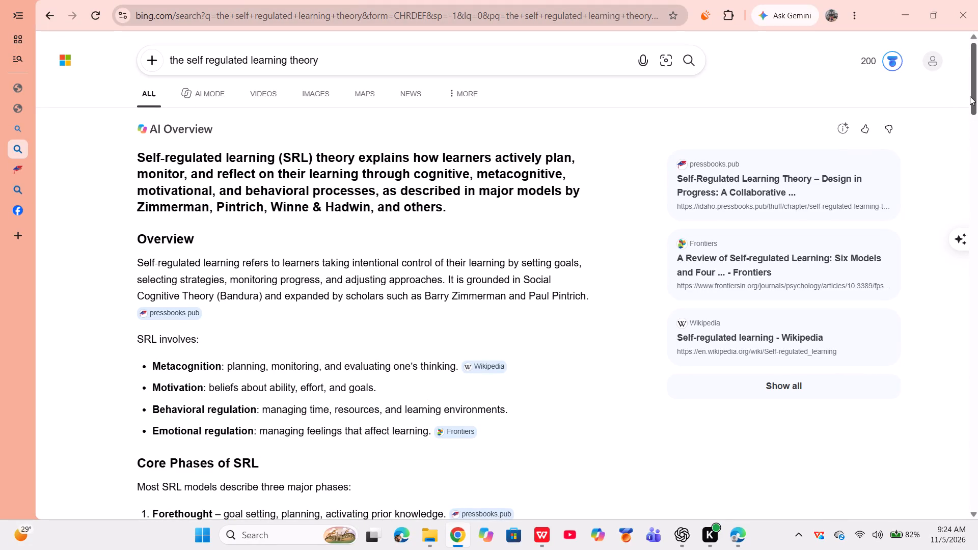
Open the Frontiers article "A Review of Self-regulated Learning: Six Models and Four ..." from the search results on self-regulated learning theory.
drag(973, 95, 977, 156)
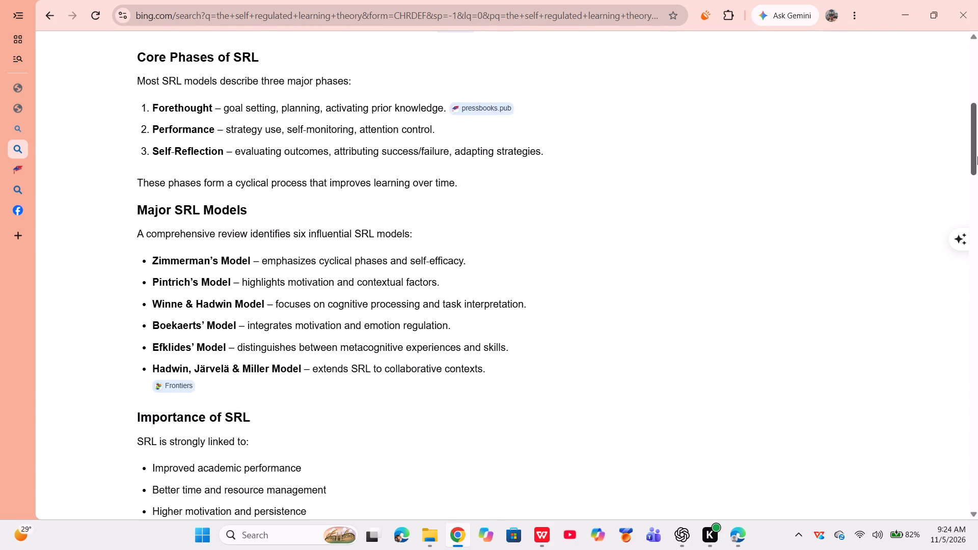
drag(977, 156, 977, 214)
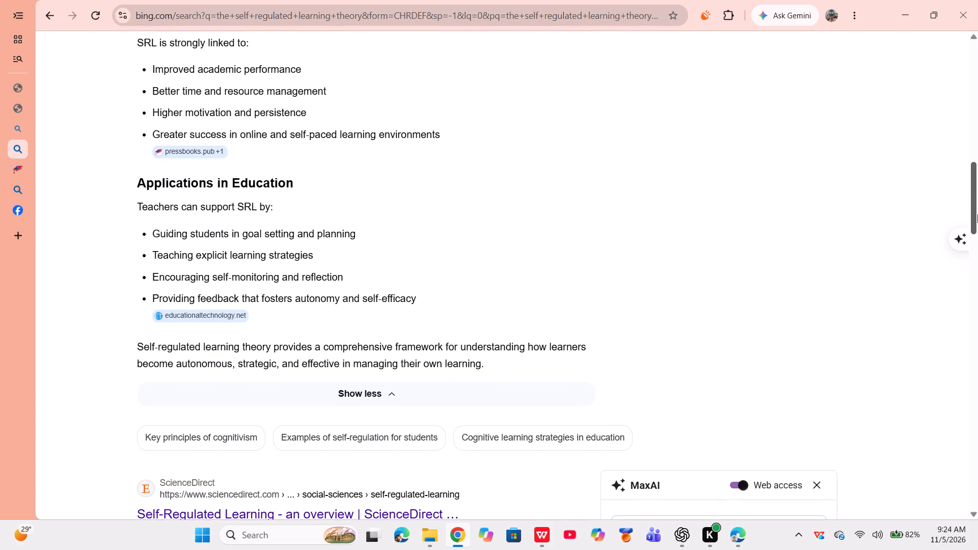
drag(977, 214, 977, 229)
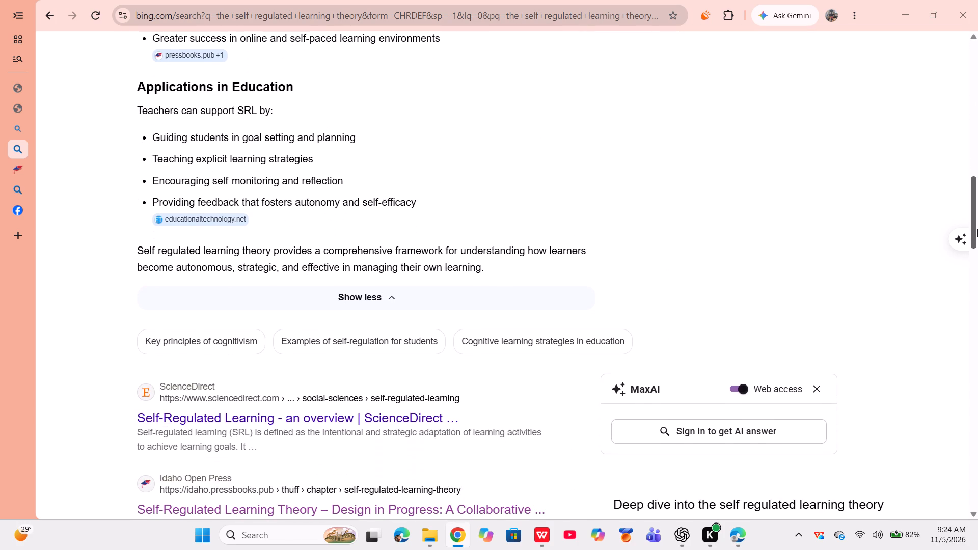
drag(977, 229, 977, 251)
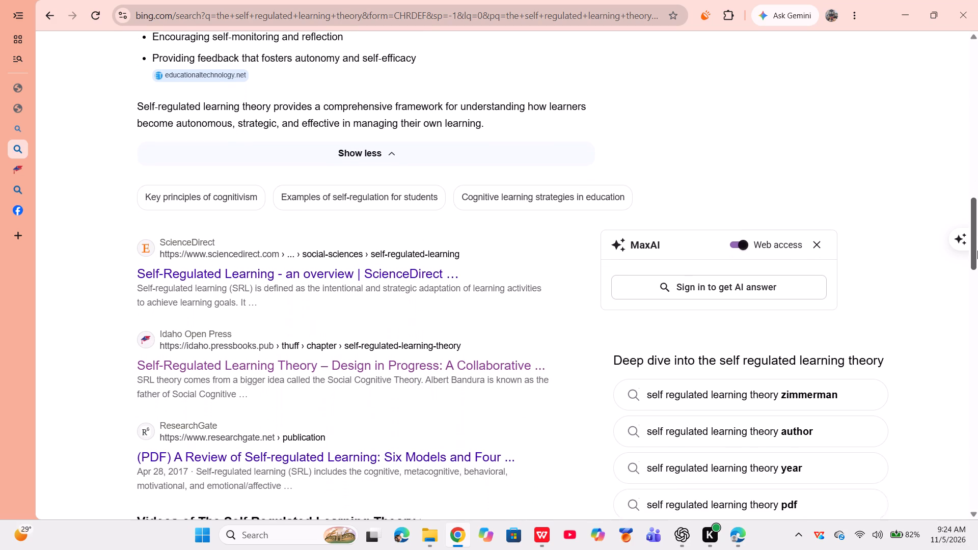
drag(977, 251, 977, 305)
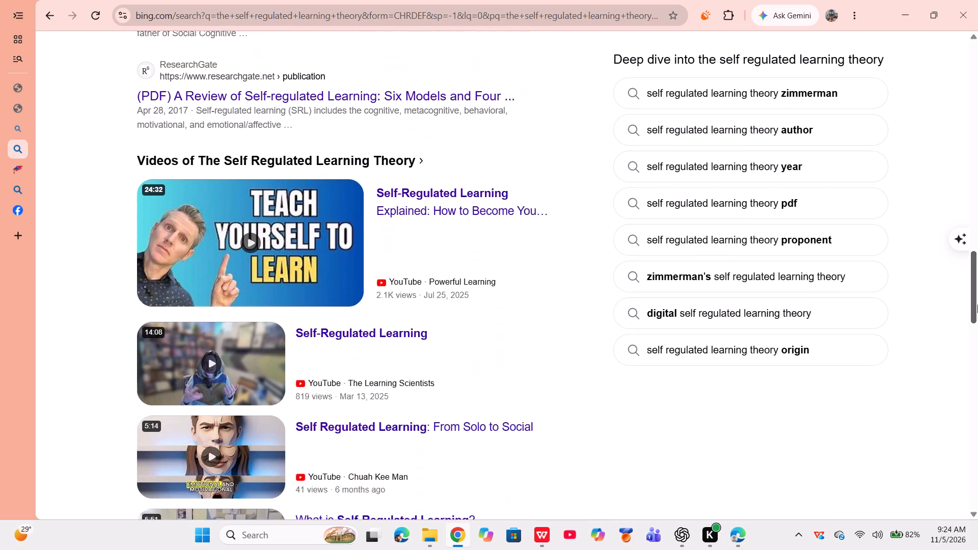
drag(977, 305, 977, 351)
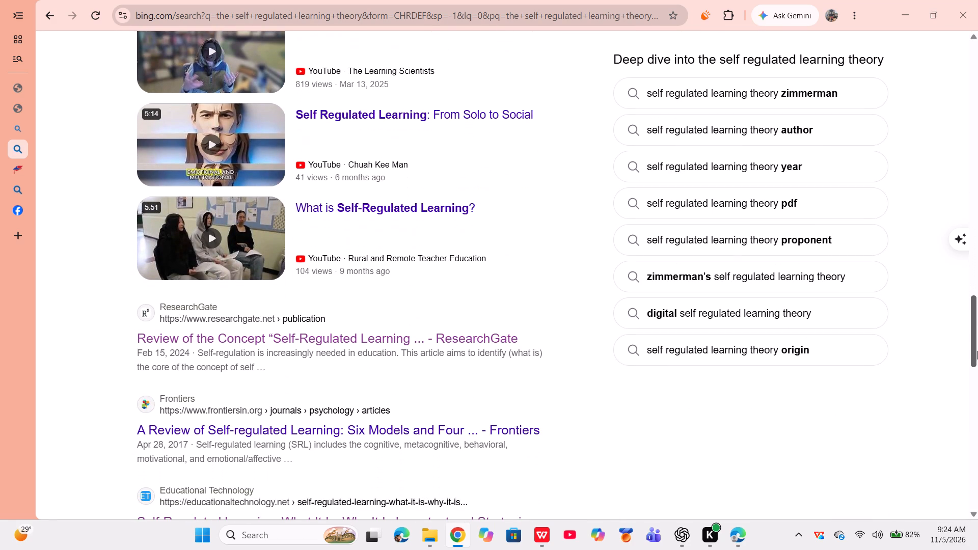
drag(977, 351, 977, 365)
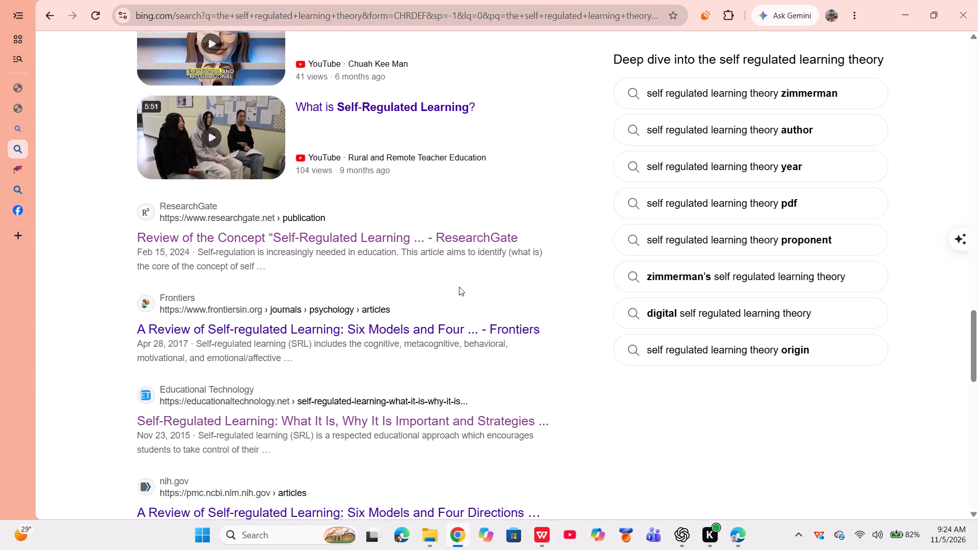
click(426, 333)
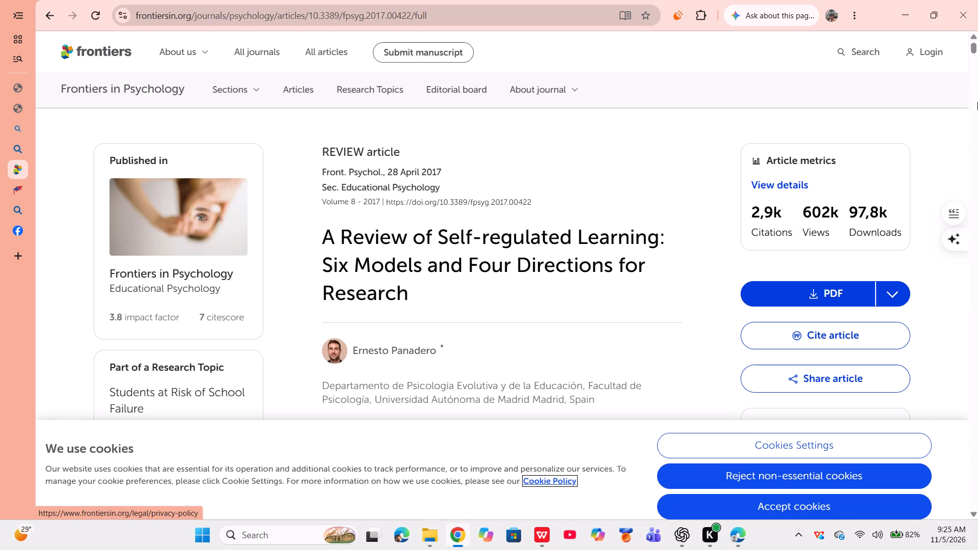
Skim the article's abstract, introduction and methods sections, and return to its title and publication details.
drag(974, 51, 972, 58)
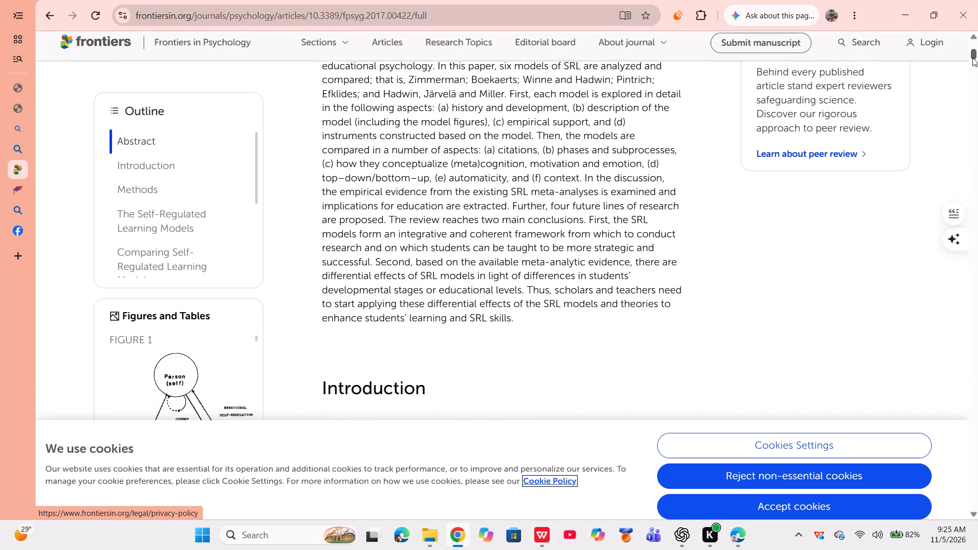
drag(972, 58, 967, 63)
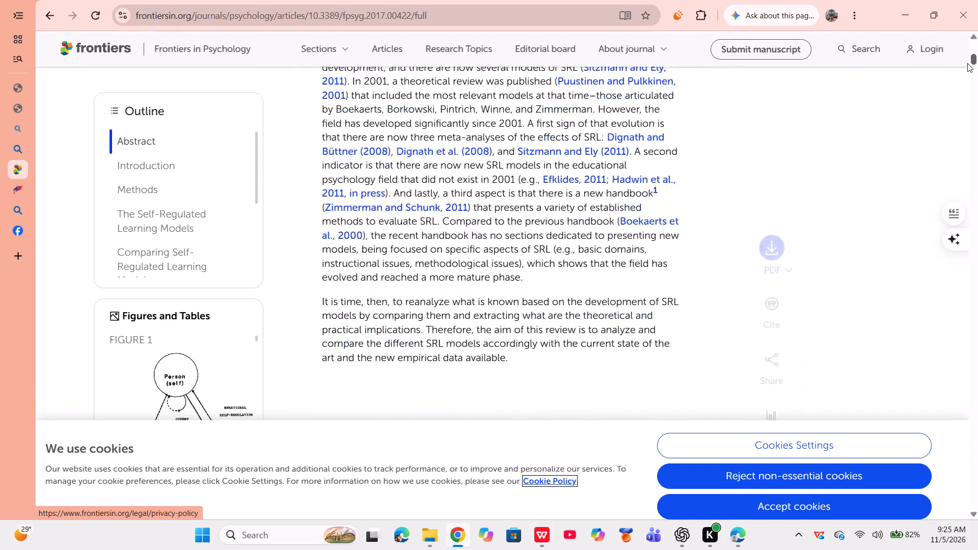
drag(967, 63, 967, 67)
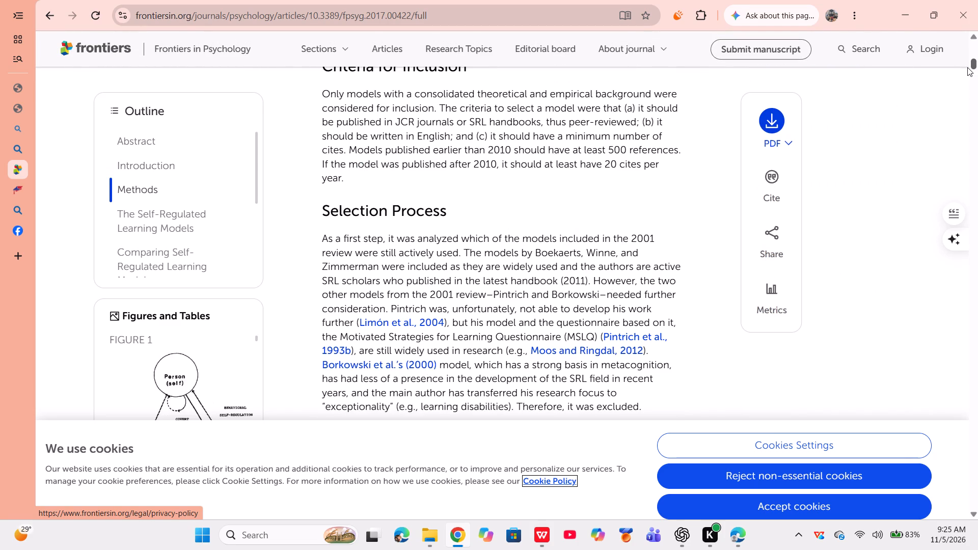
drag(967, 67, 961, 60)
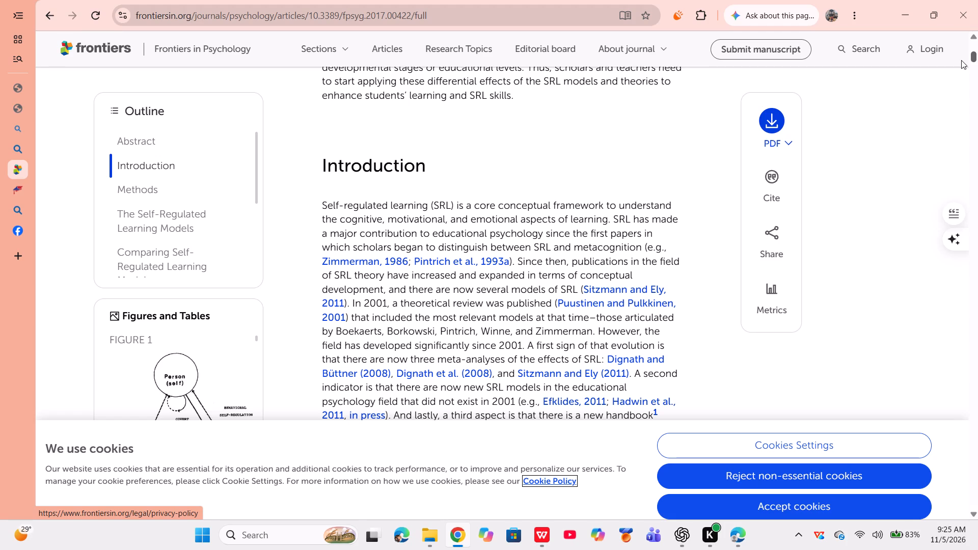
drag(961, 60, 956, 35)
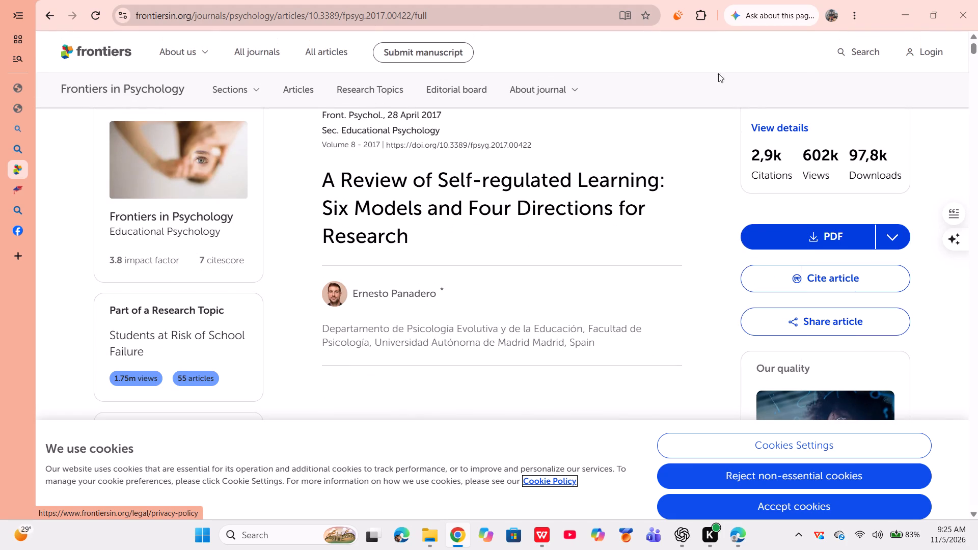
drag(973, 52, 973, 47)
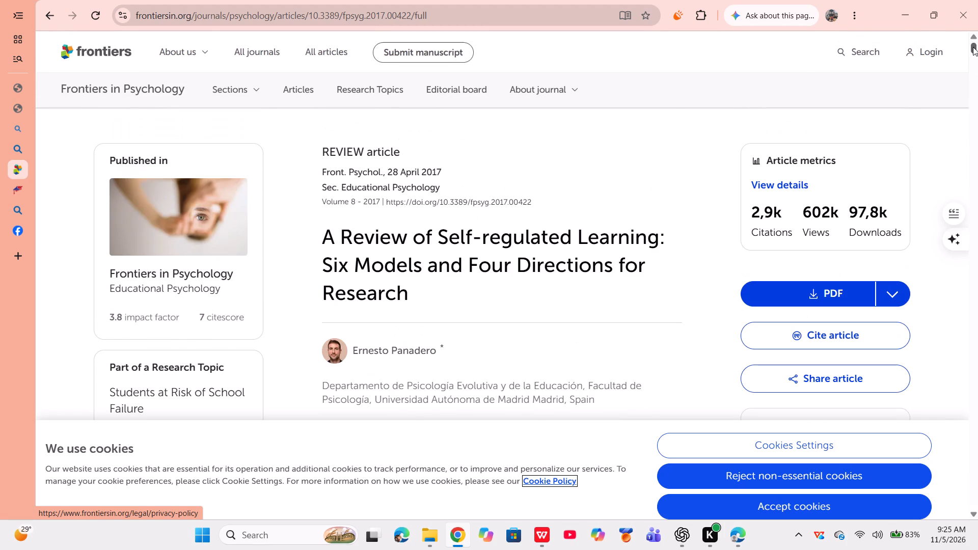
drag(973, 47, 973, 46)
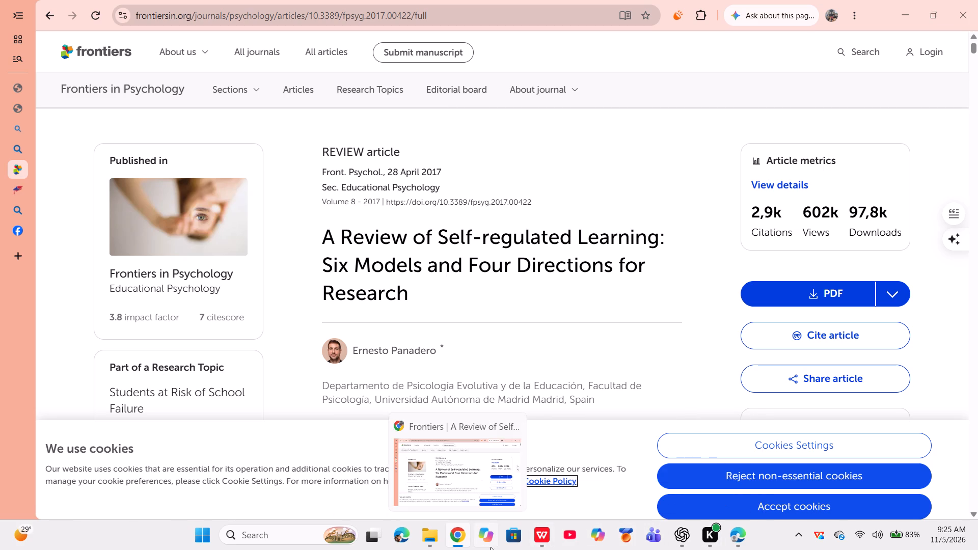
Switch to the blank Document1 in WPS Office.
click(539, 540)
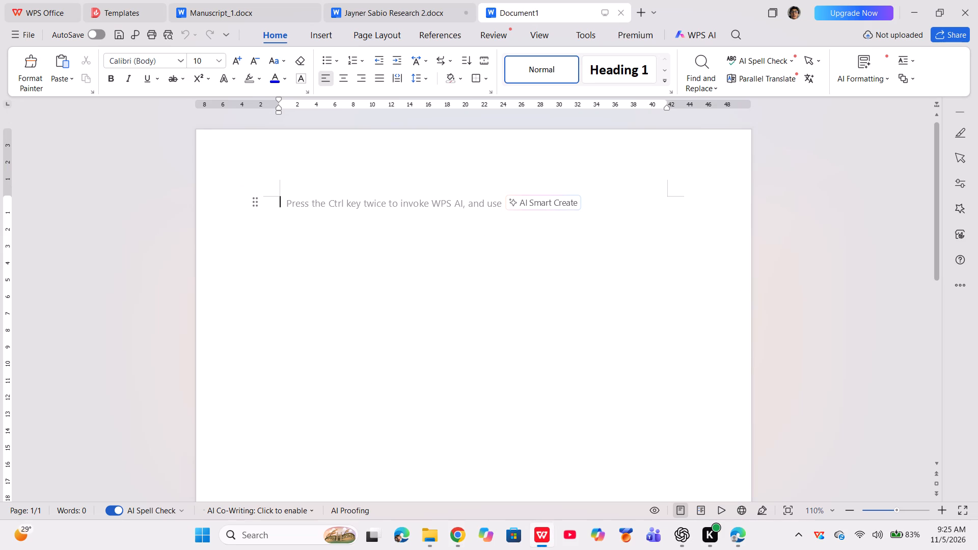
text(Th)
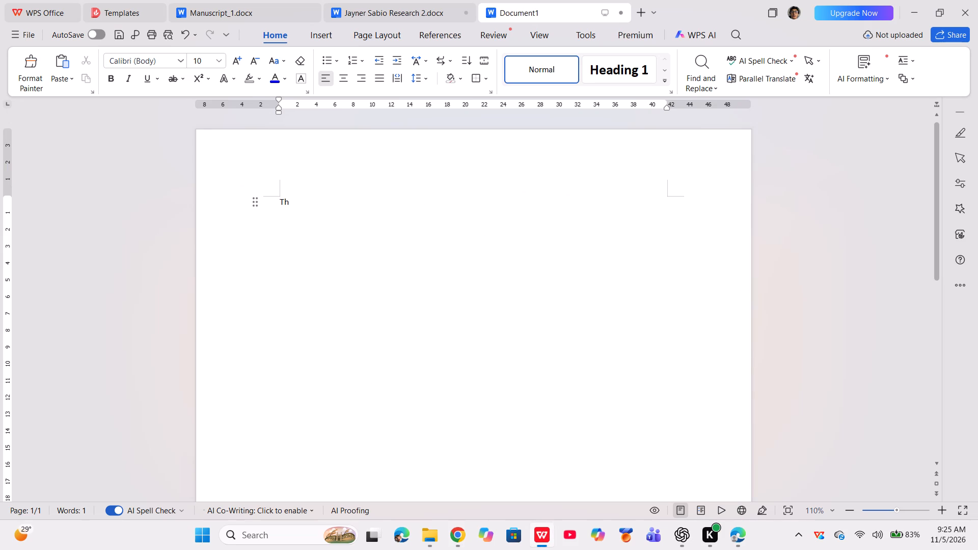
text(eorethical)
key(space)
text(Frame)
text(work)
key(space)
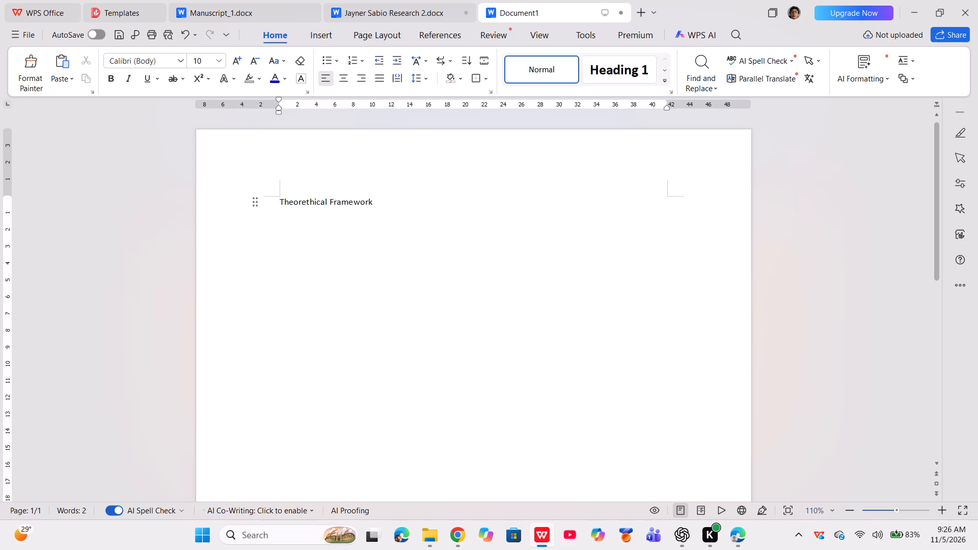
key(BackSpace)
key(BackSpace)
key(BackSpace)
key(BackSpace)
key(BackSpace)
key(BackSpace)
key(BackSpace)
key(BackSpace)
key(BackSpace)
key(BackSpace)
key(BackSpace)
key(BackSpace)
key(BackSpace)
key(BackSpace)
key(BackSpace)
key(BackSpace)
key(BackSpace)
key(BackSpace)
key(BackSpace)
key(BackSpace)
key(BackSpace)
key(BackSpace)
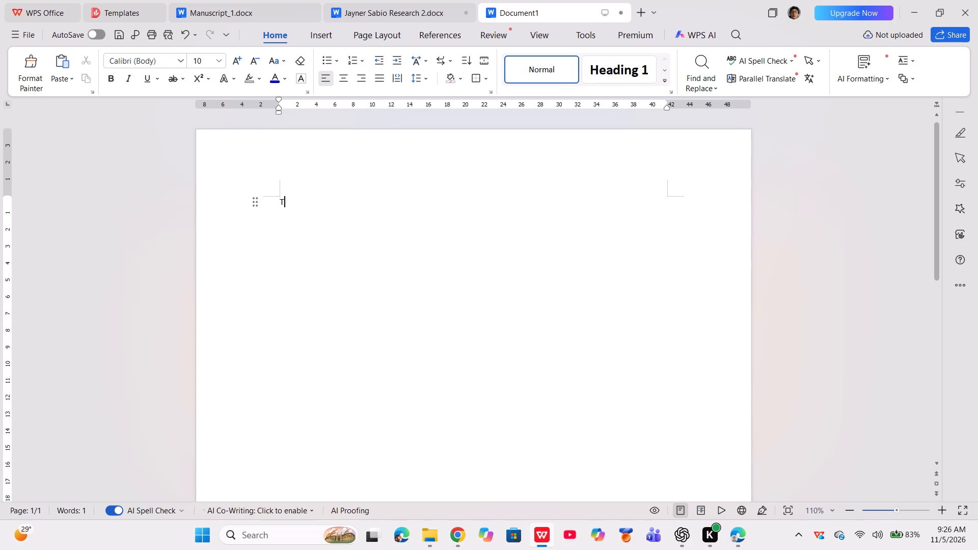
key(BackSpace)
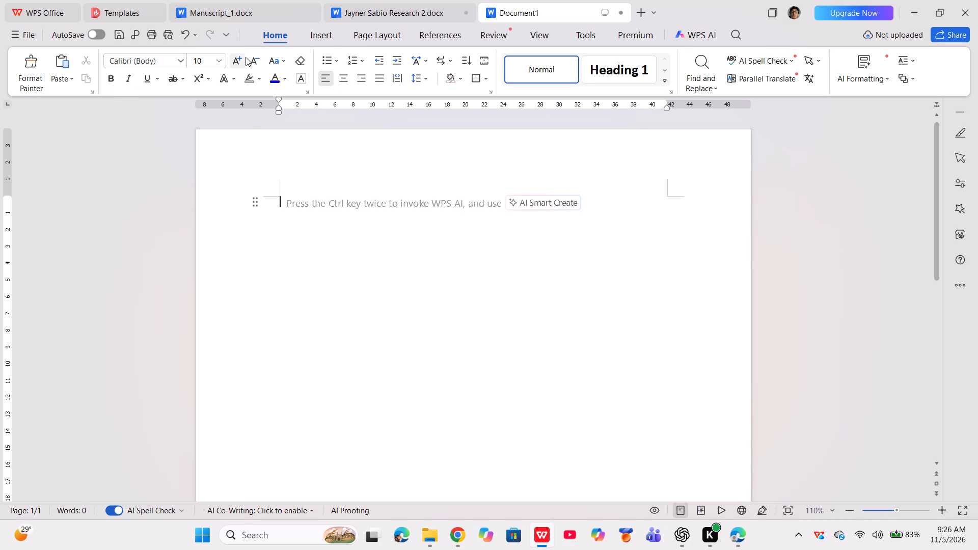
Set the blank document's text to Times New Roman, size 12.
click(221, 58)
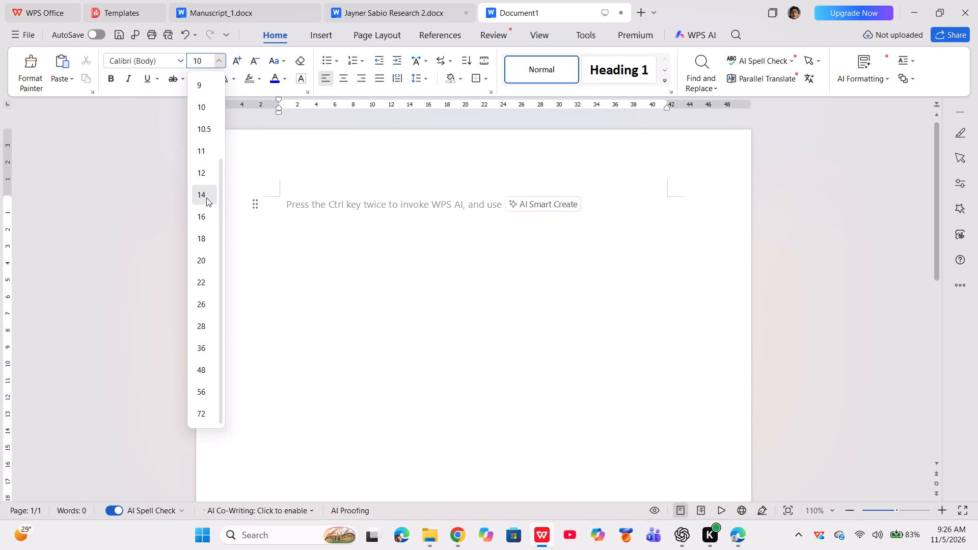
click(206, 198)
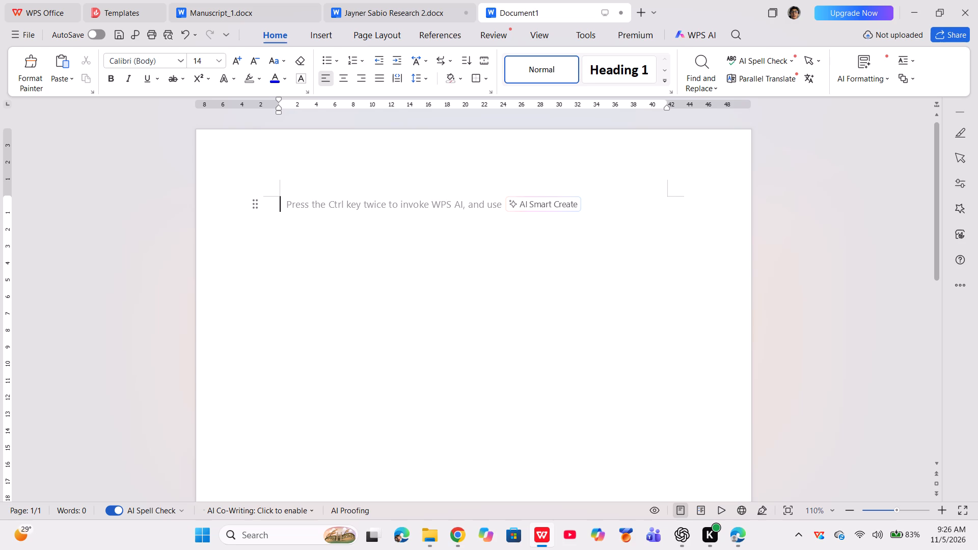
click(217, 62)
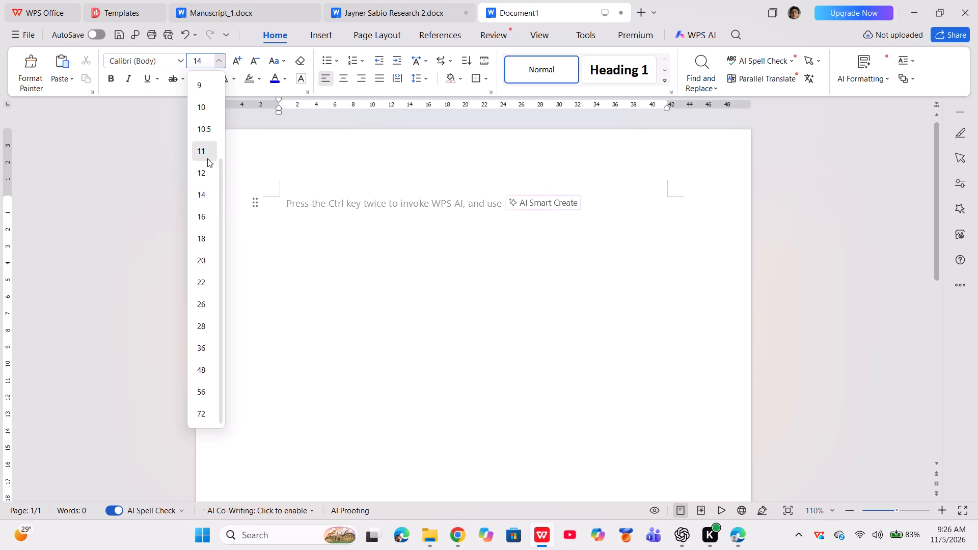
click(211, 169)
click(180, 61)
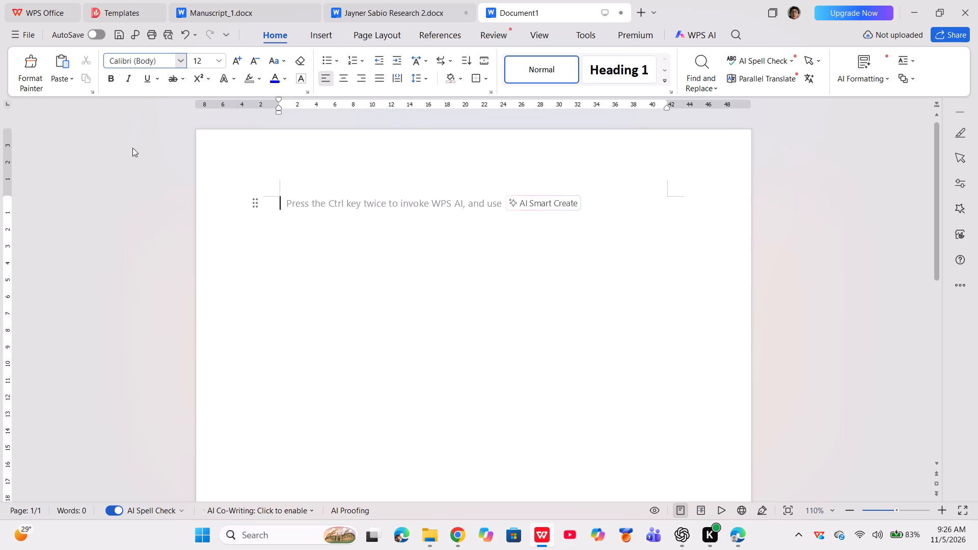
click(186, 182)
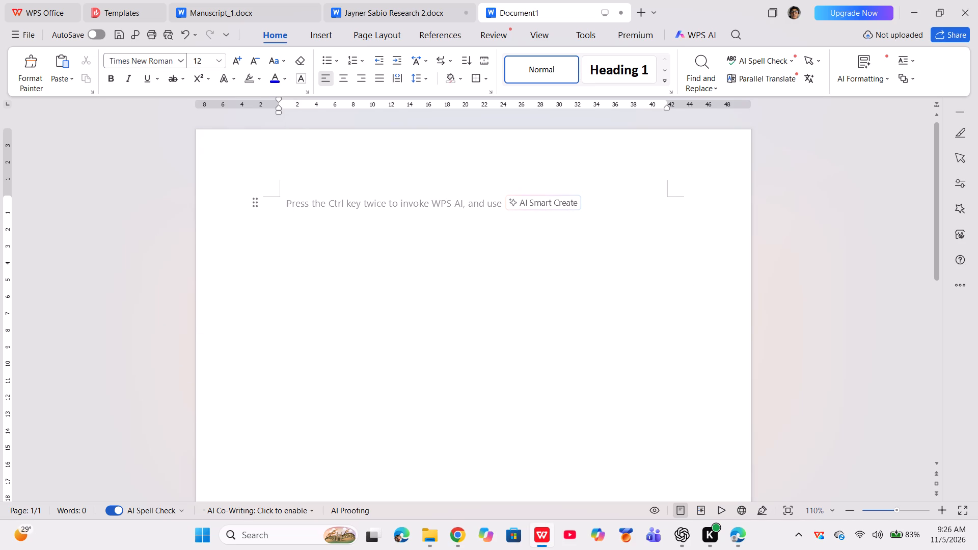
Enter the heading "Theorethical Framework" on the first line of the document.
click(937, 511)
click(410, 218)
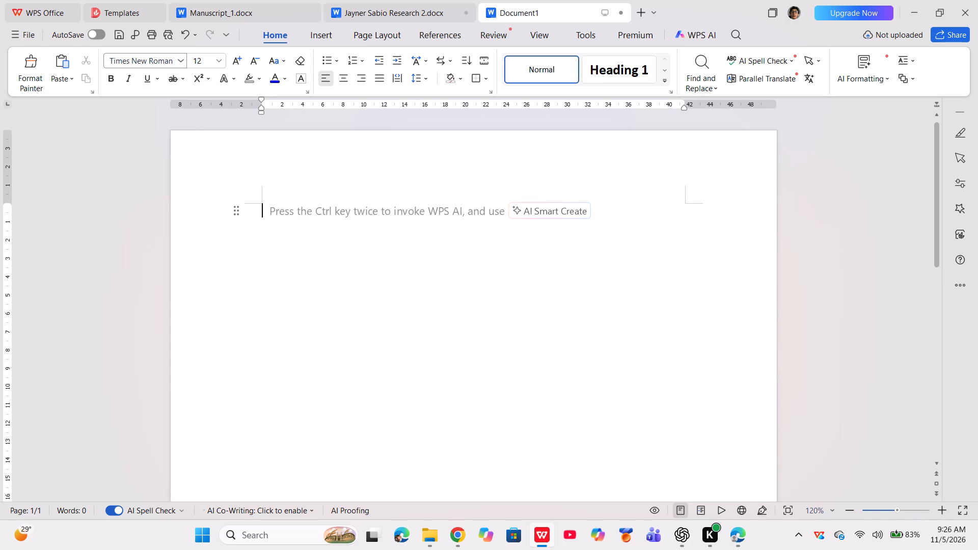
key(BackSpace)
key(BackSpace)
text(Theori)
key(BackSpace)
text(ethical)
key(space)
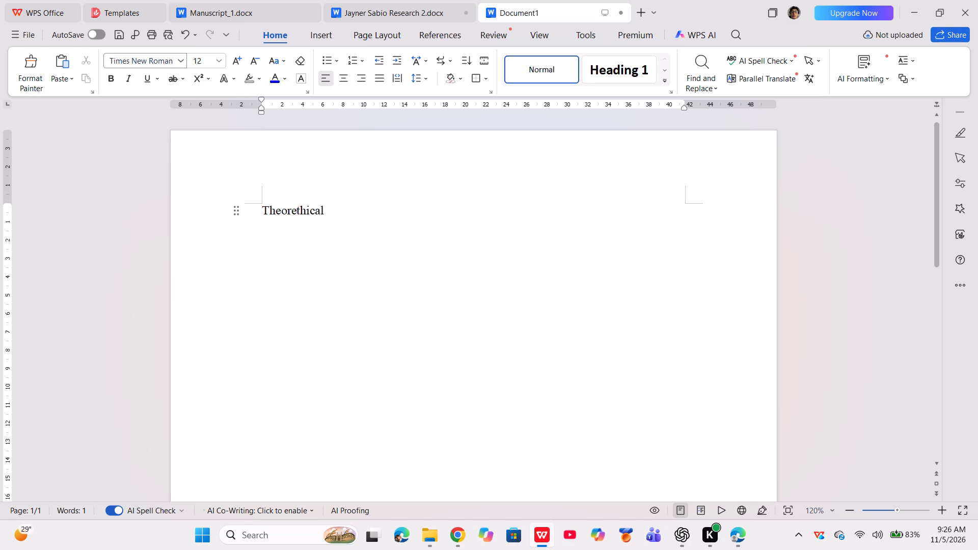
text(Framework)
key(space)
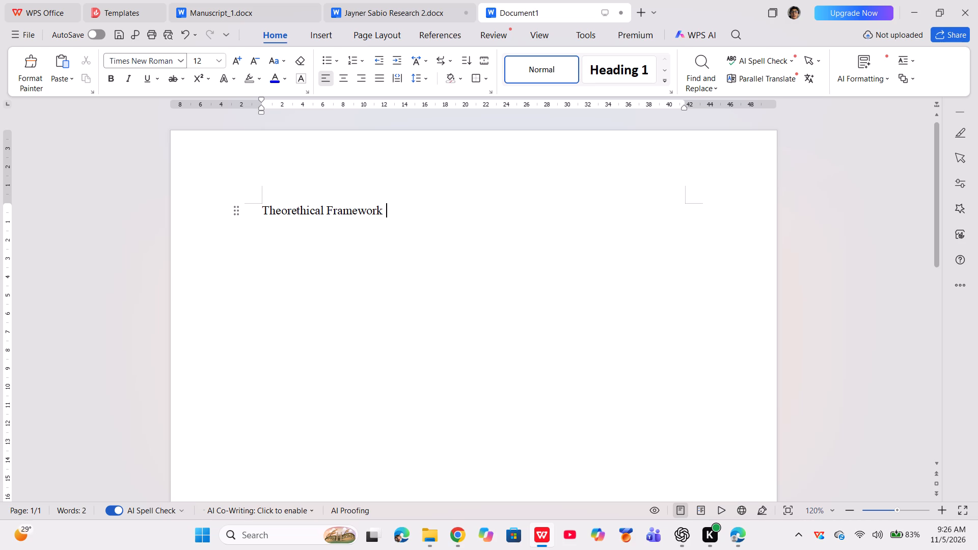
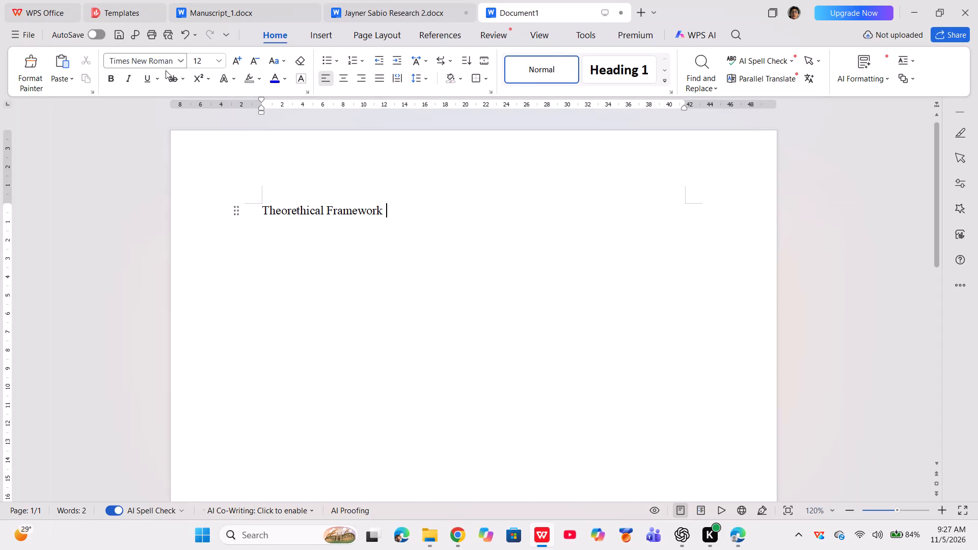
Extend the heading to read "Theorethical Framework reference." and start a new line below it.
text(reference)
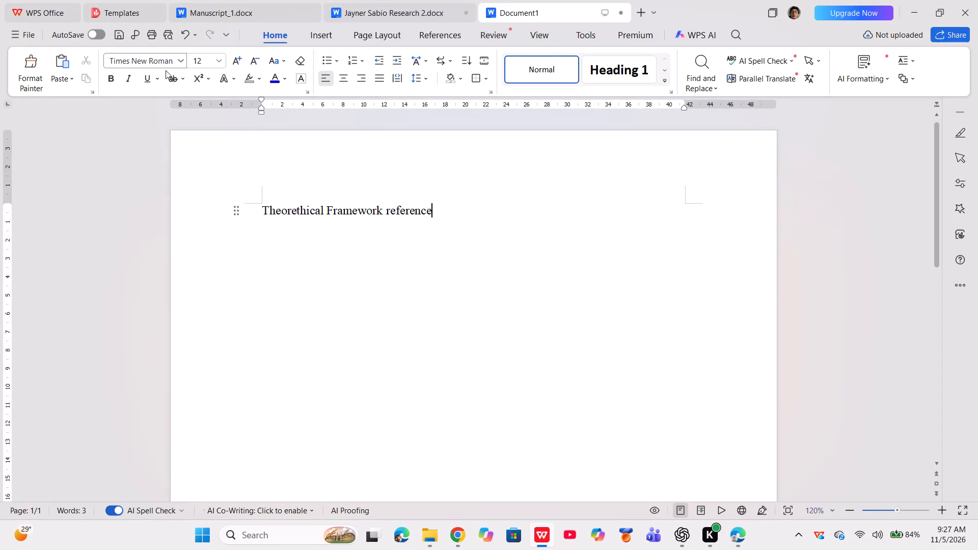
key(period)
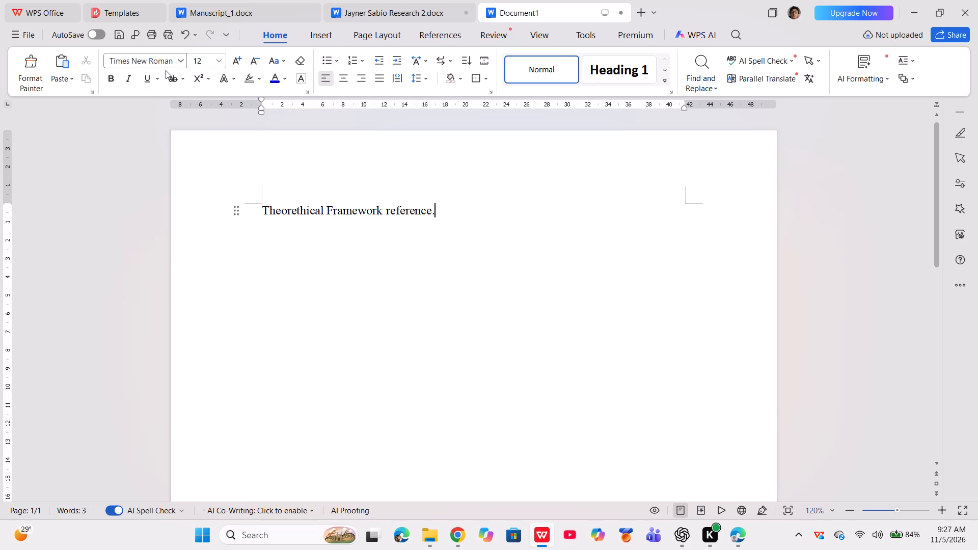
key(Return)
key(Return)
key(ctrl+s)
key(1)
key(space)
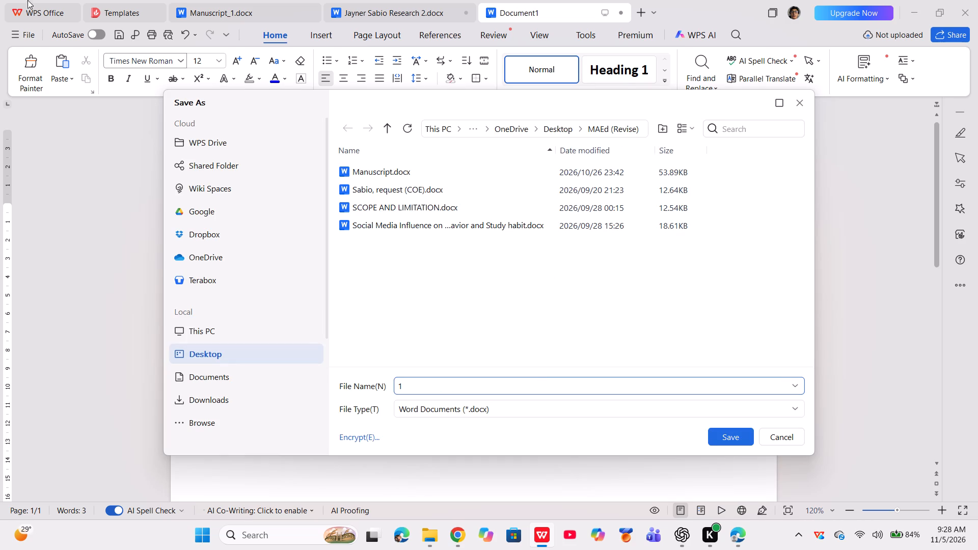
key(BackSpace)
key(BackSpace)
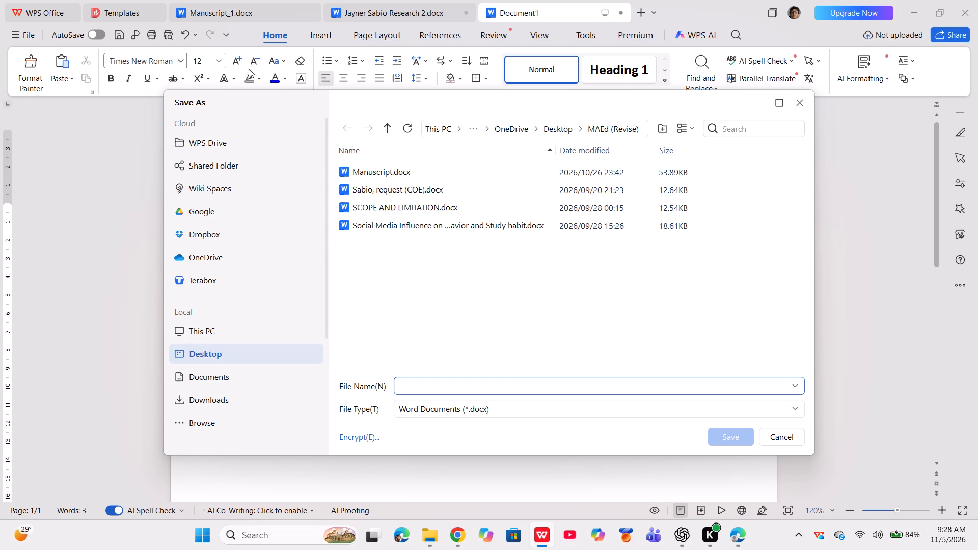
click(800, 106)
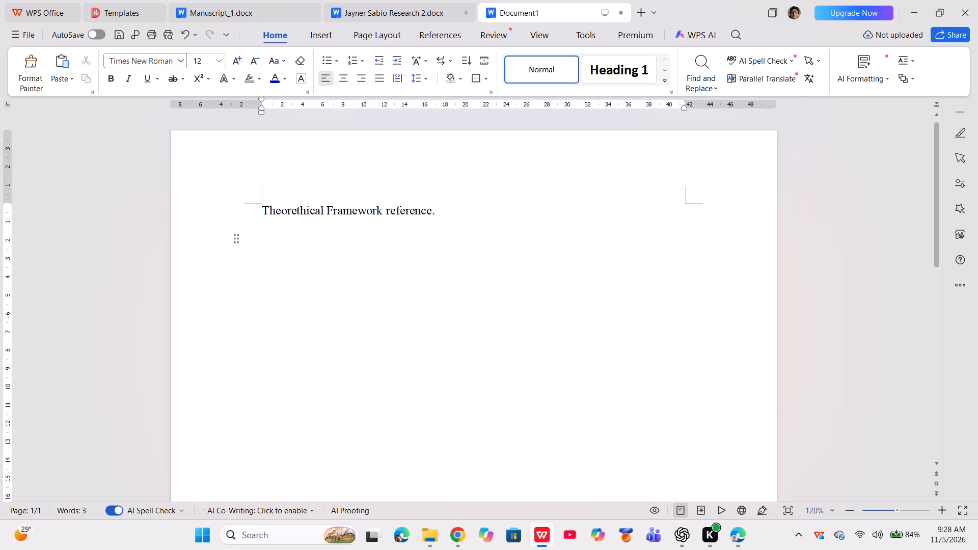
Add item "1." below the heading with the web address of the Frontiers self-regulated learning review article, copied from Chrome, as a link.
key(1)
text(.)
key(space)
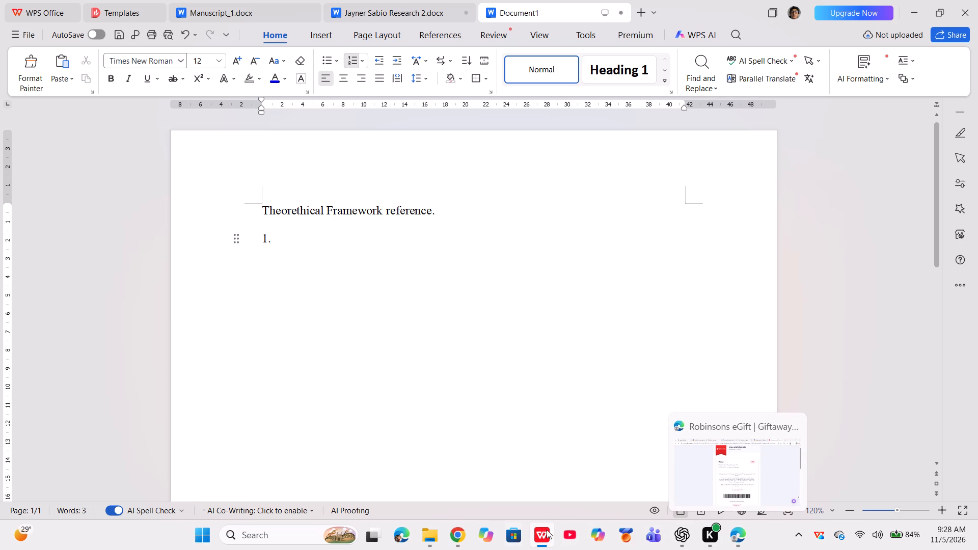
click(455, 536)
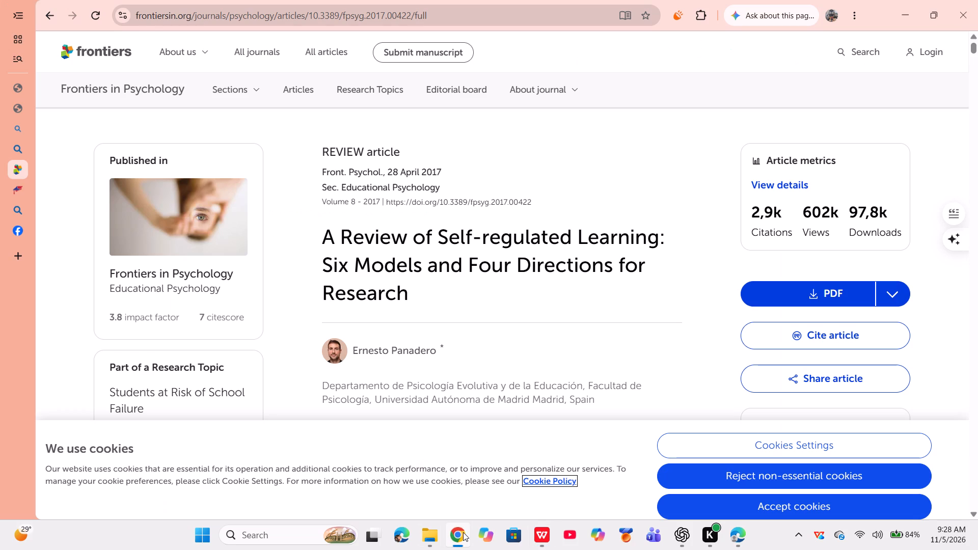
click(441, 16)
key(ctrl+c)
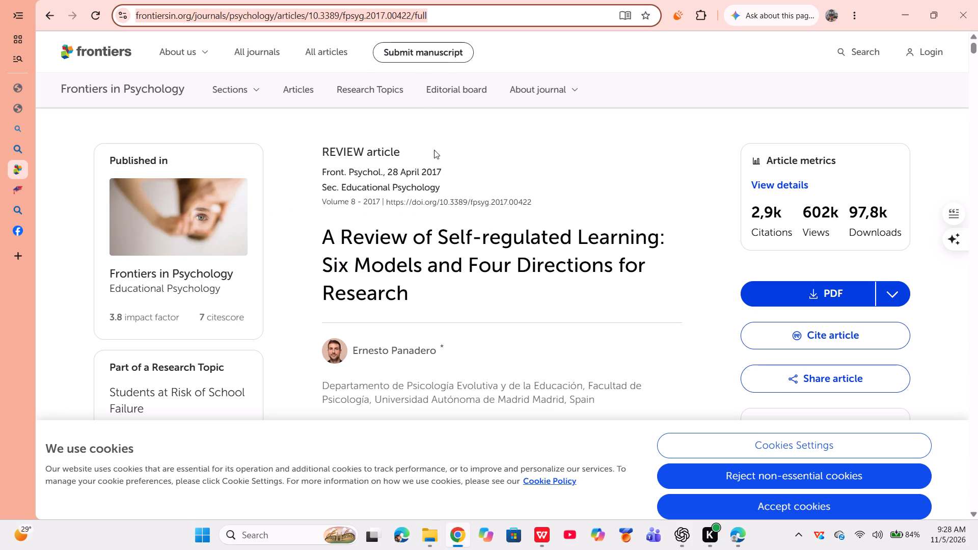
click(530, 539)
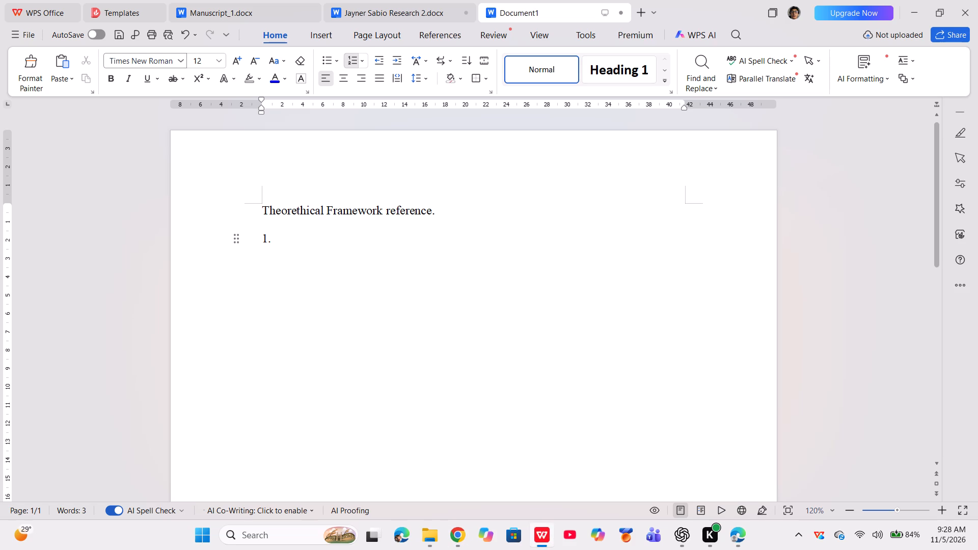
key(ctrl+v)
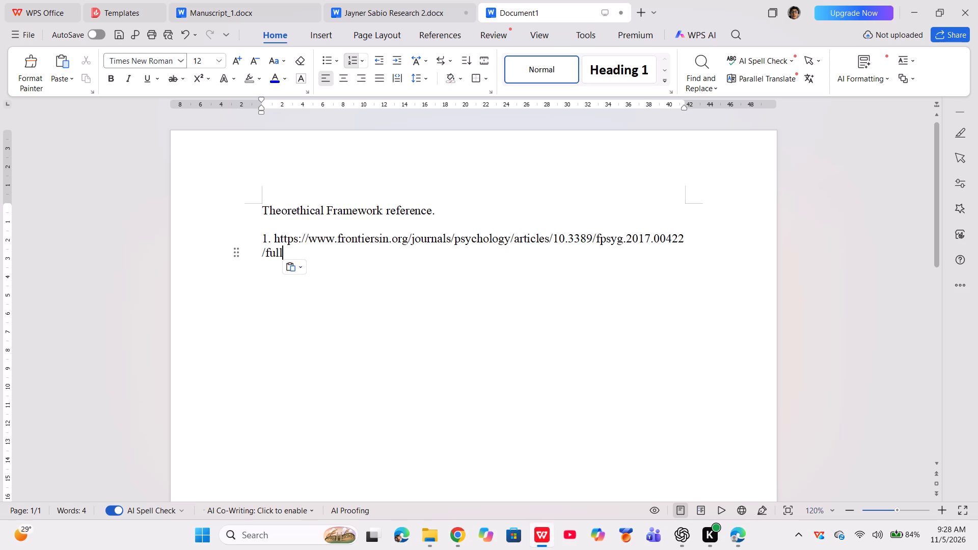
key(space)
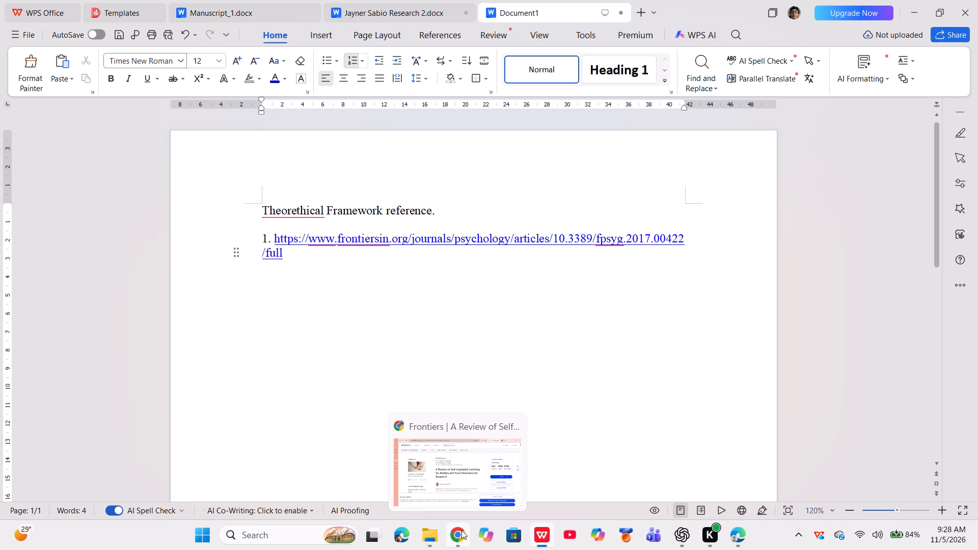
Switch to Chrome and search for "reference meaning" in a new tab.
click(461, 530)
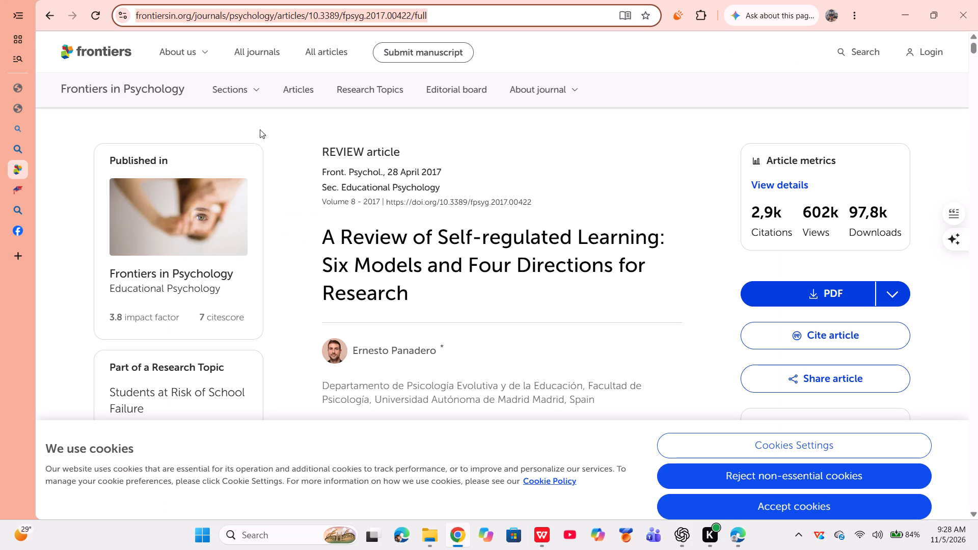
click(77, 253)
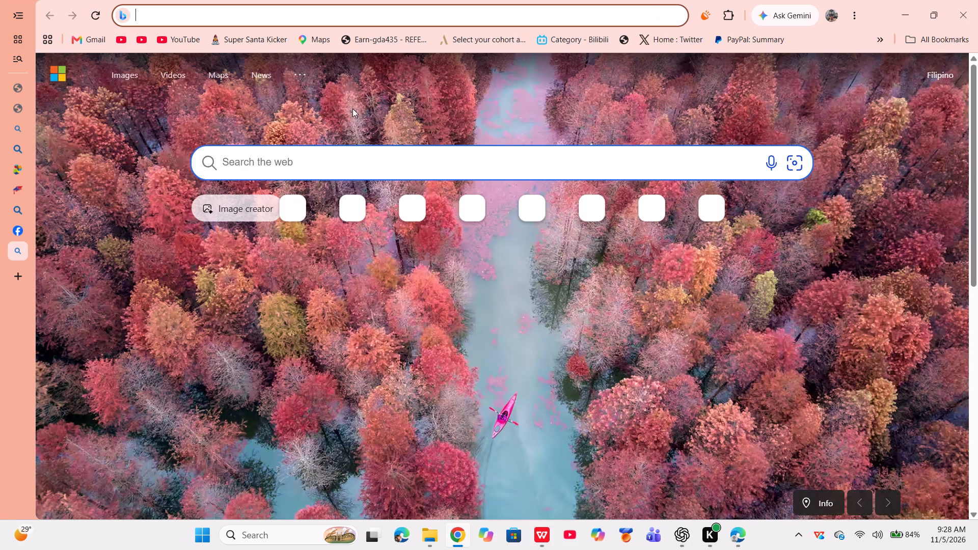
click(365, 156)
text(refer)
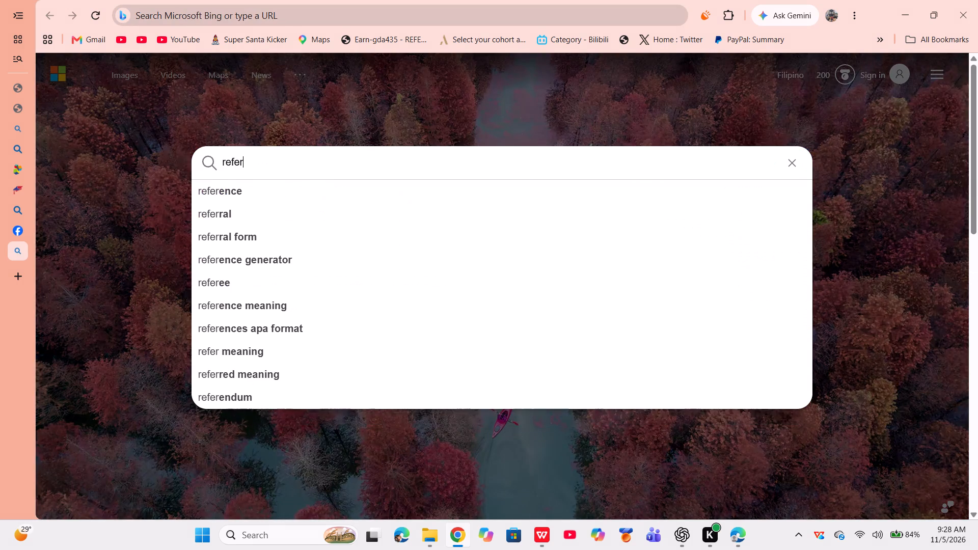
text(en)
text(ce)
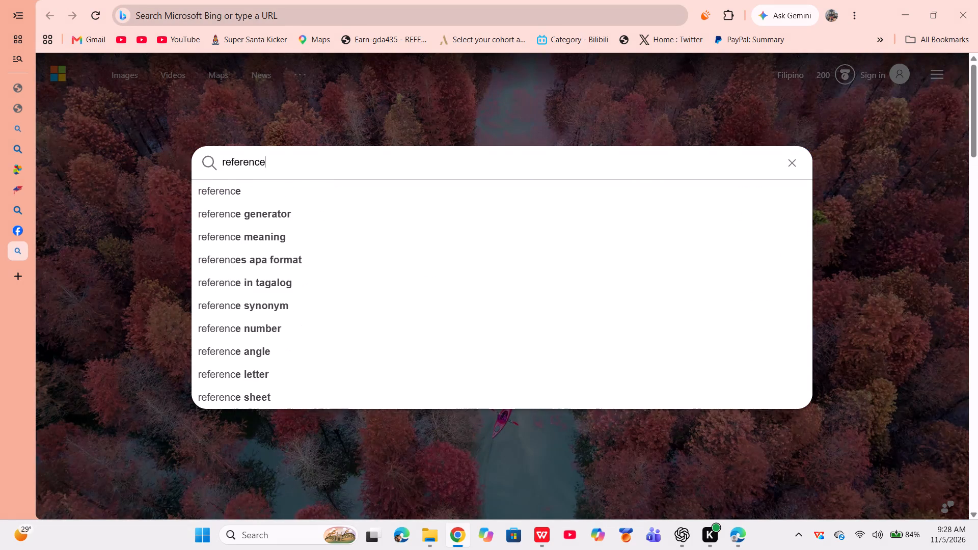
click(356, 232)
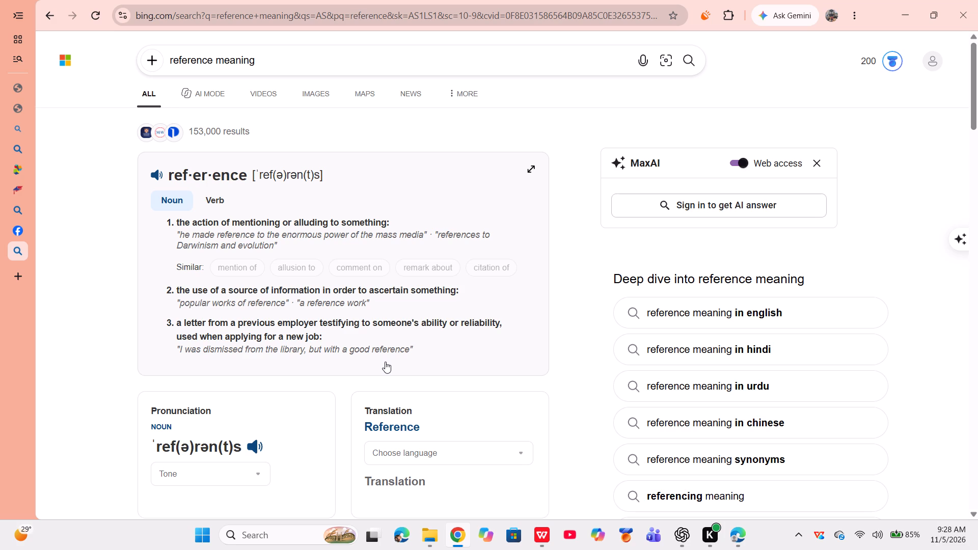
click(384, 129)
Change the search to "reference synonym" and look over the definitions and similar words.
click(320, 58)
key(BackSpace)
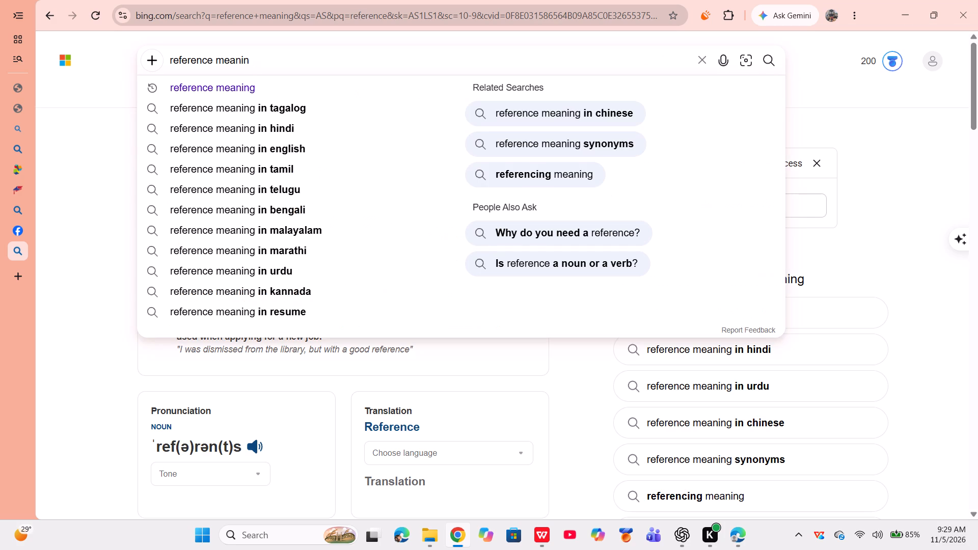
key(BackSpace)
key(BackSpace)
key(BackSpace)
key(BackSpace)
key(BackSpace)
key(BackSpace)
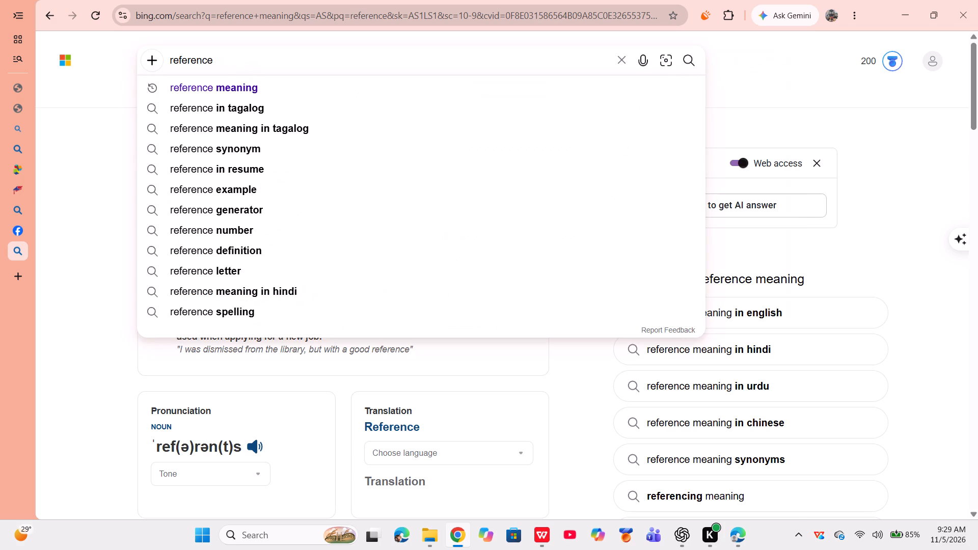
text(syno)
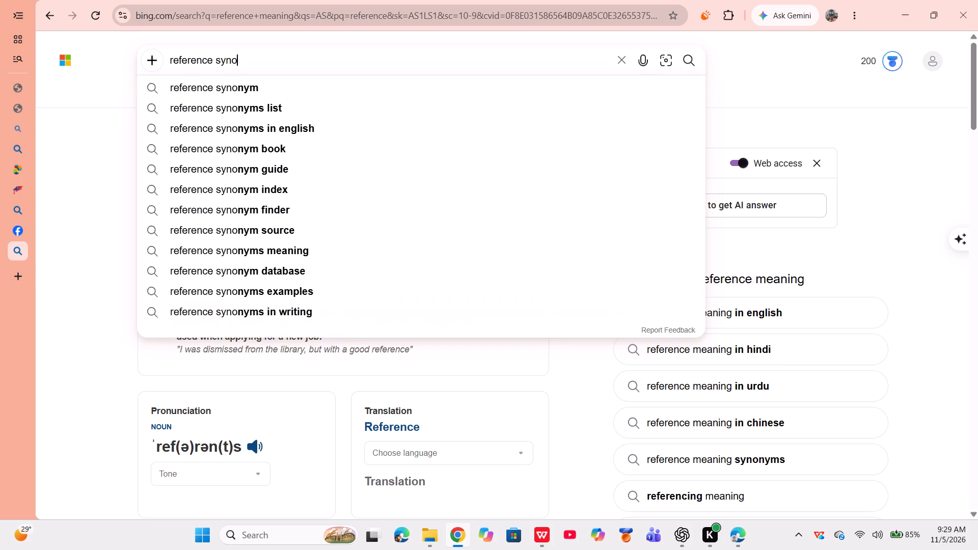
click(276, 93)
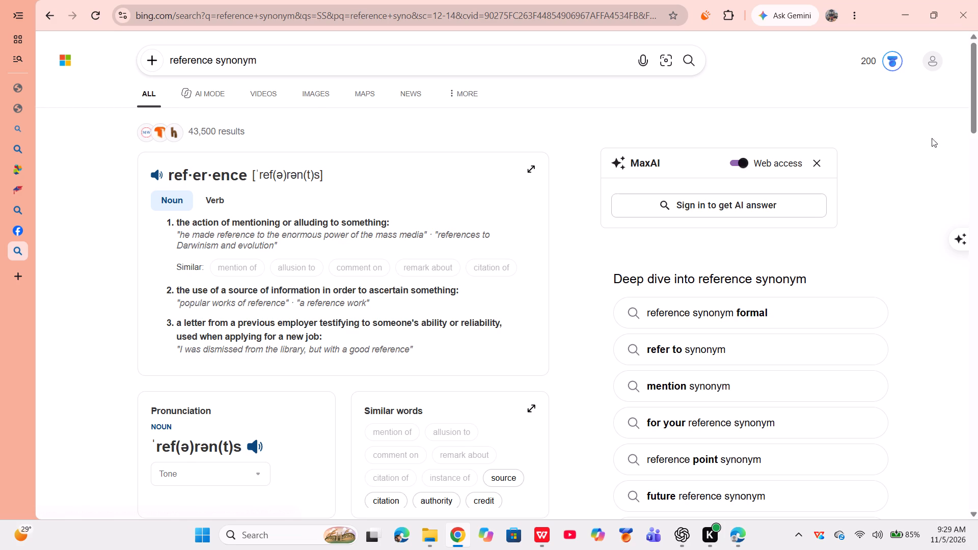
drag(976, 79, 977, 84)
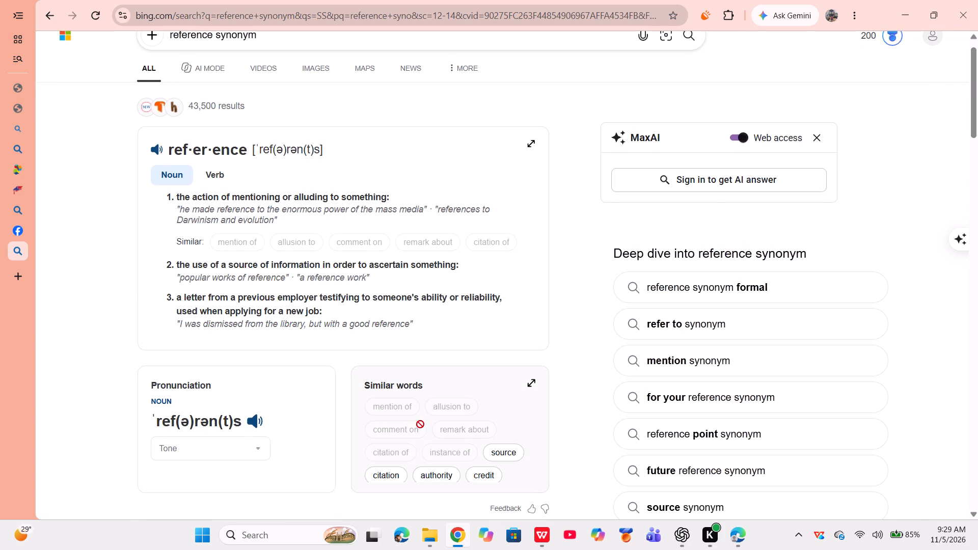
Return to Document1 in WPS Office and start a new line below the article link.
click(543, 536)
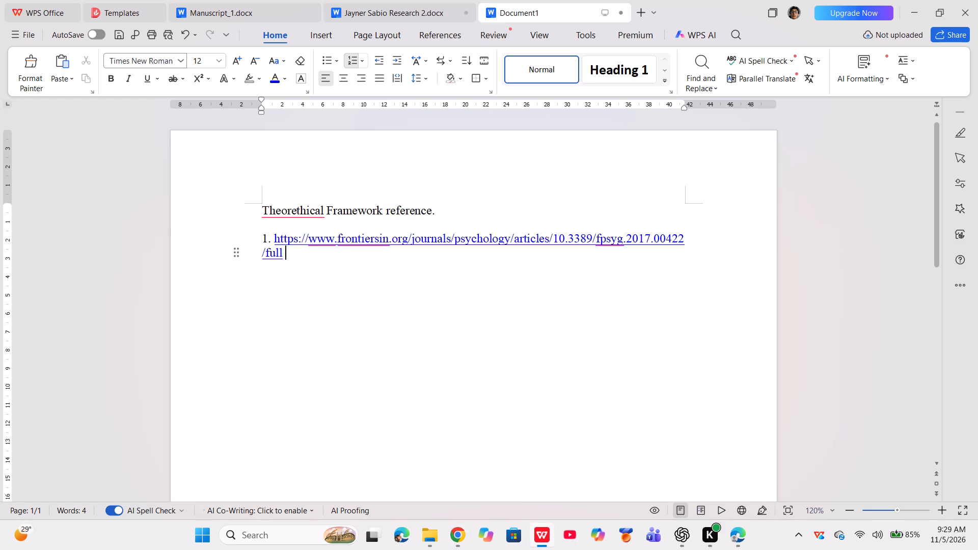
key(Return)
key(BackSpace)
key(Return)
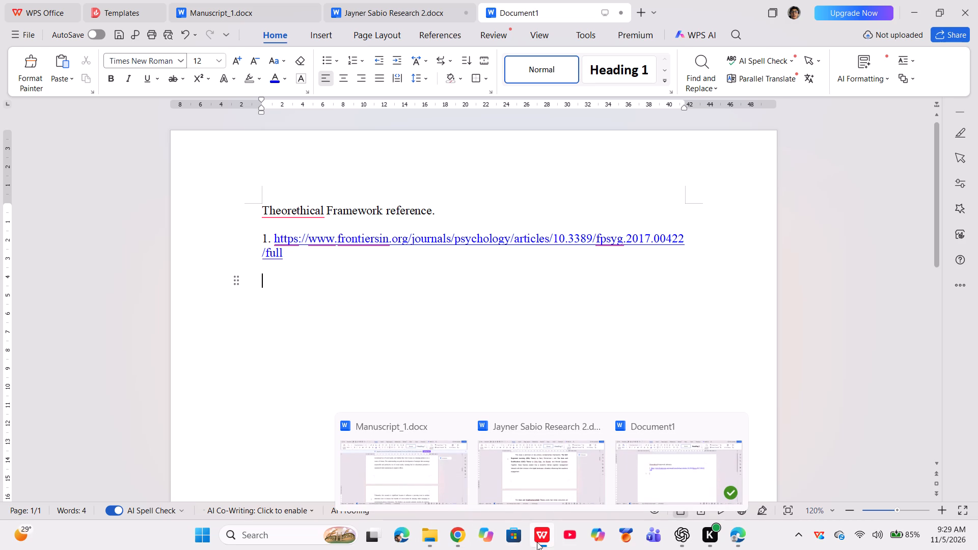
Switch to Chrome and revisit the open Uses and gratification theory search and the Frontiers article.
click(454, 530)
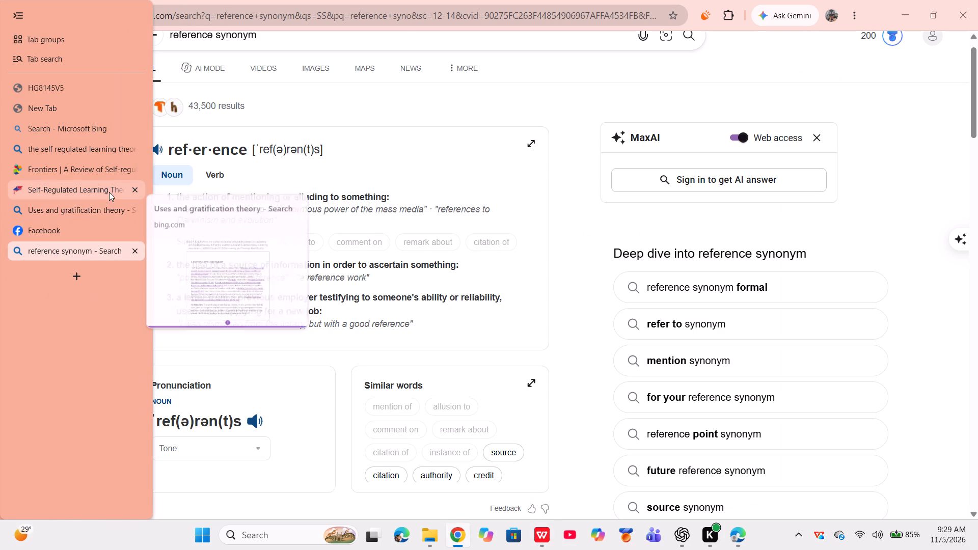
click(96, 201)
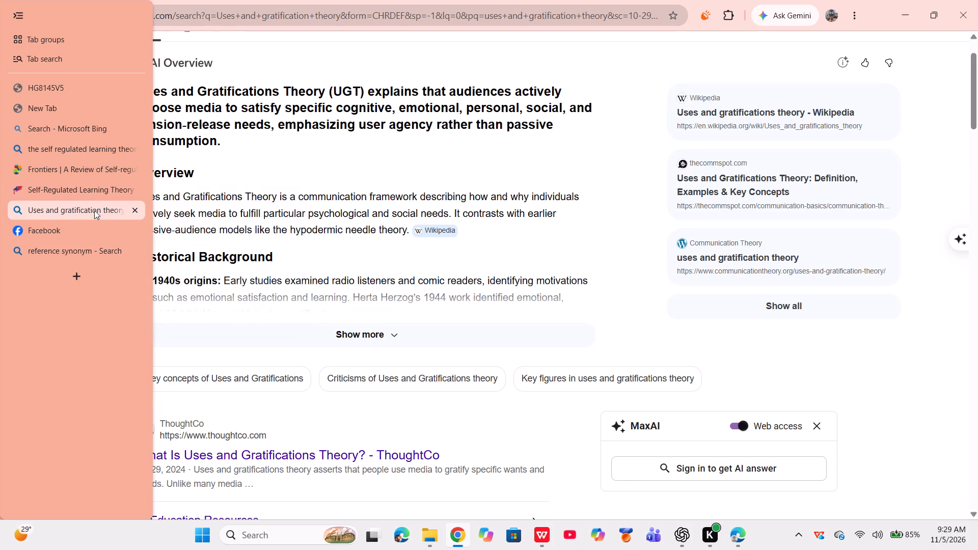
click(87, 169)
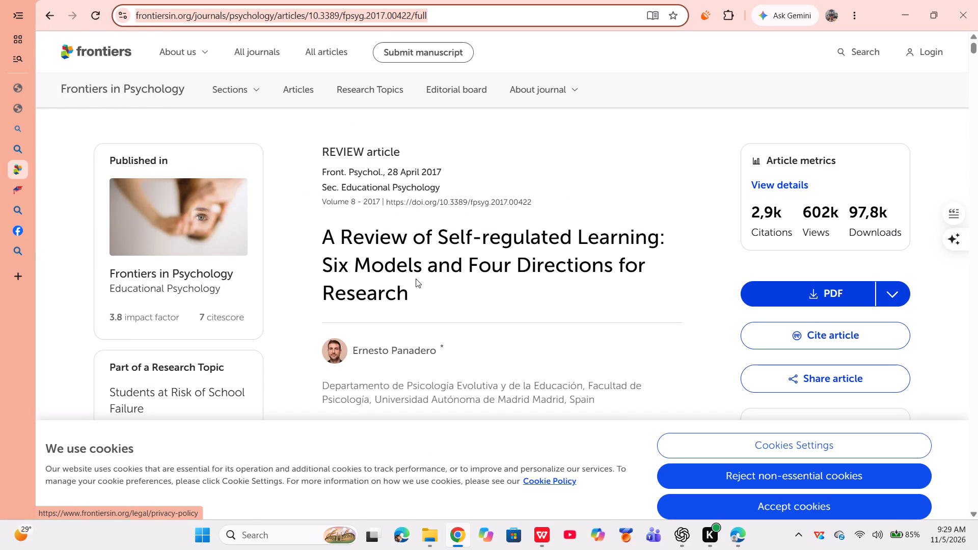
click(458, 539)
click(458, 539)
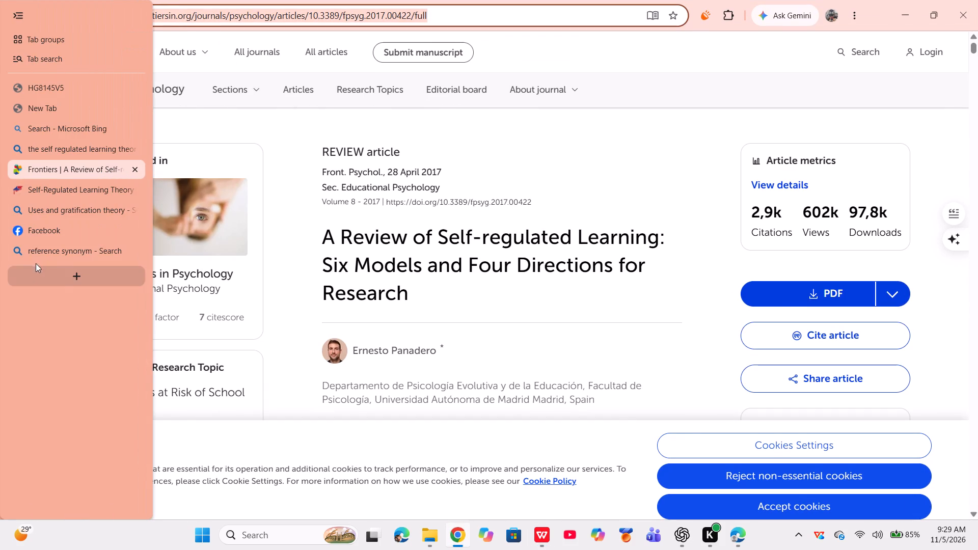
Replace the "reference synonym" search with a web search for "how to write reference in thesis".
click(56, 259)
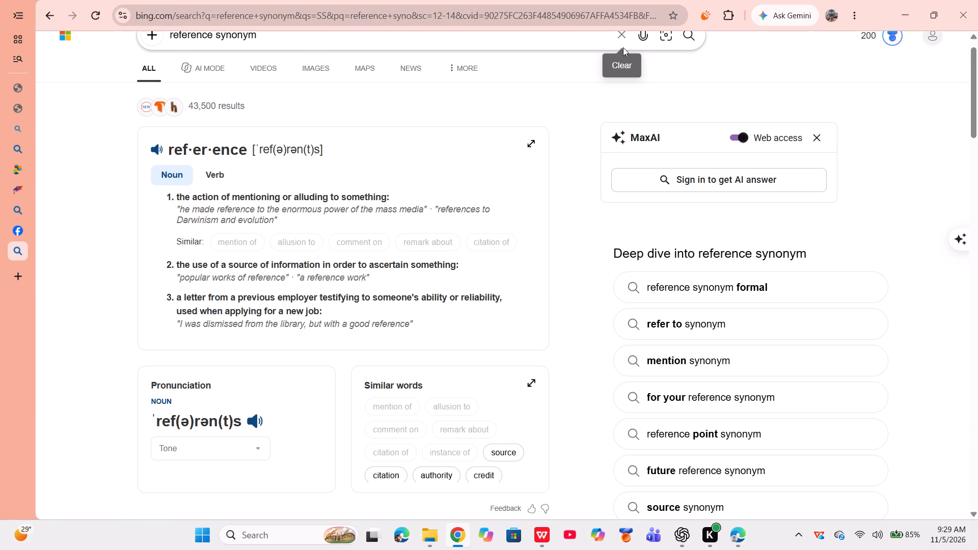
click(624, 35)
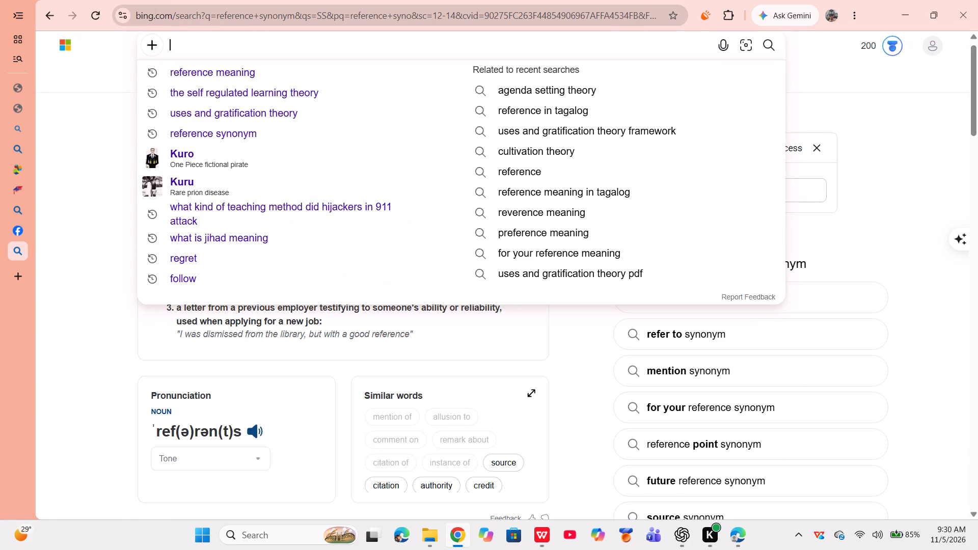
text(how to write)
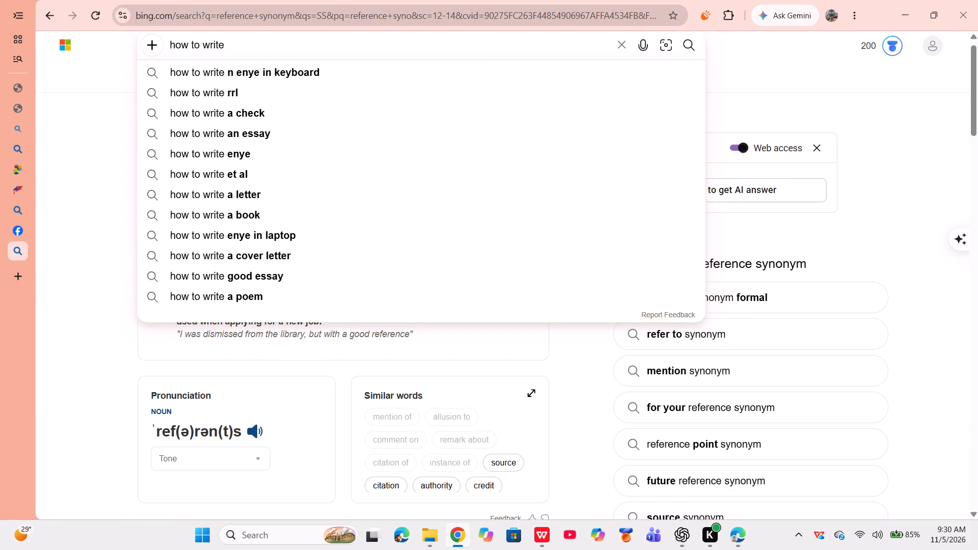
key(space)
text(refer)
key(n)
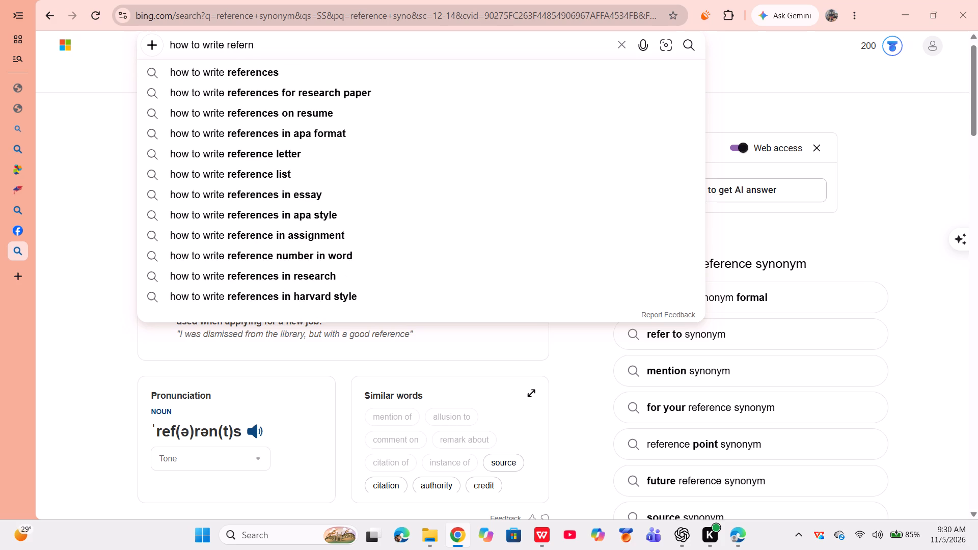
key(BackSpace)
text(ence in)
key(space)
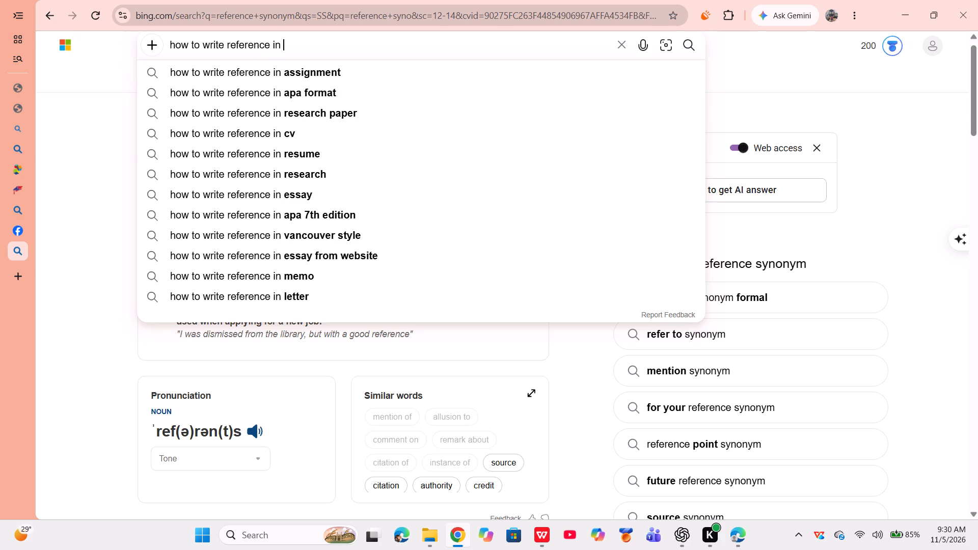
text(theis)
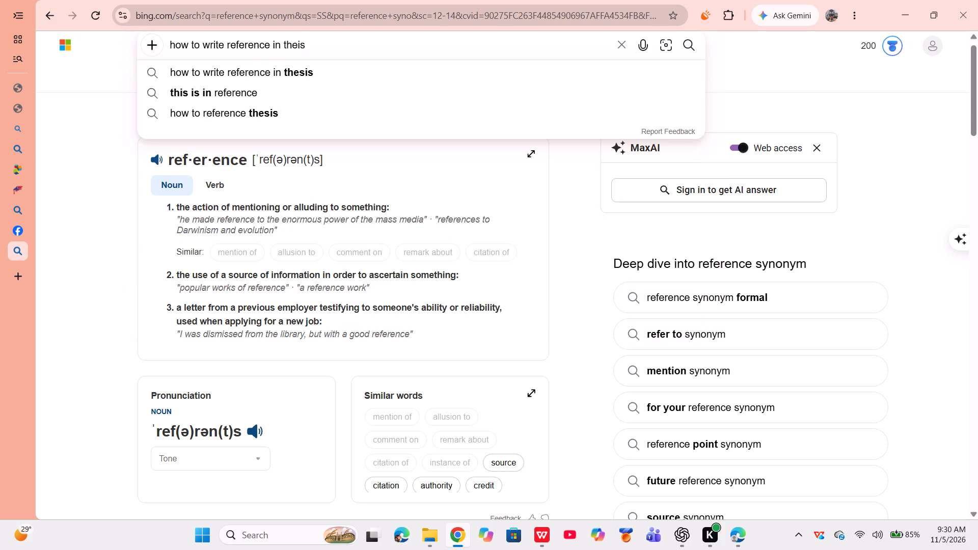
key(BackSpace)
key(BackSpace)
text(sis)
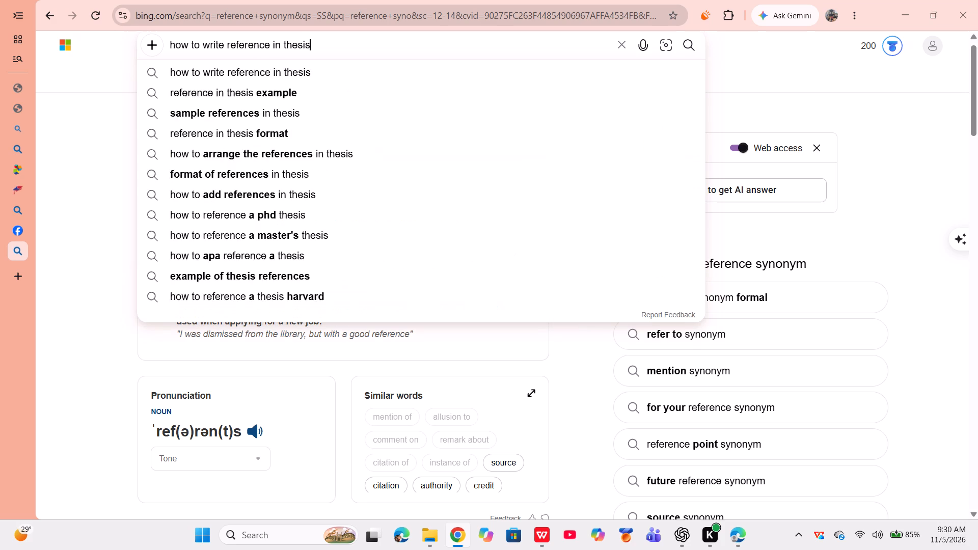
key(Return)
key(backslash)
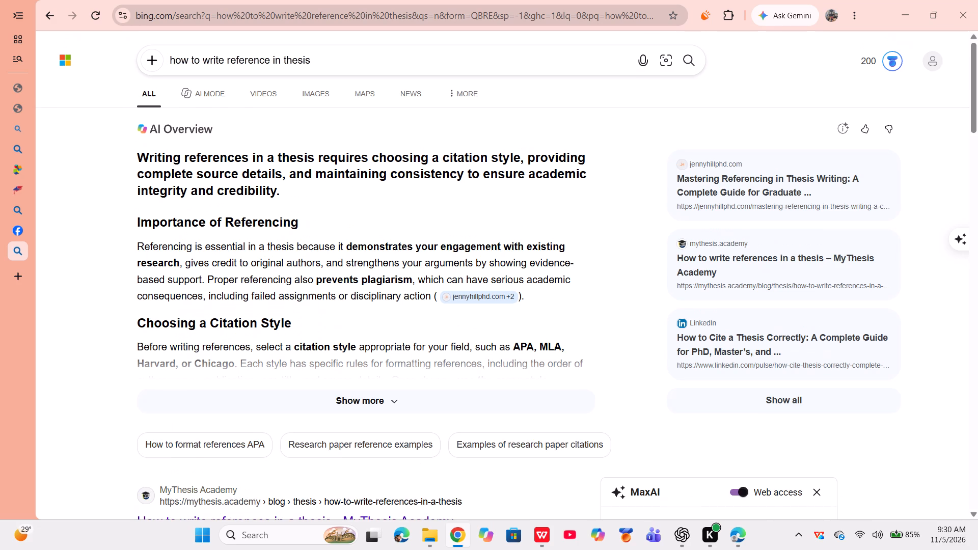
Expand the AI Overview and read its guidance on citation styles, key elements of a reference, APA thesis examples and referencing tips.
click(394, 395)
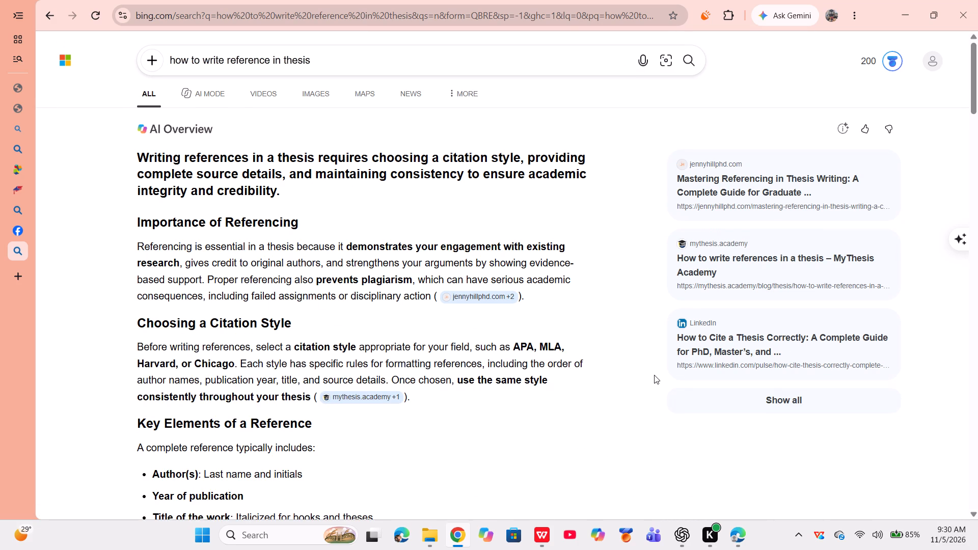
drag(977, 89, 977, 100)
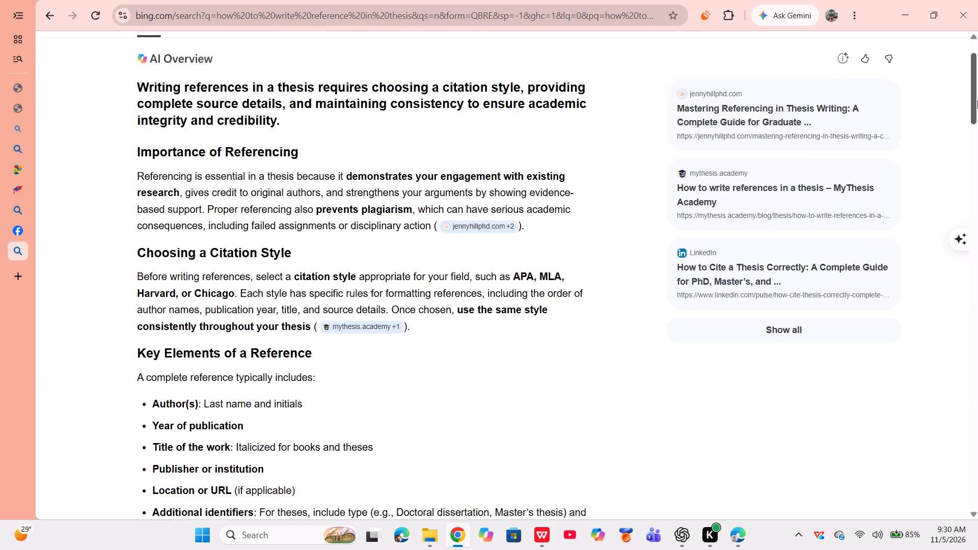
drag(977, 100, 977, 107)
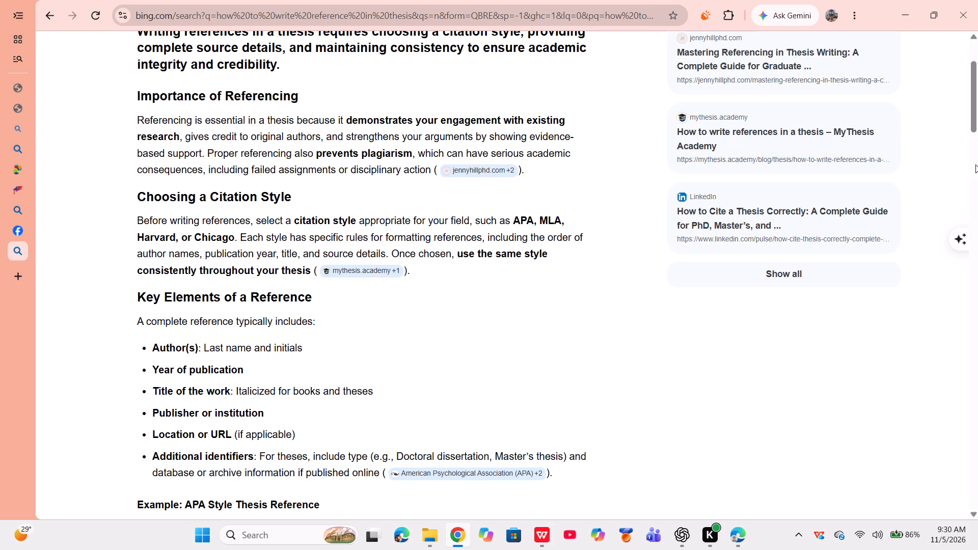
drag(972, 125, 974, 147)
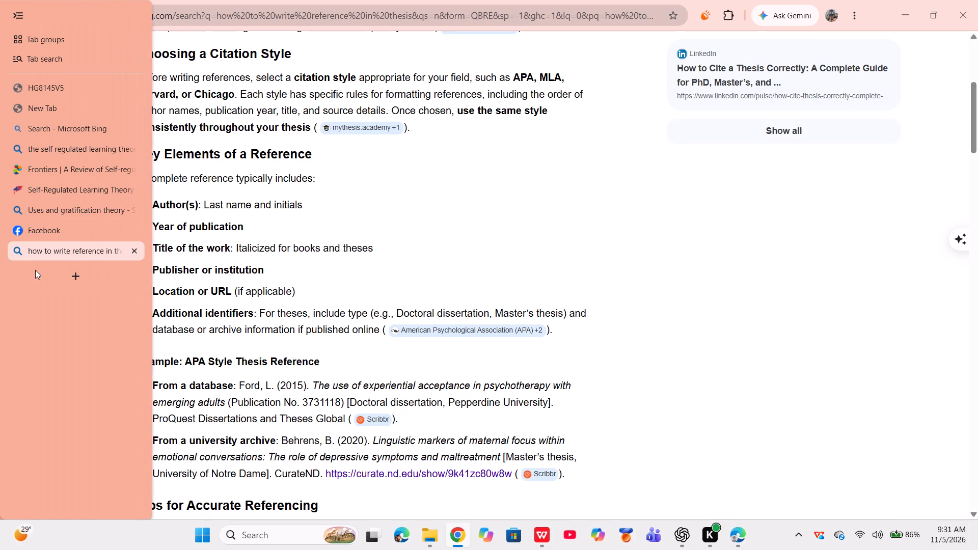
click(94, 272)
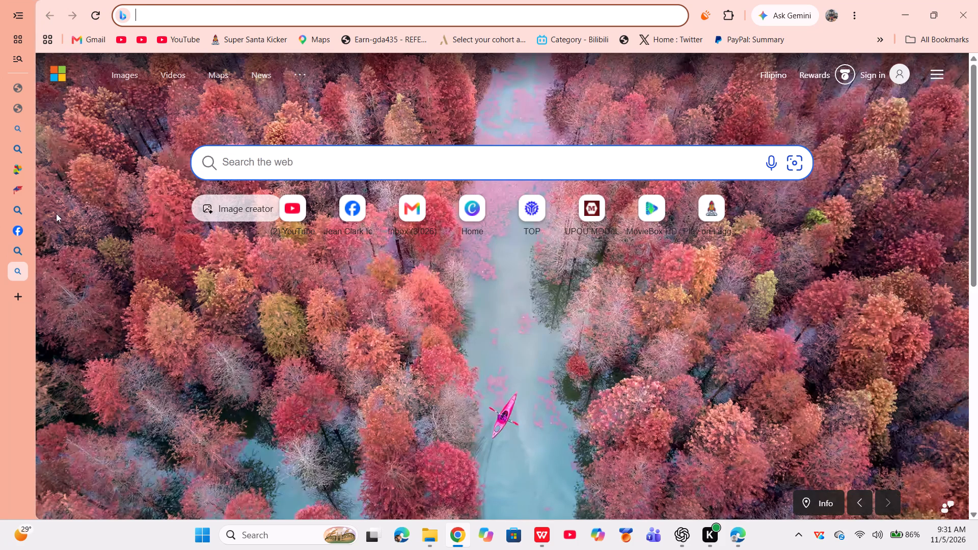
click(47, 251)
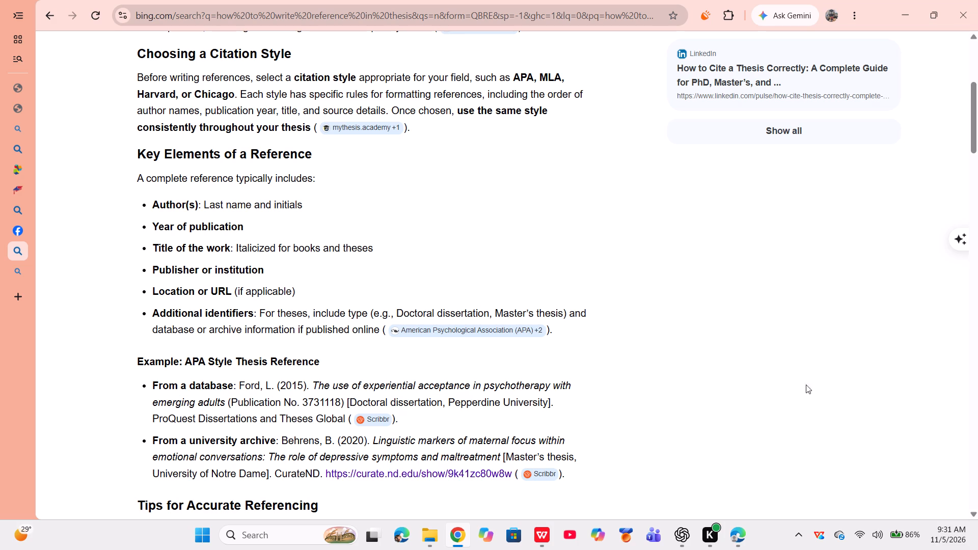
drag(972, 140, 976, 154)
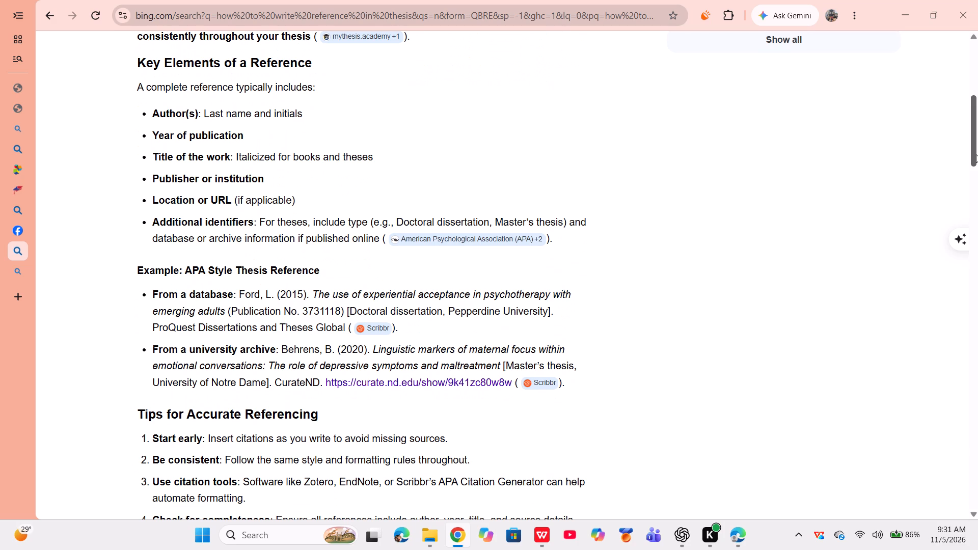
drag(976, 154, 976, 159)
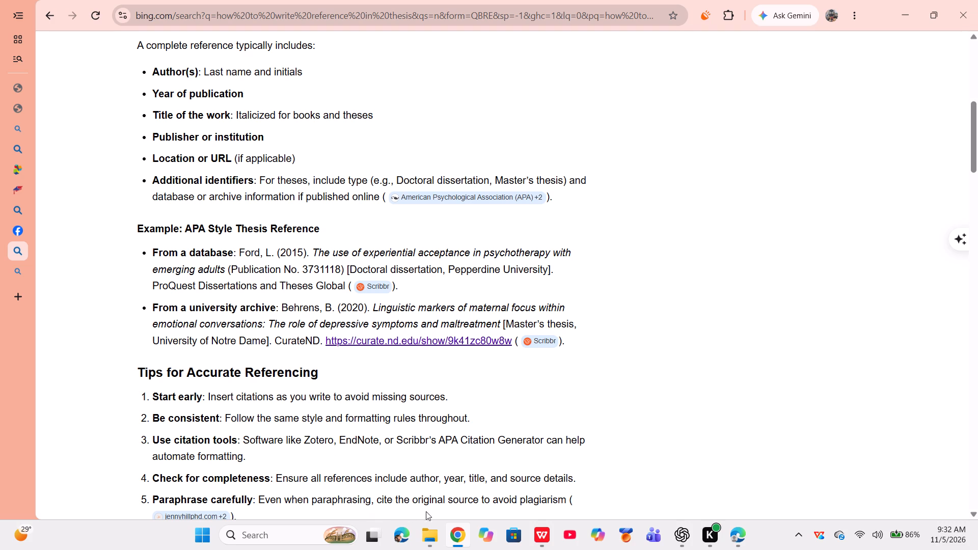
click(461, 531)
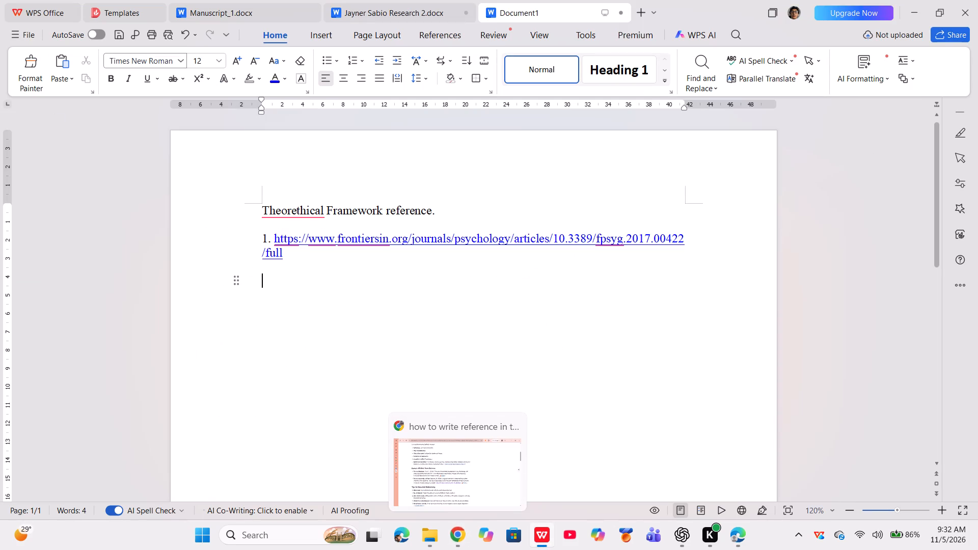
click(466, 530)
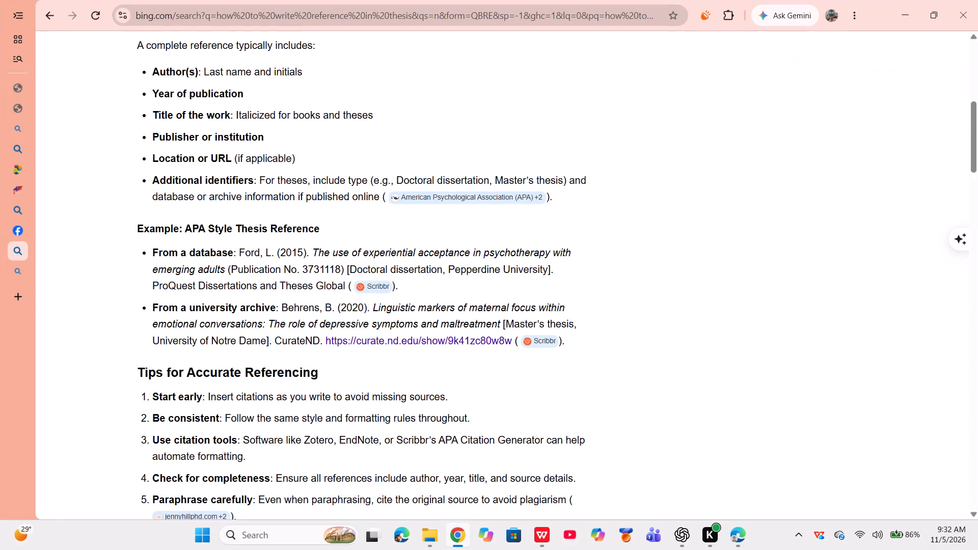
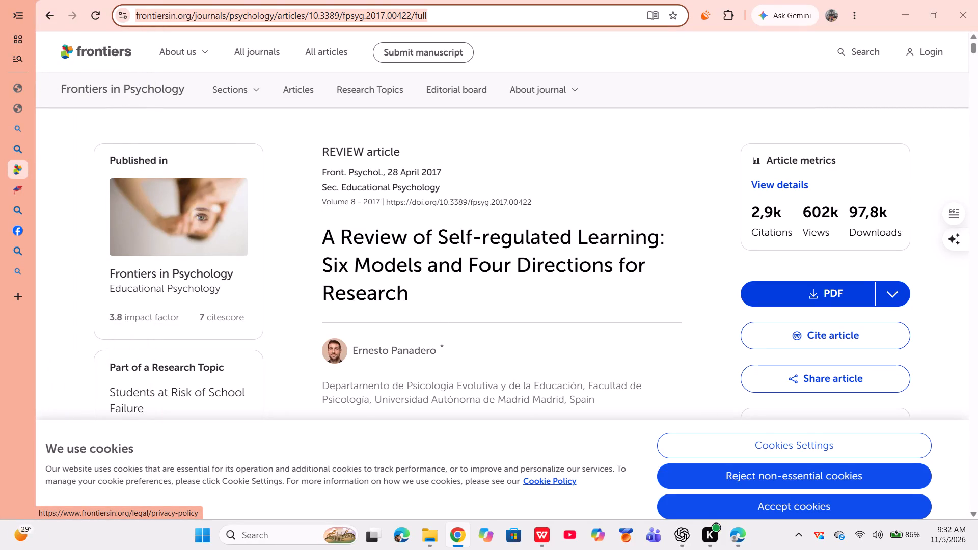
Switch to Document1 in WPS Office and enter the author surname "Panadero," below the article link.
click(540, 538)
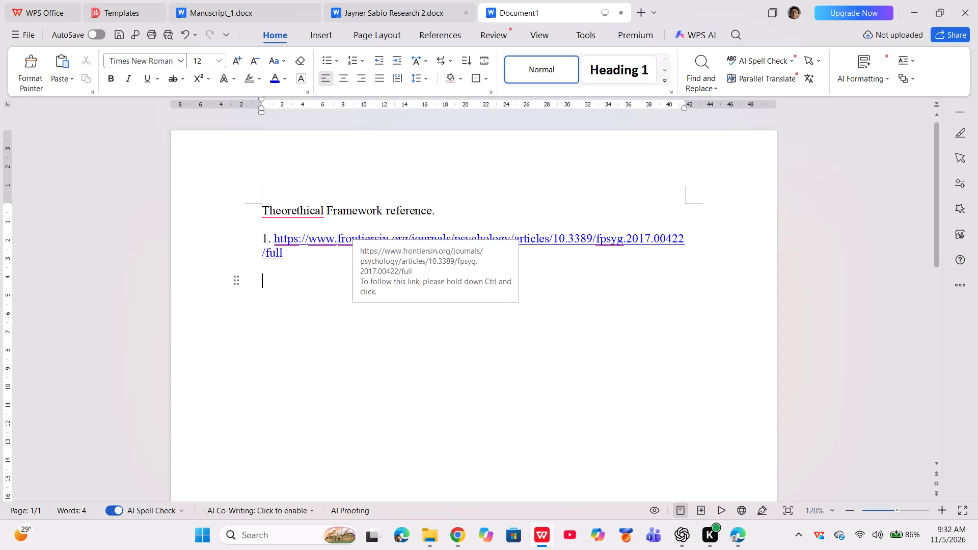
key(shift+p)
text(ana)
text(der)
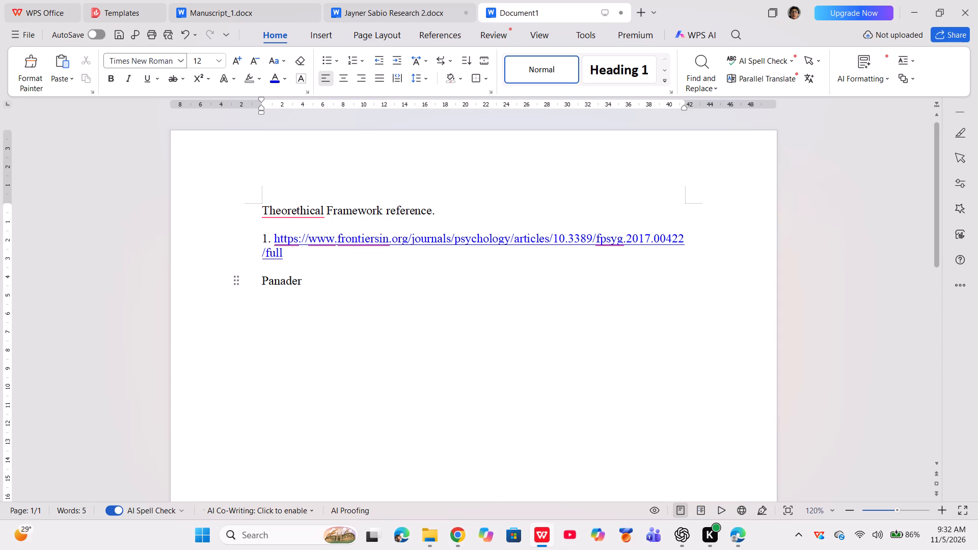
key(o)
text(,)
key(space)
Check the author's name on the Frontiers article in Chrome, and complete the WPS entry as "Panadero, E.".
click(460, 537)
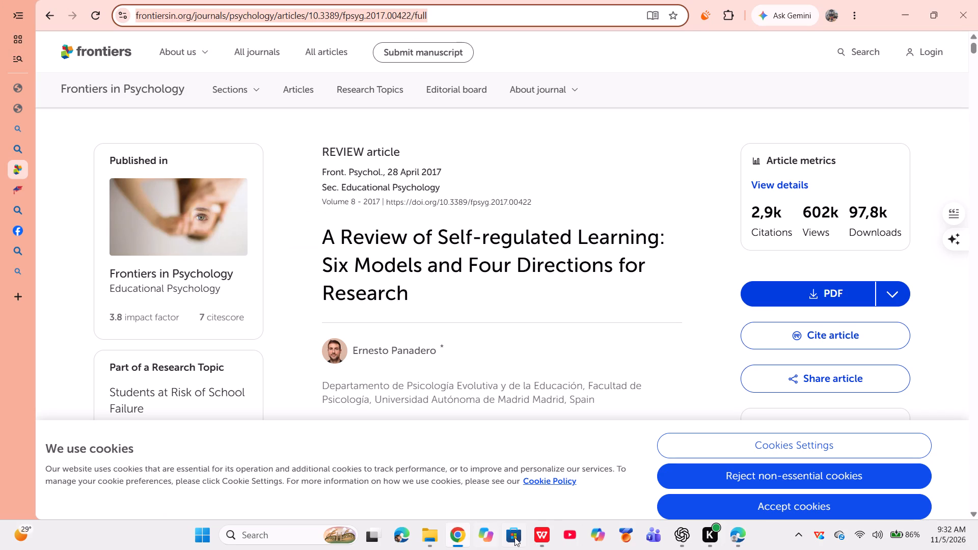
click(548, 539)
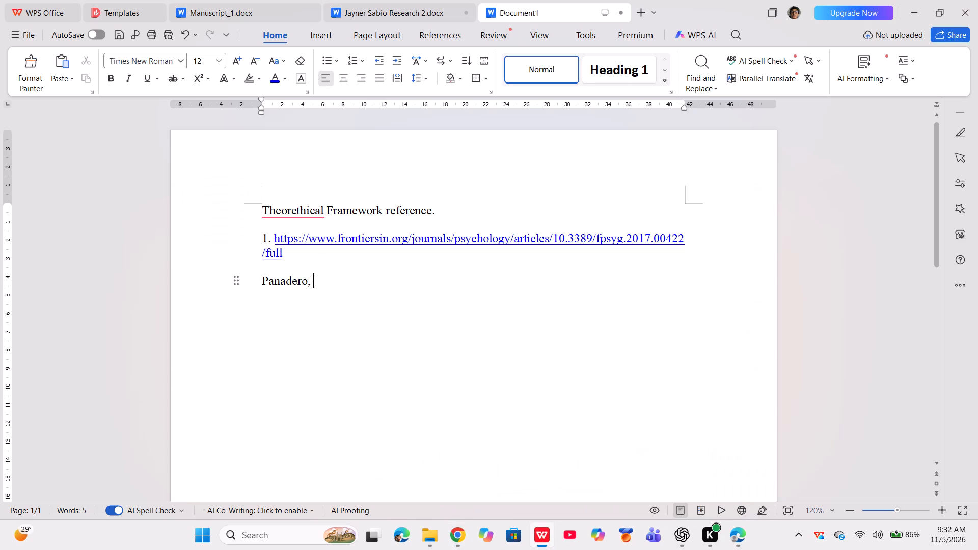
key(BackSpace)
key(BackSpace)
key(space)
key(e)
key(BackSpace)
key(BackSpace)
key(comma)
key(space)
key(shift+e)
text(.)
key(space)
Consult the article and the thesis reference guidance in Chrome, and add the year "(2017)" after the author in WPS.
click(454, 534)
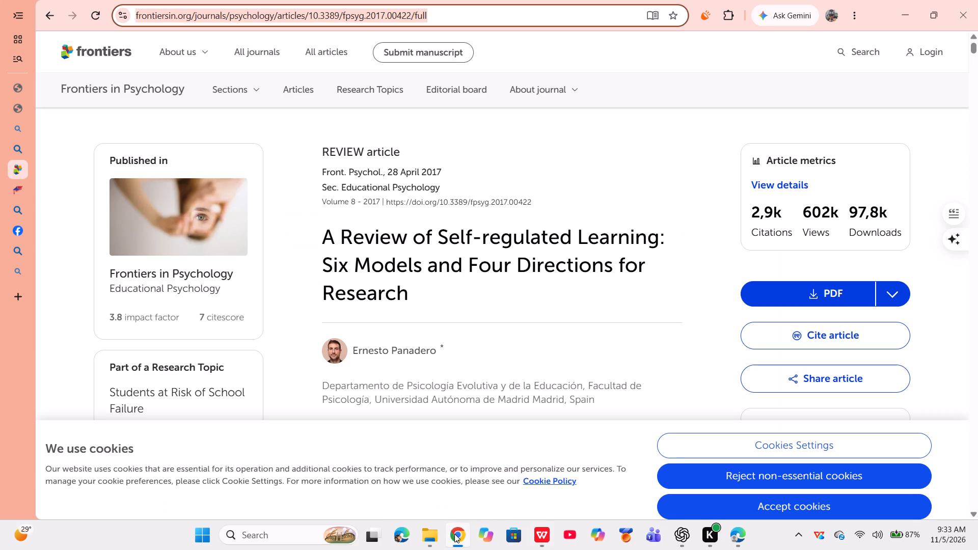
click(543, 538)
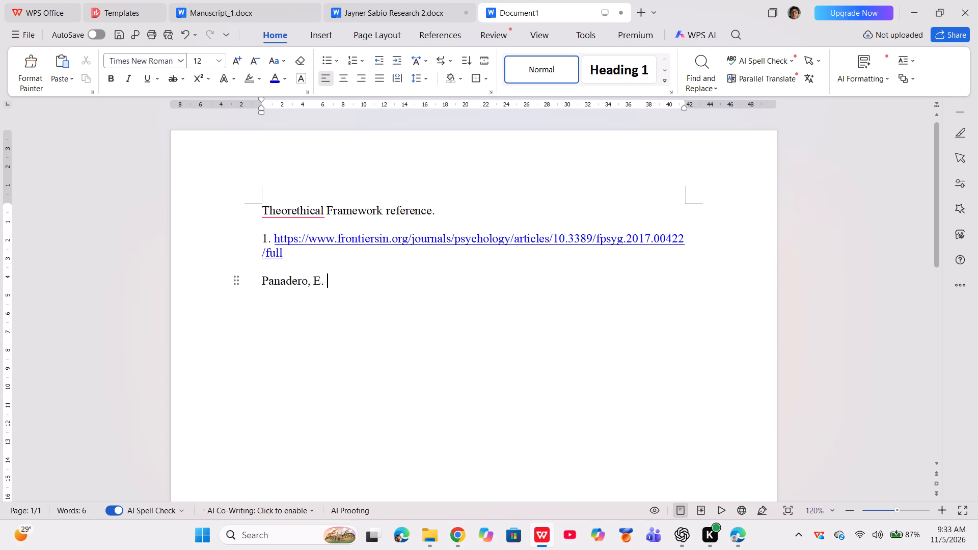
click(456, 534)
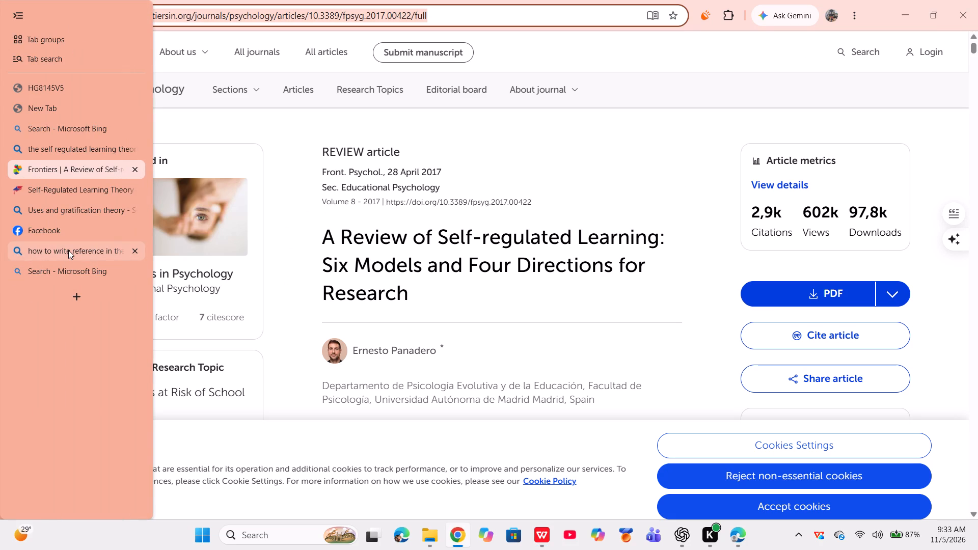
click(68, 250)
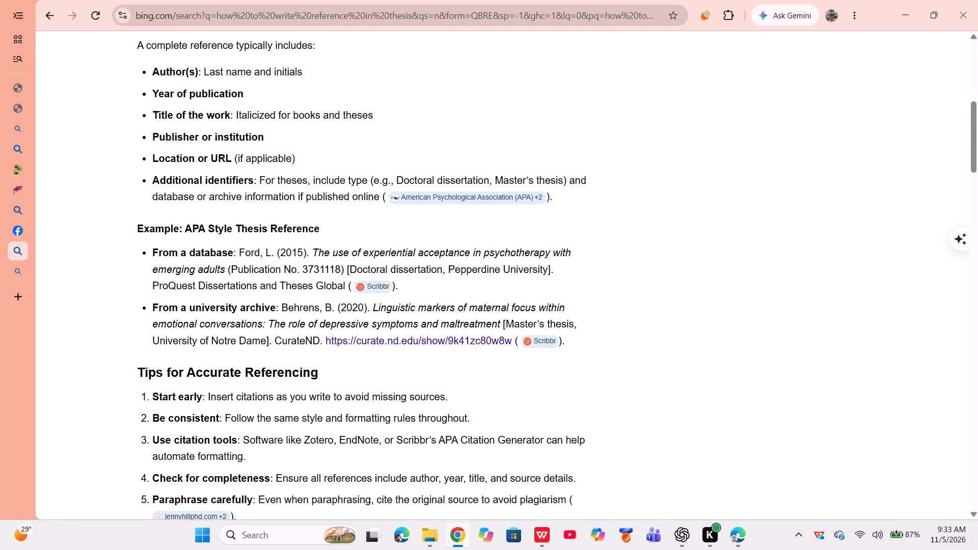
click(549, 539)
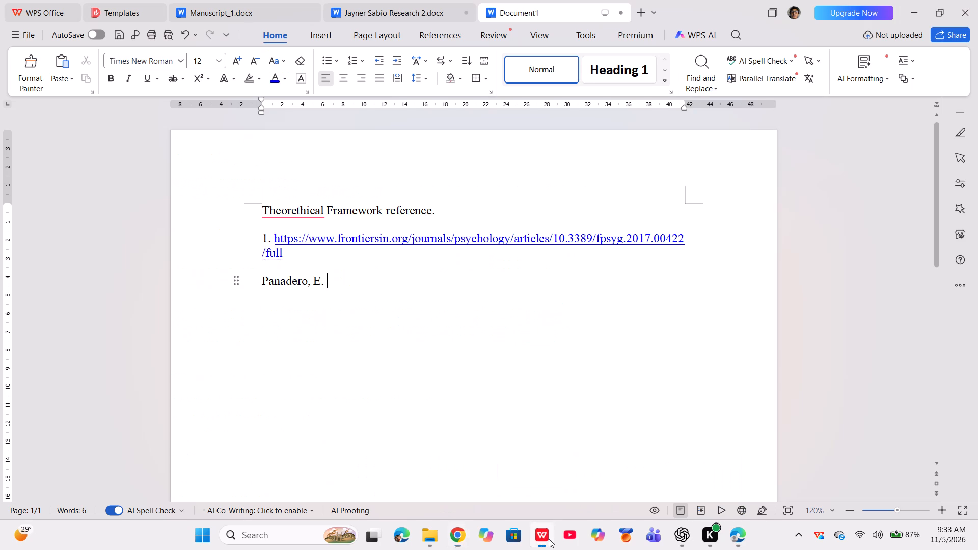
key(shift+parenleft)
text(2017)
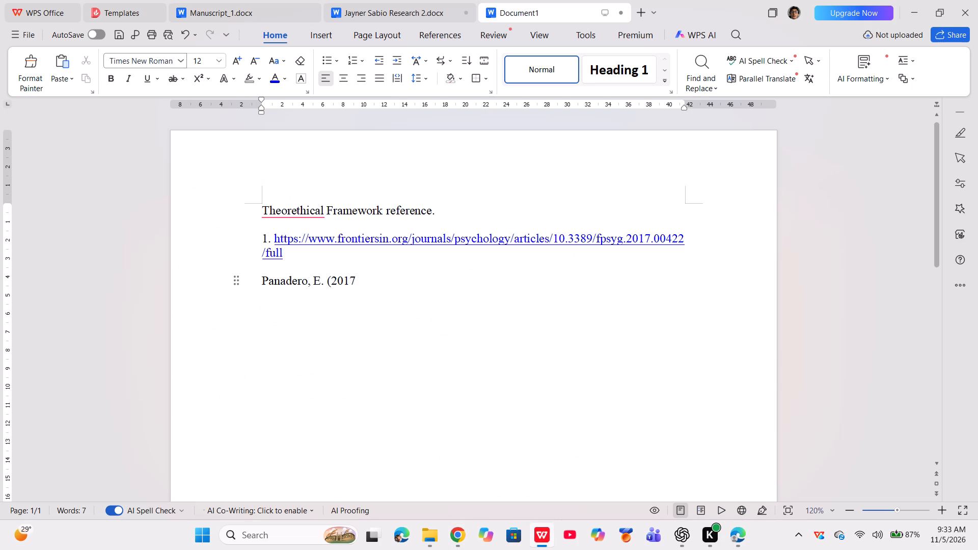
key(shift+parenright)
key(space)
Compare with the APA example in Chrome, and add a period after "(2017)" in the WPS reference.
click(456, 543)
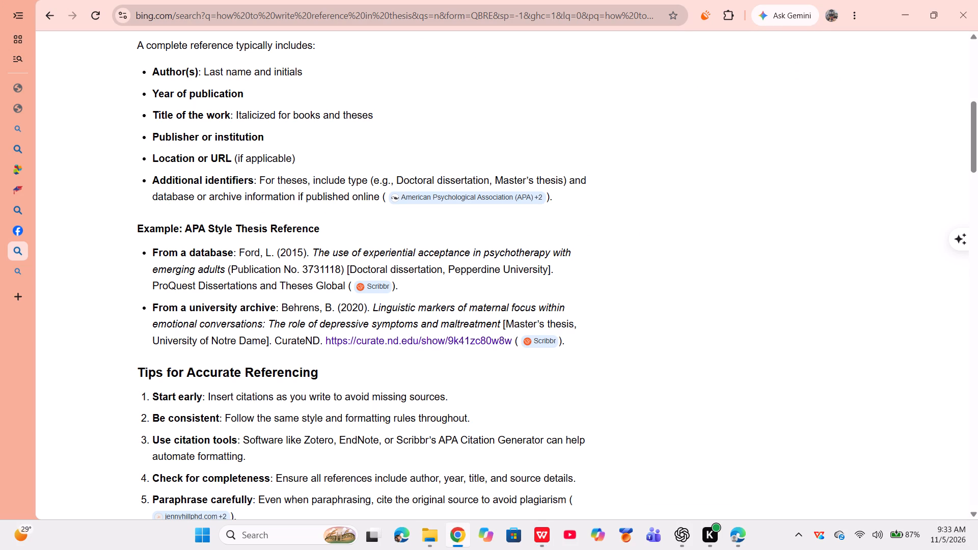
click(547, 541)
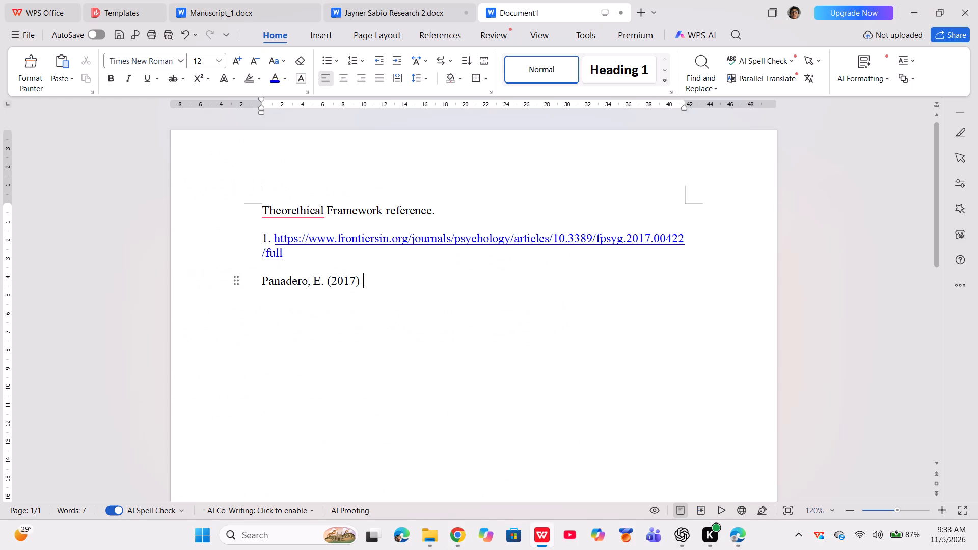
key(BackSpace)
text(.)
key(space)
Copy the title "A Review of Self-regulated Learning: Six Models and Four Directions for Research" from the Frontiers article into the WPS reference after the year.
click(461, 536)
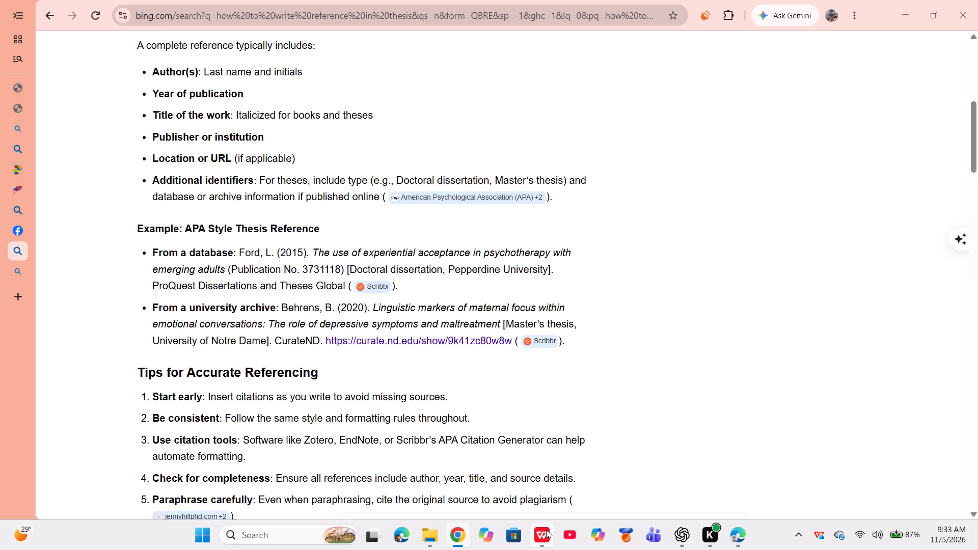
click(454, 539)
click(454, 539)
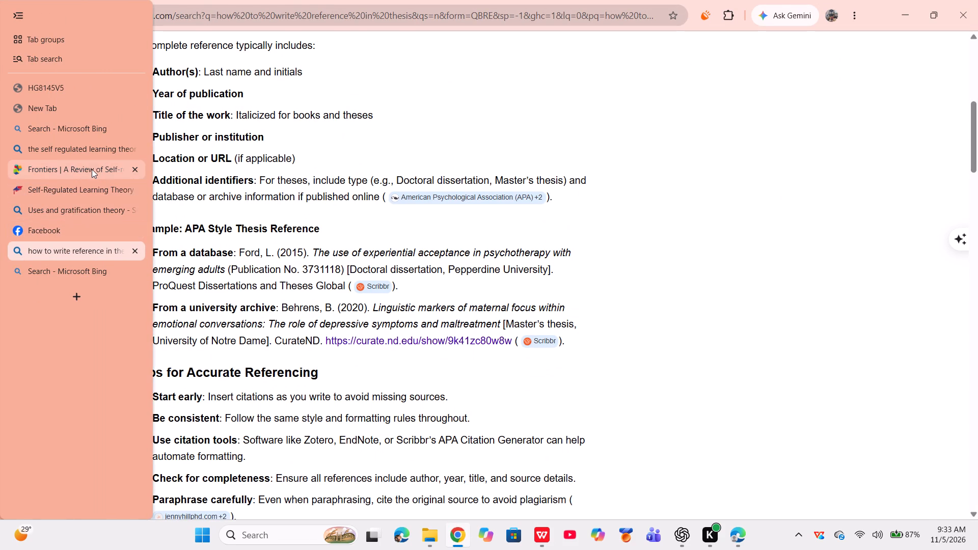
click(92, 169)
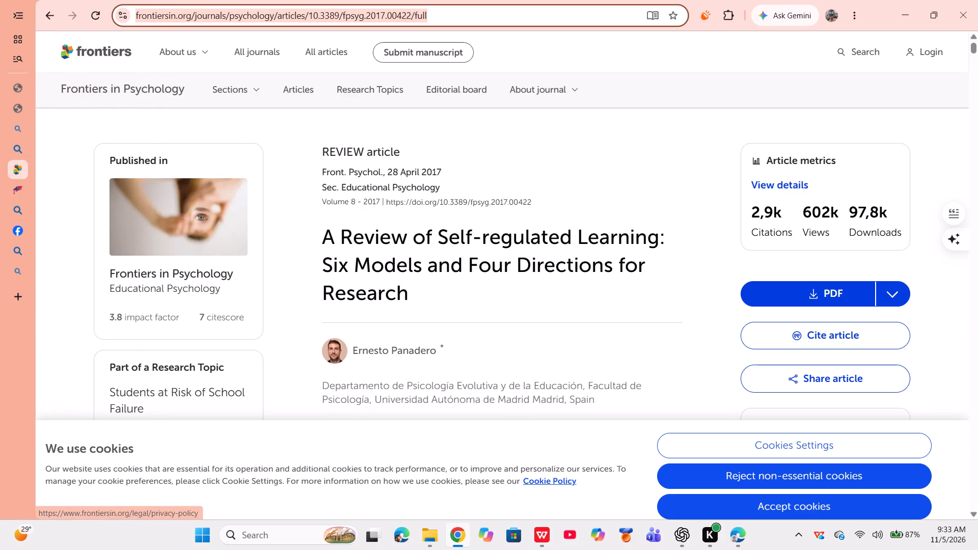
drag(325, 230, 344, 232)
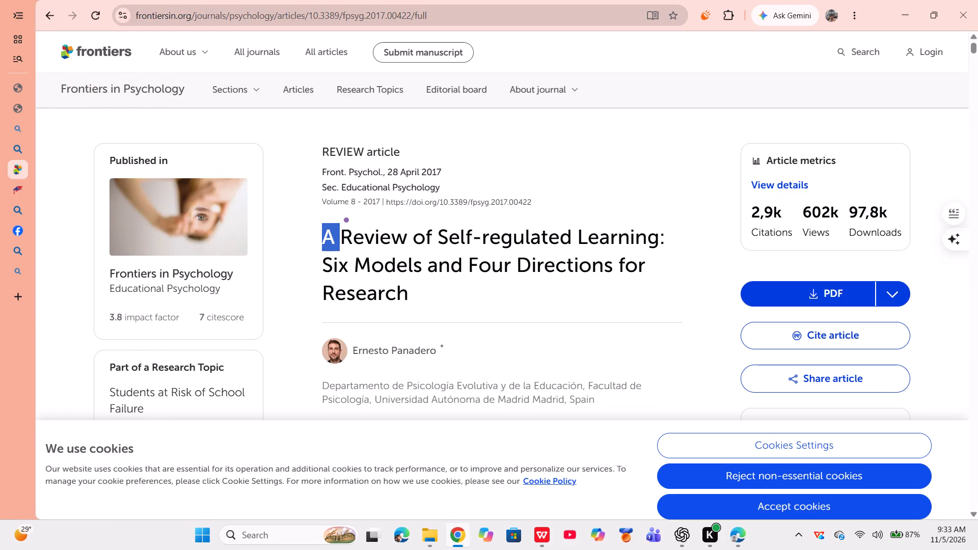
click(406, 283)
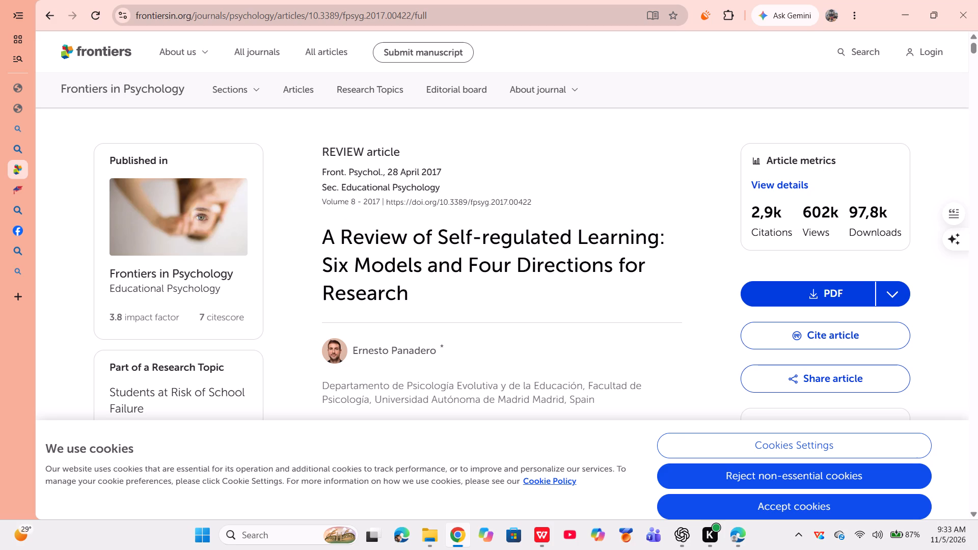
drag(328, 235, 550, 287)
key(ctrl+c)
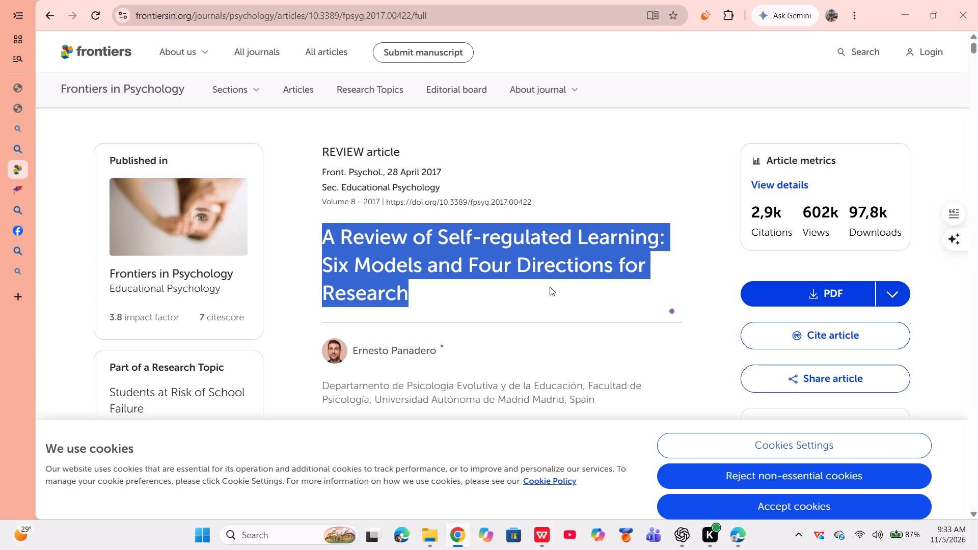
click(542, 531)
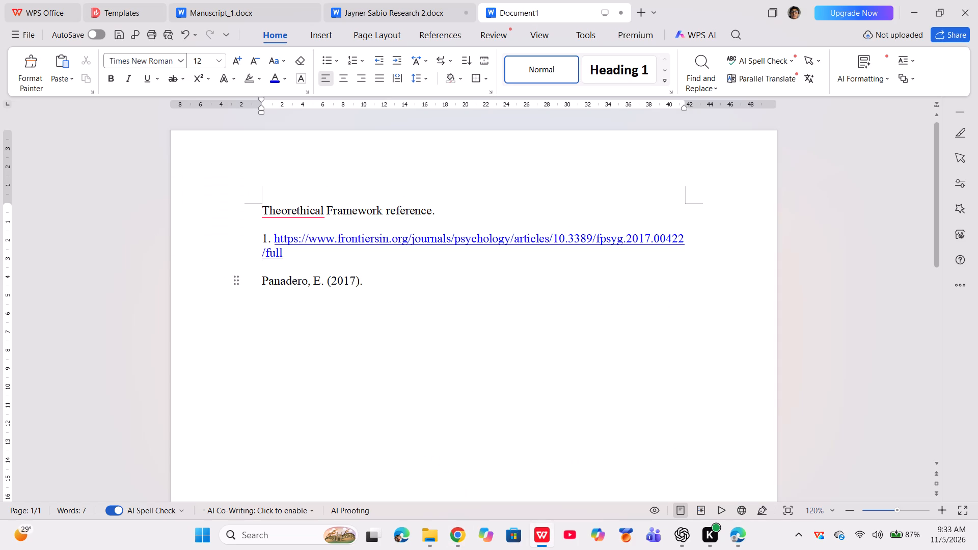
key(ctrl+v)
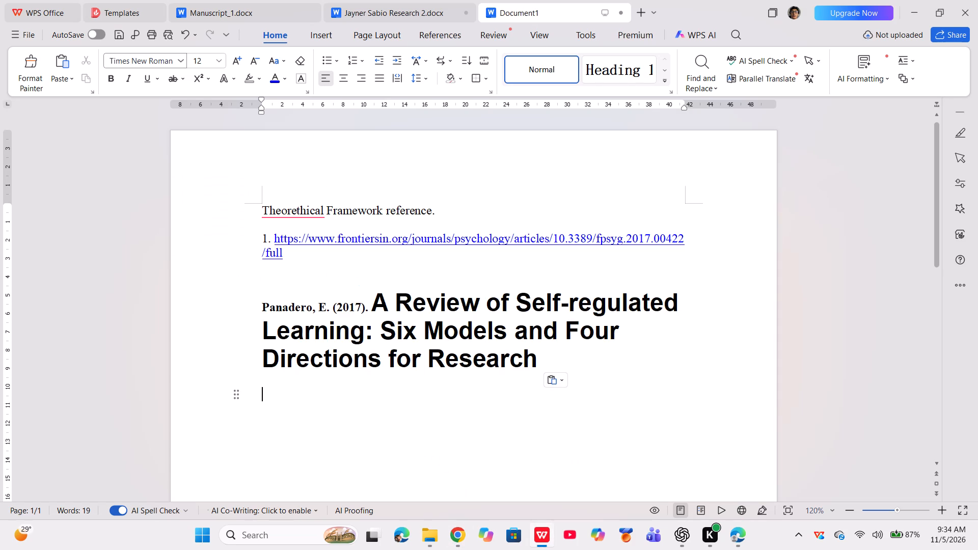
Format the whole Panadero reference in Times New Roman, size 12.
drag(256, 290, 405, 325)
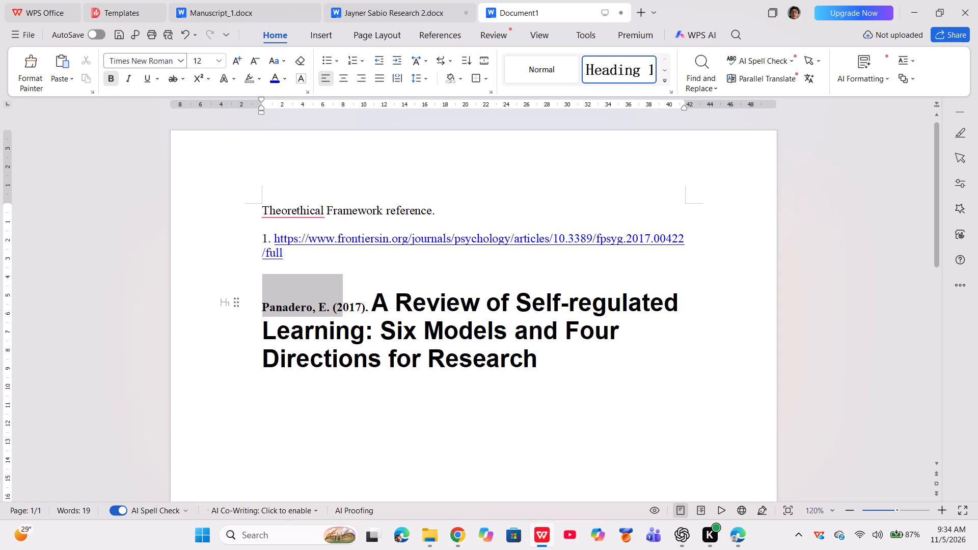
drag(405, 325, 616, 383)
click(180, 62)
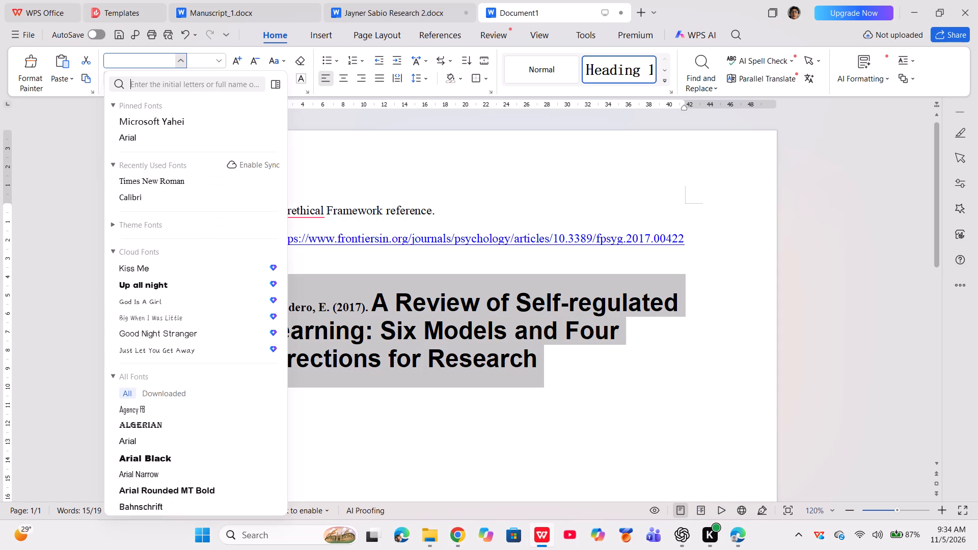
click(182, 176)
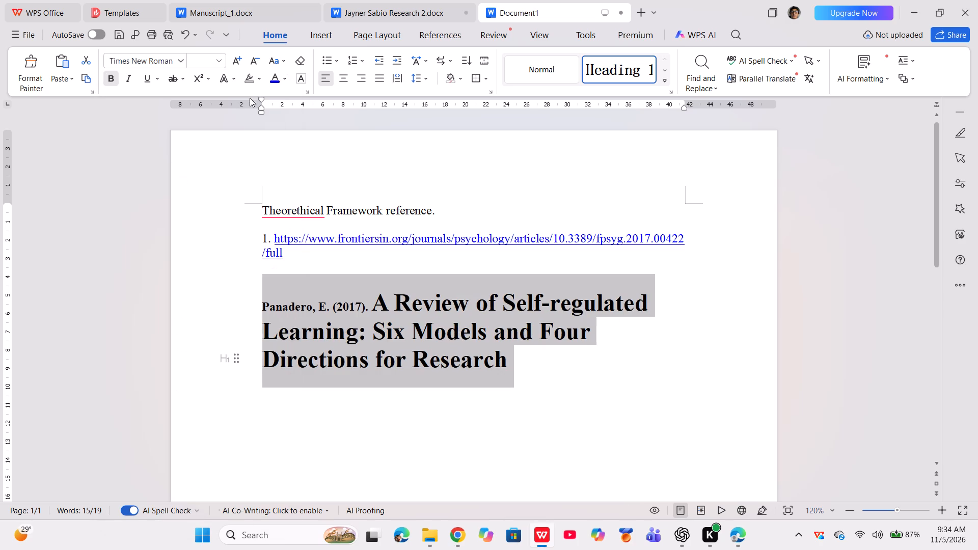
click(220, 59)
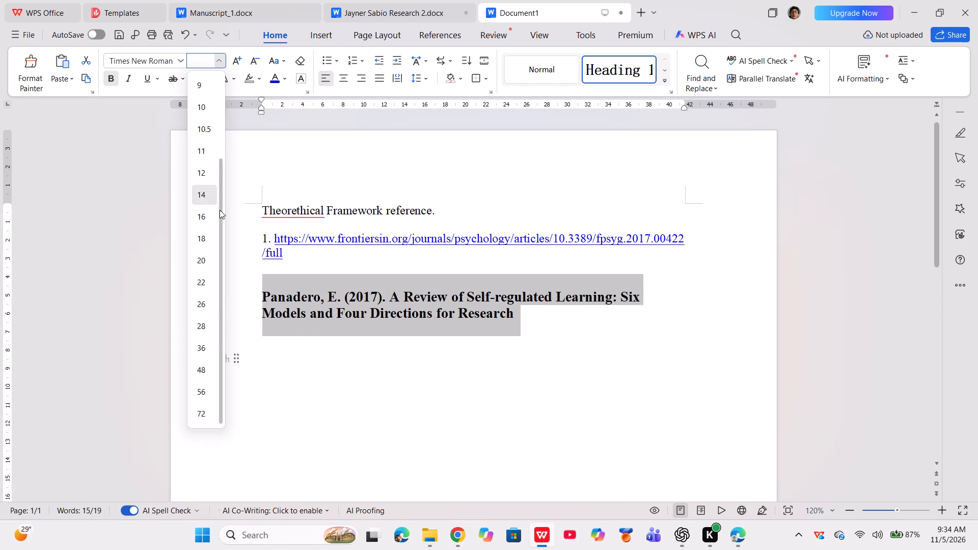
click(209, 179)
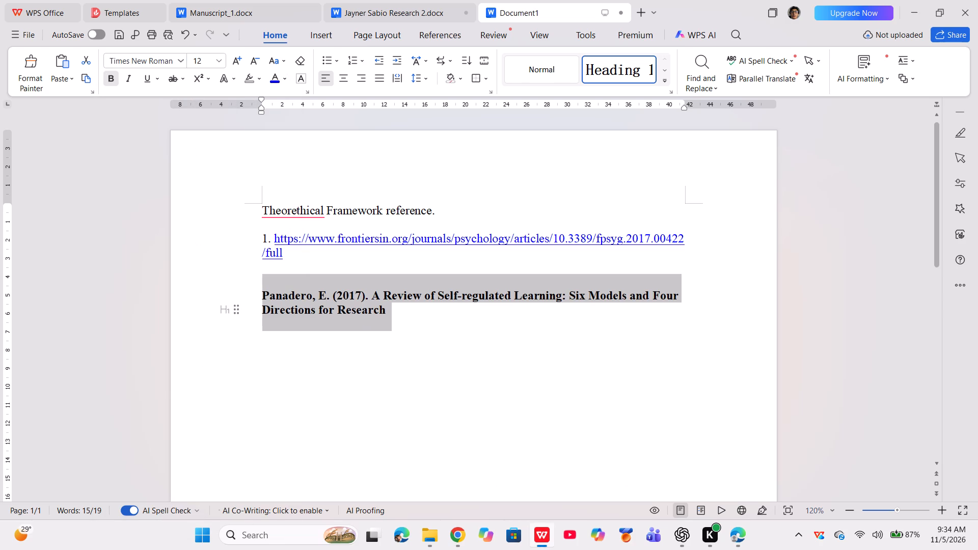
Add a space after "Research" and remove the bold formatting from the whole Panadero (2017) reference.
click(438, 322)
key(space)
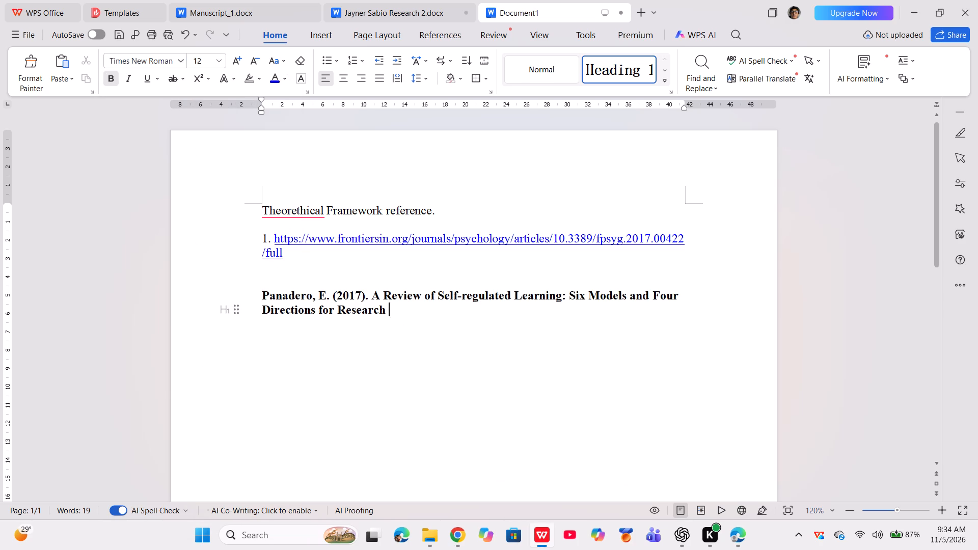
drag(260, 288, 640, 322)
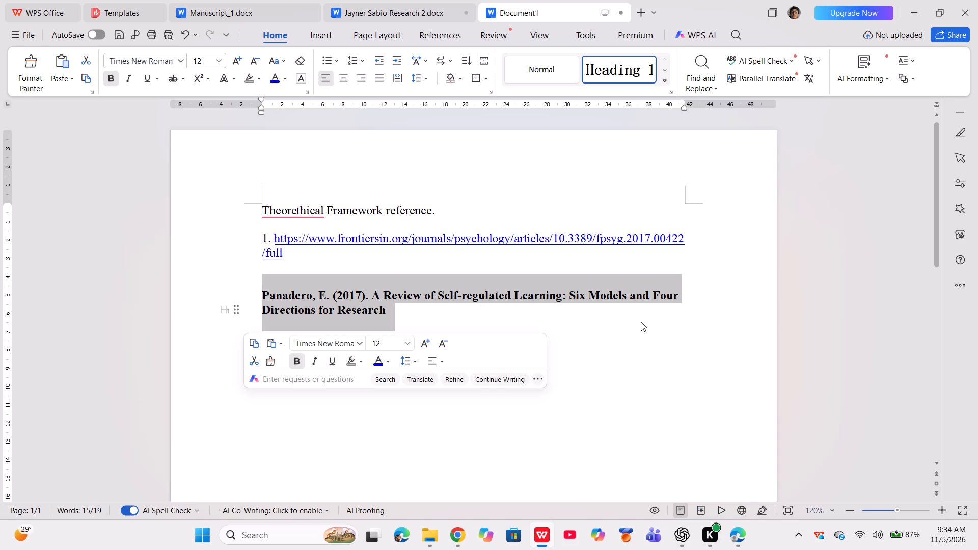
key(ctrl+b)
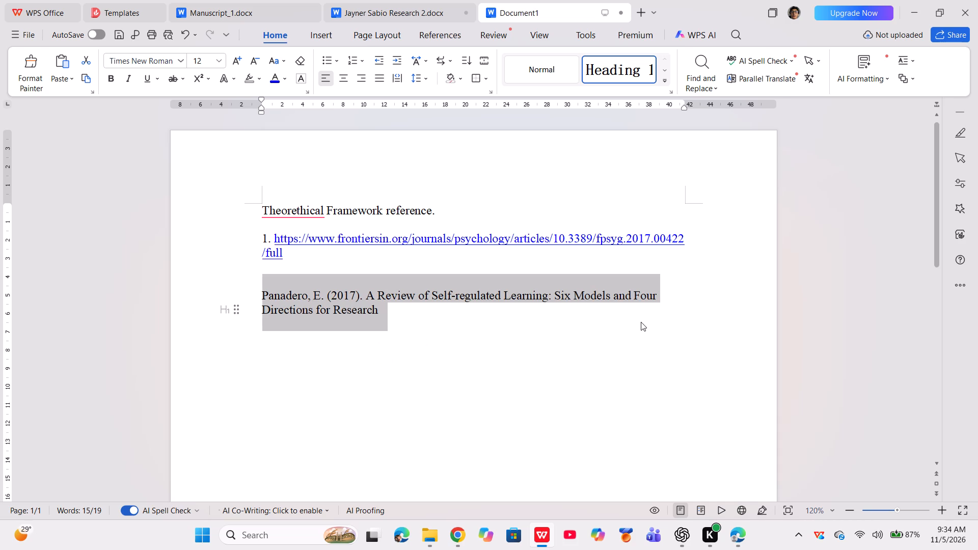
click(526, 346)
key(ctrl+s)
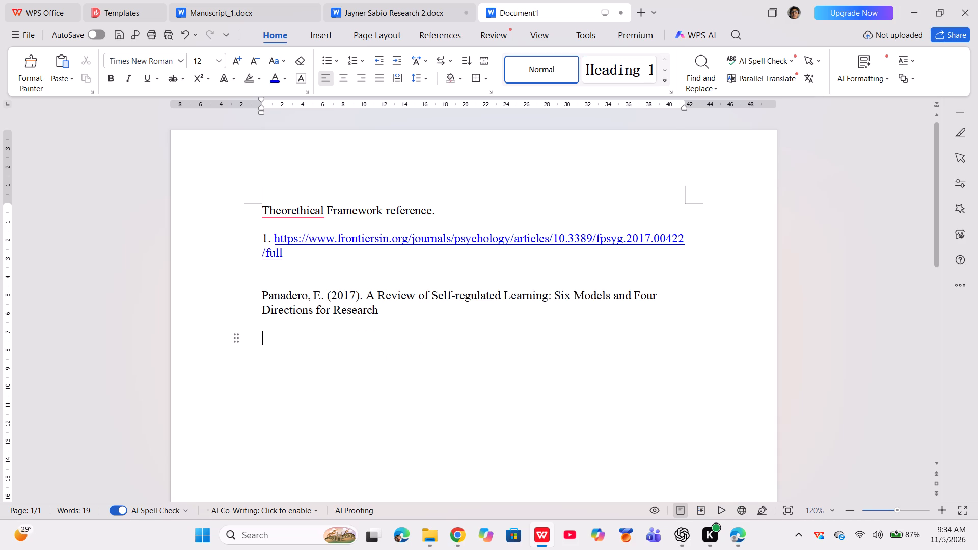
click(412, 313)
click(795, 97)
Save the document as "Reference, New" in Word (.docx) format in the MAEd (Revise) folder.
key(ctrl+s)
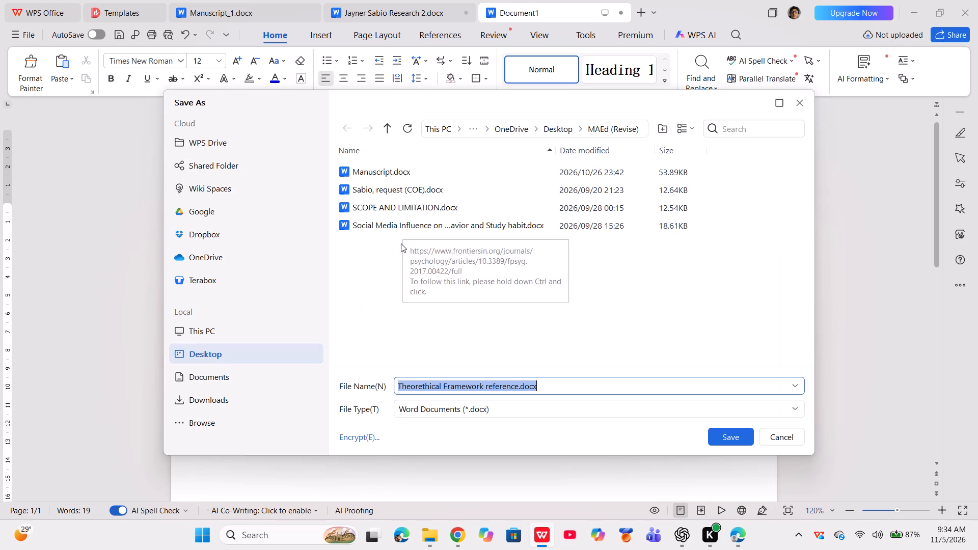
key(BackSpace)
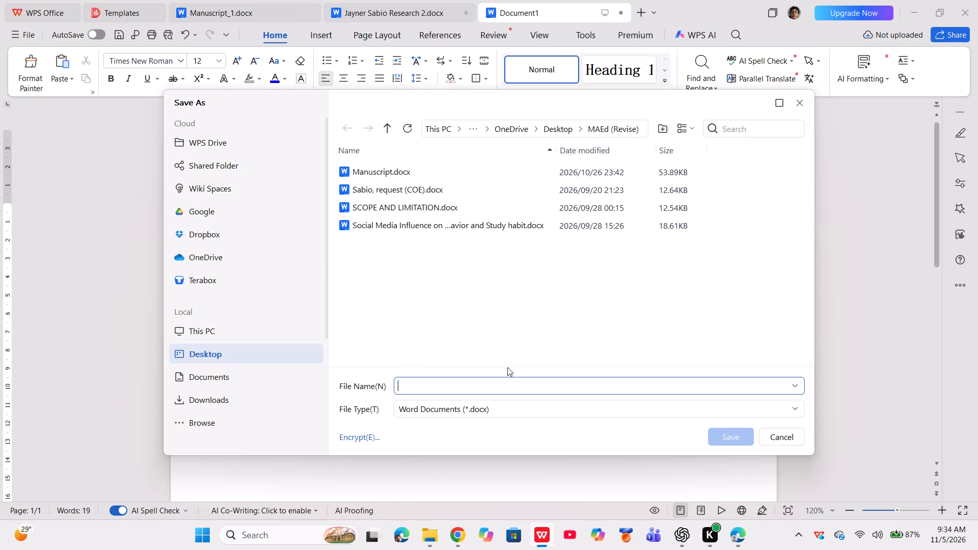
key(BackSpace)
text(Reference)
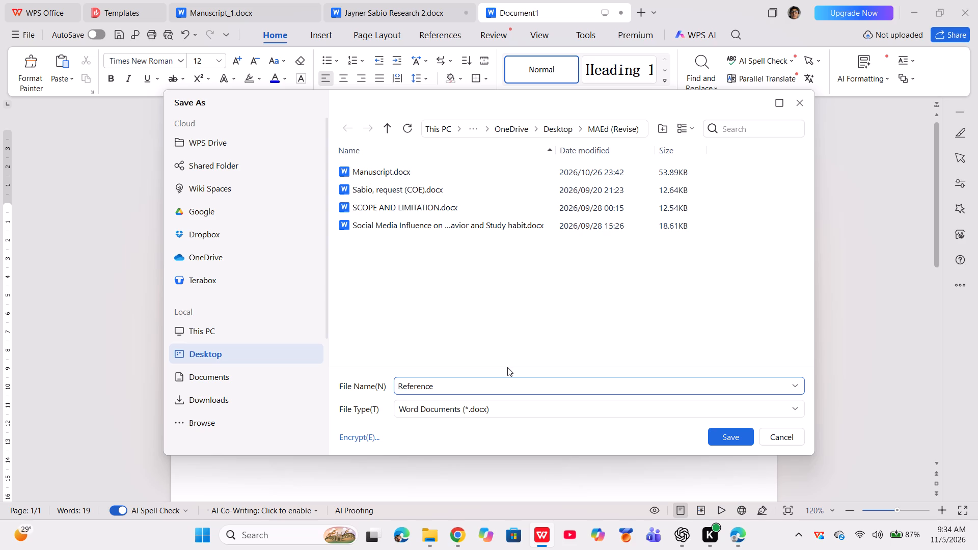
text(, New)
click(736, 434)
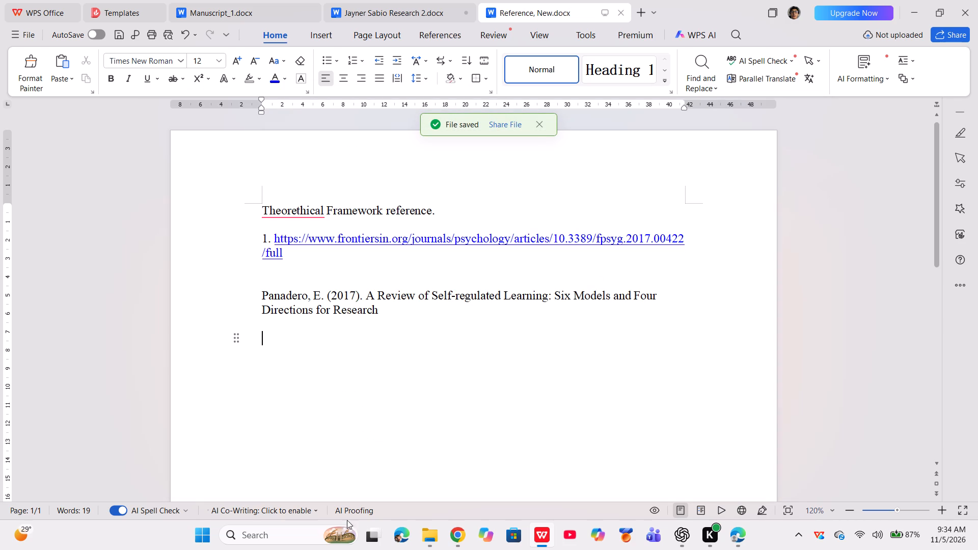
Switch to Chrome and review the thesis referencing guidance for the key elements of a reference, the APA examples and related results.
click(455, 535)
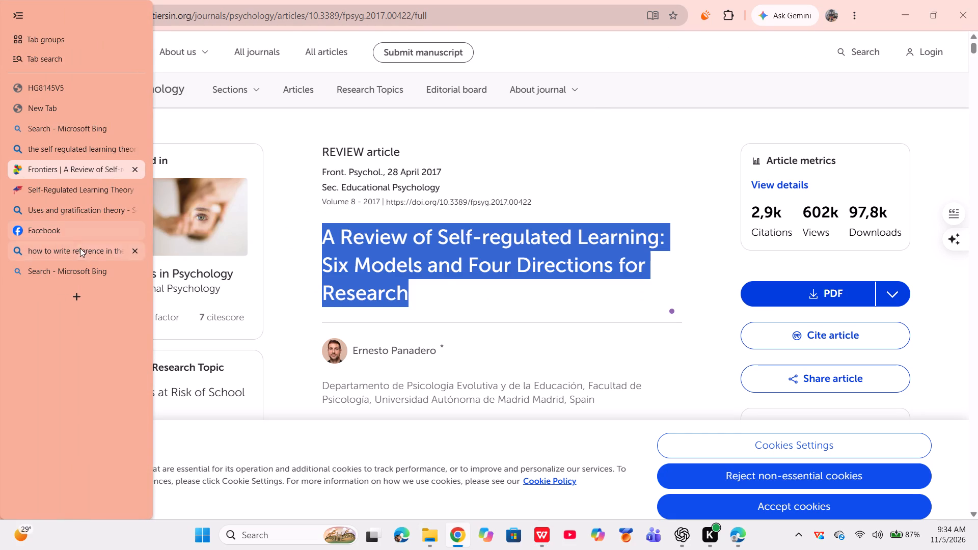
click(85, 254)
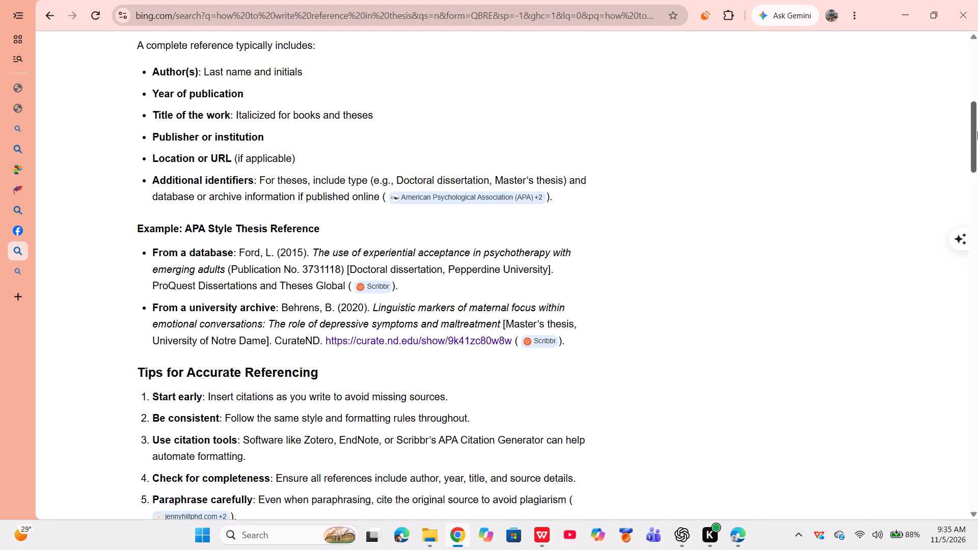
drag(973, 125, 972, 168)
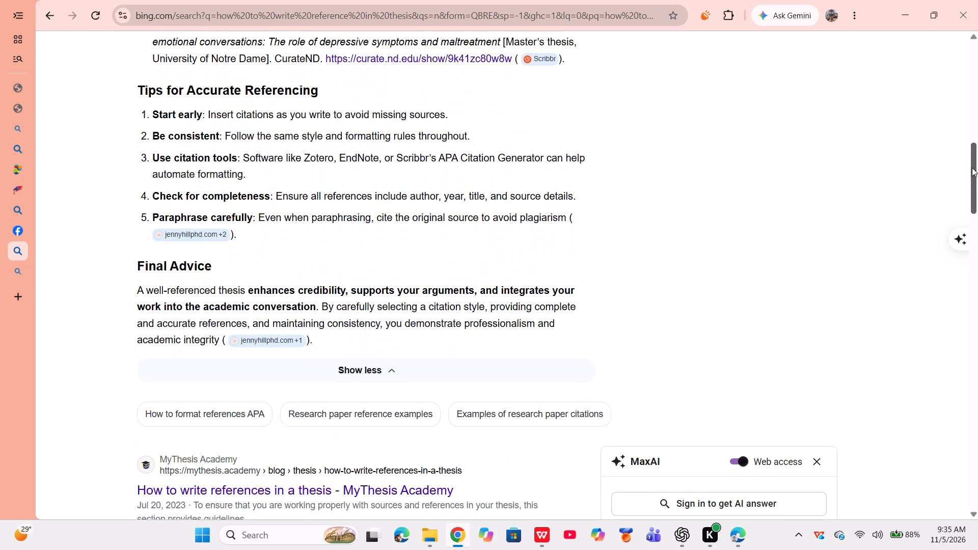
drag(972, 168, 972, 198)
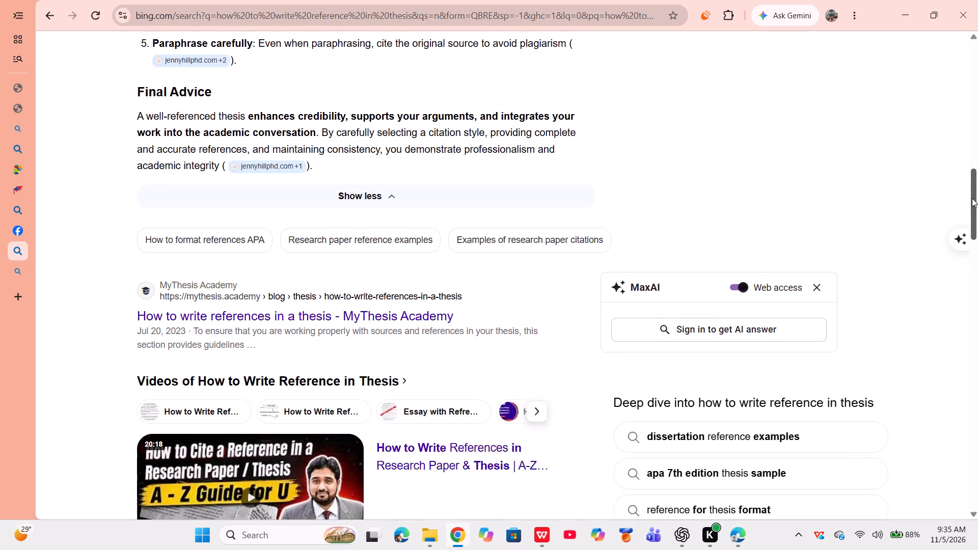
drag(972, 198, 968, 277)
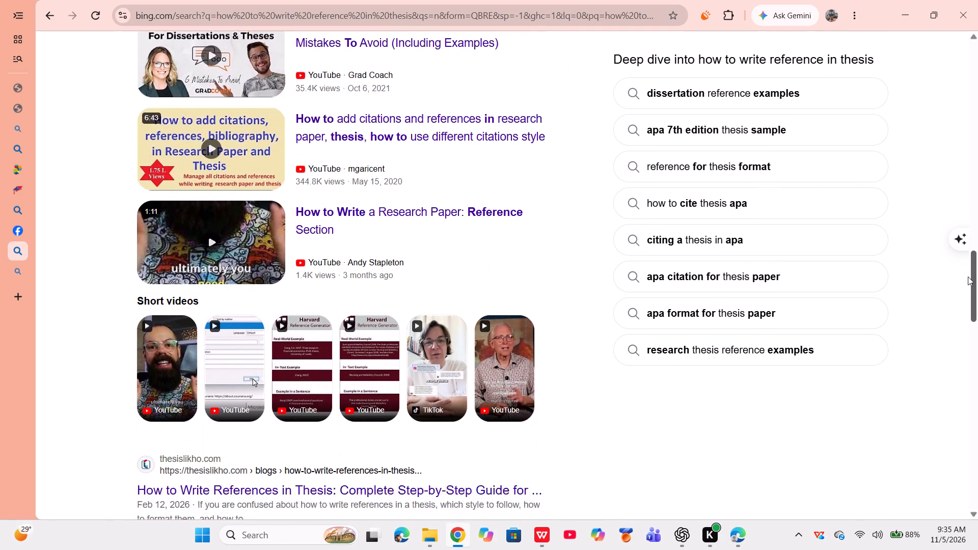
drag(968, 277, 970, 302)
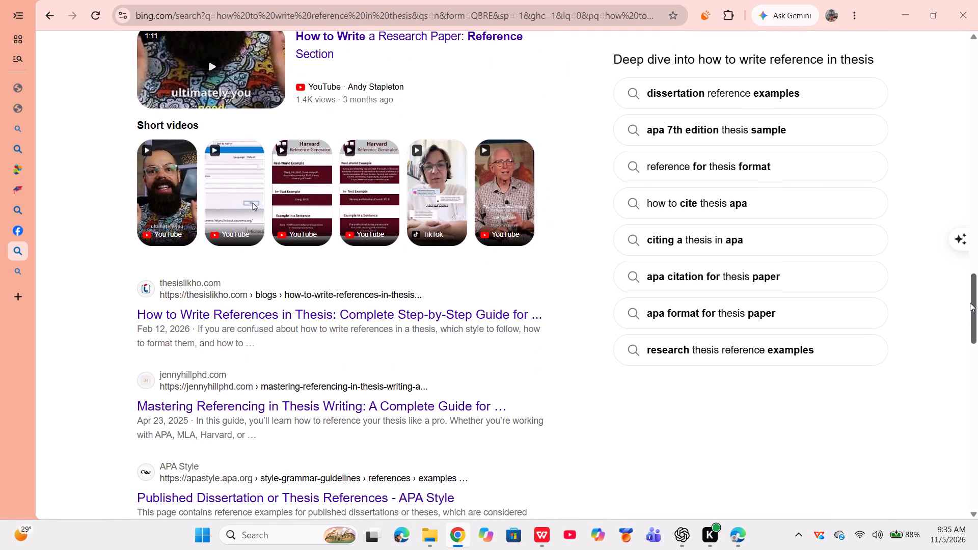
drag(970, 302, 947, 72)
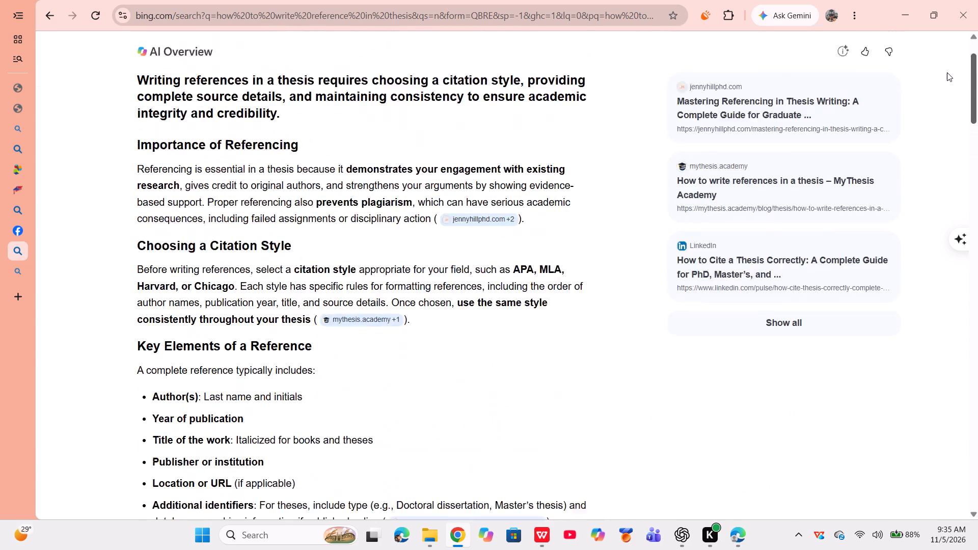
drag(947, 72, 944, 101)
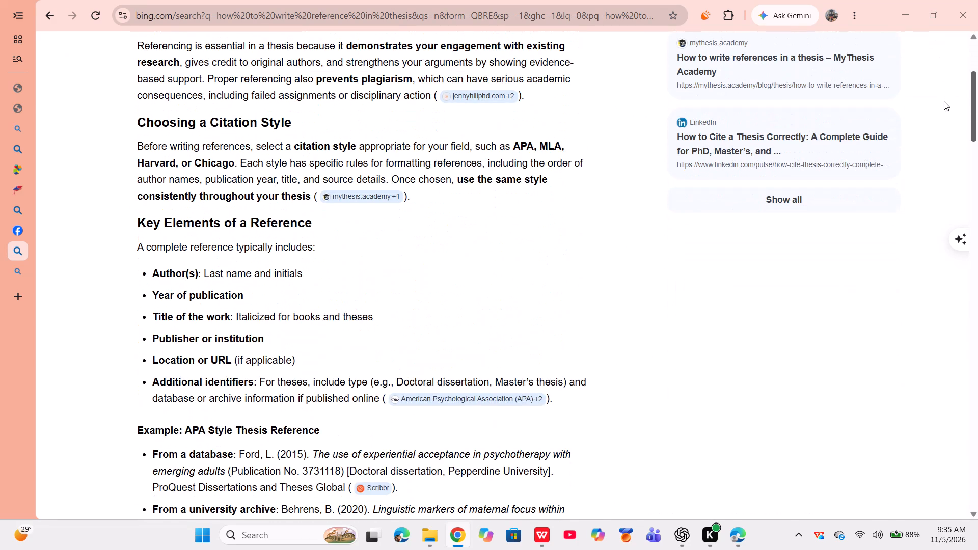
drag(944, 101, 938, 89)
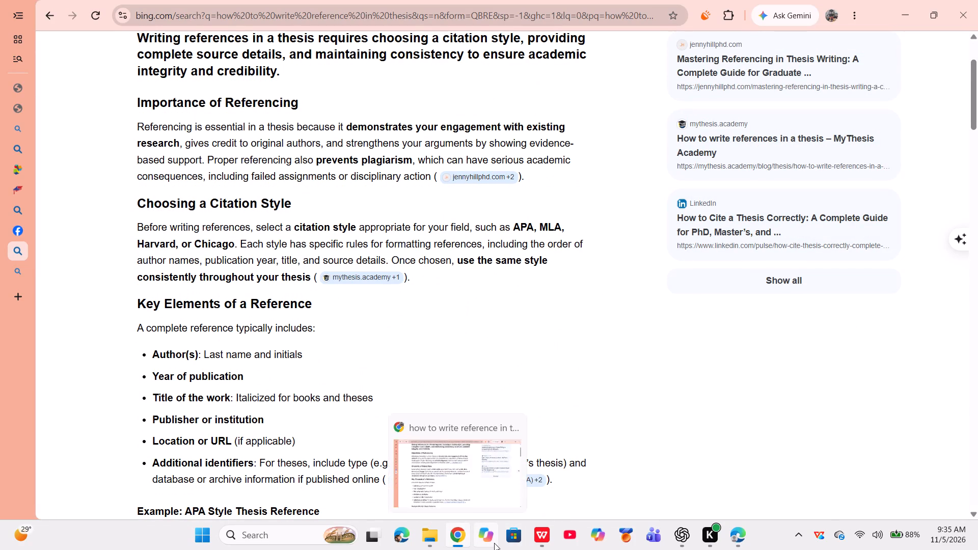
Switch back to WPS, place the cursor at the end of the Panadero reference, and save the document.
click(546, 533)
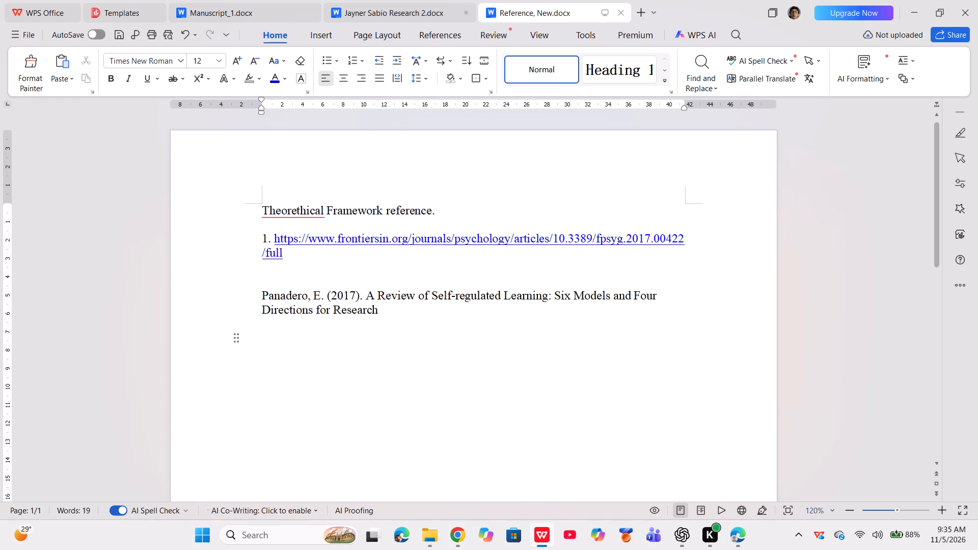
click(485, 194)
click(258, 280)
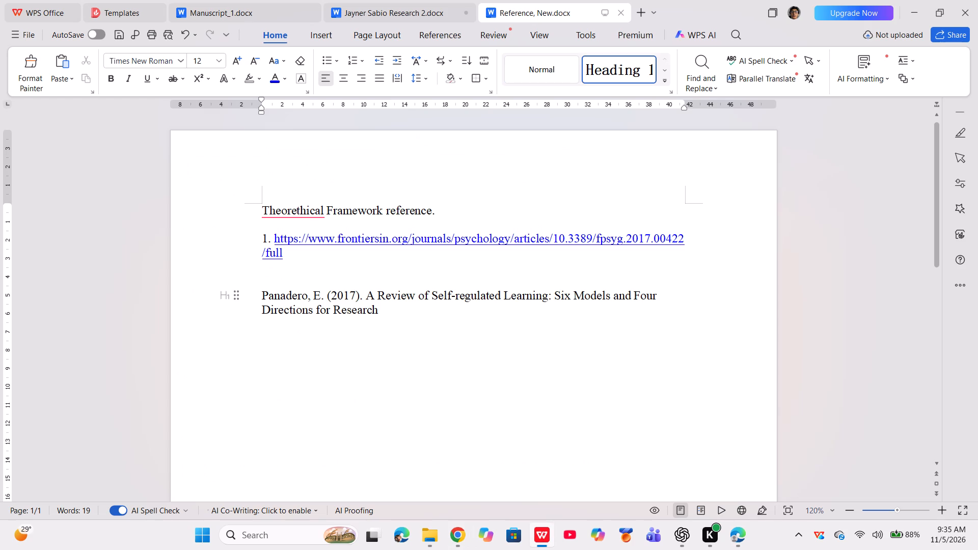
click(540, 351)
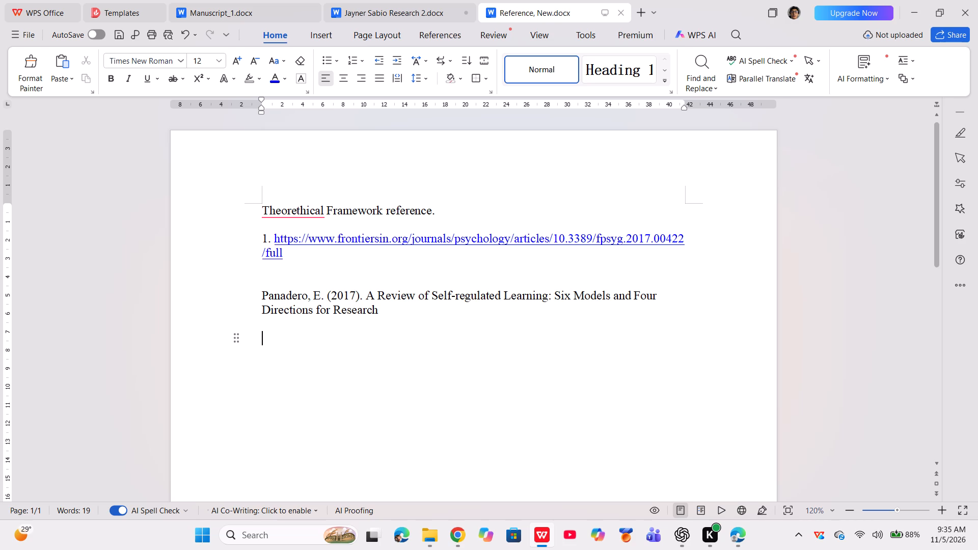
click(454, 345)
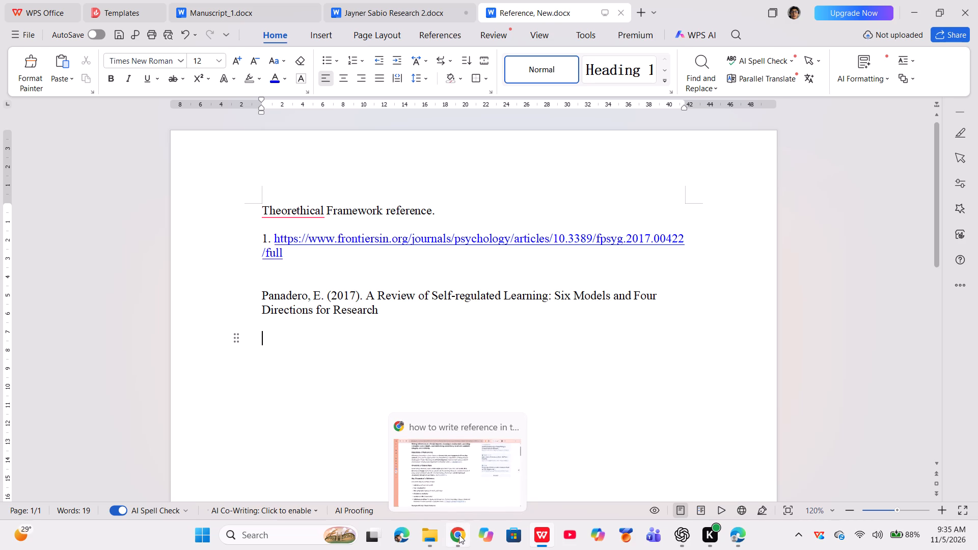
click(453, 328)
key(ctrl+s)
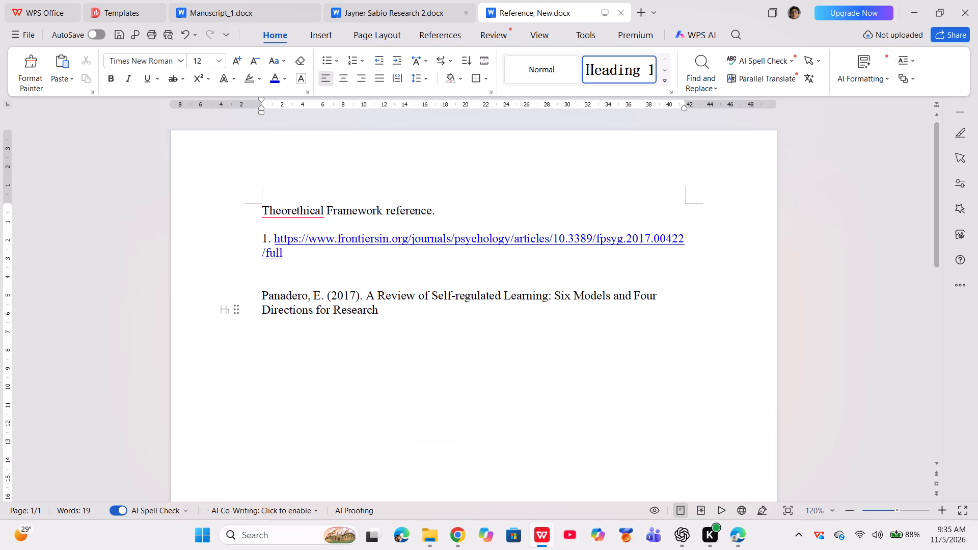
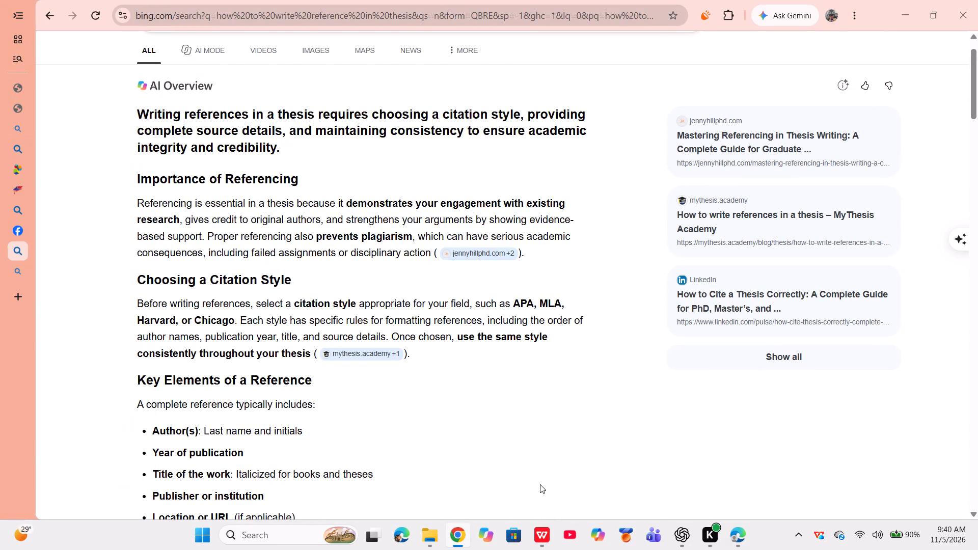
Switch to the WPS research manuscript and complete the citation after Barry Zimmerman under Theoretical Framework as "(Panadero, 2017)".
click(542, 538)
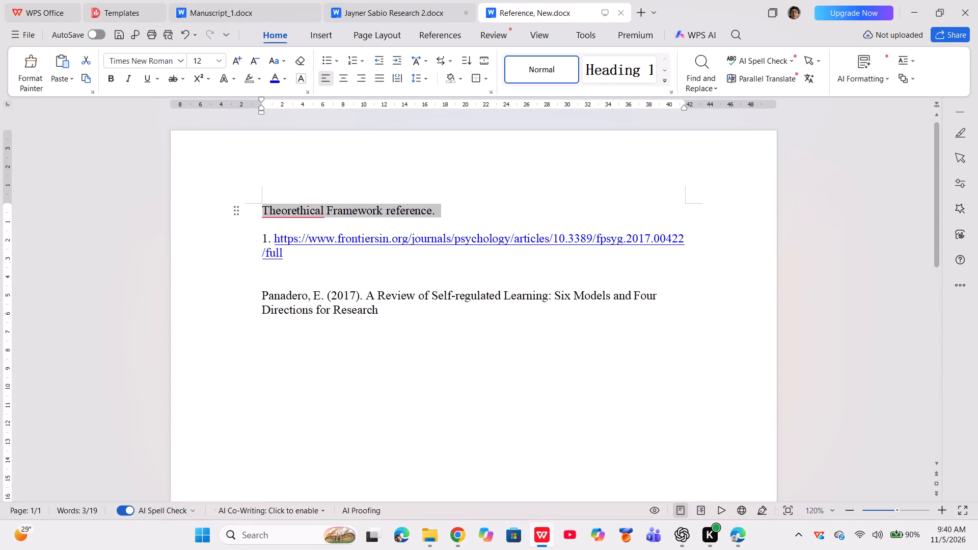
click(362, 5)
click(401, 270)
key(Up)
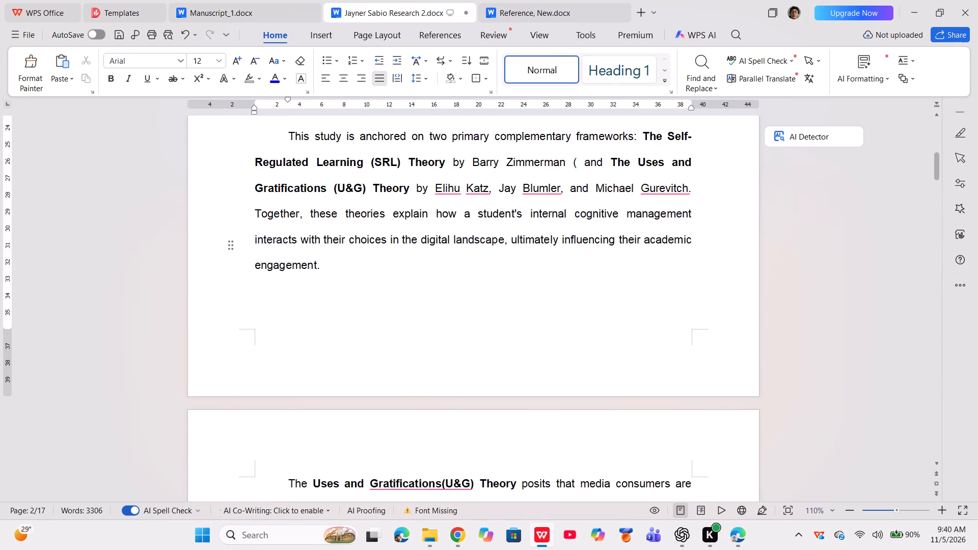
key(Up)
key(Up)
key(Up)
key(Up)
key(Up)
key(Up)
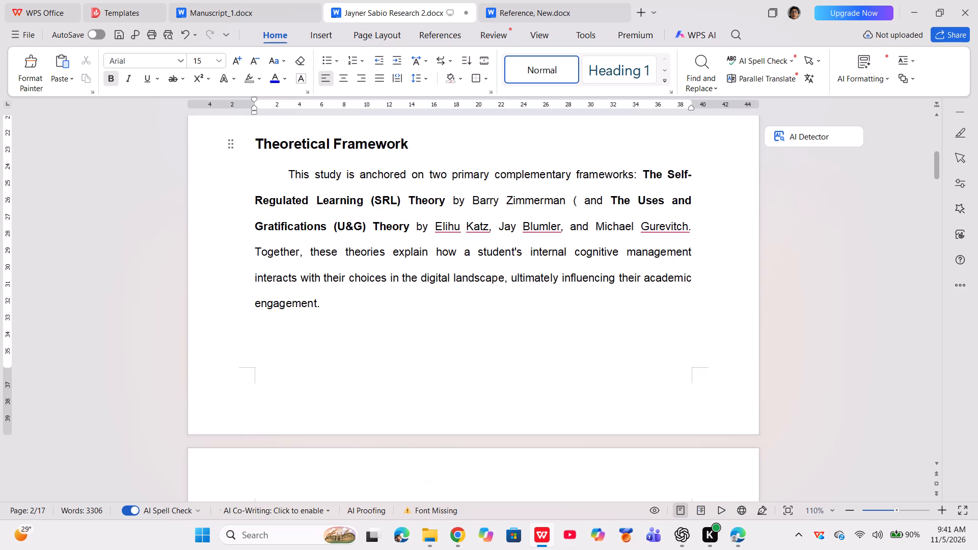
click(579, 199)
key(shift+p)
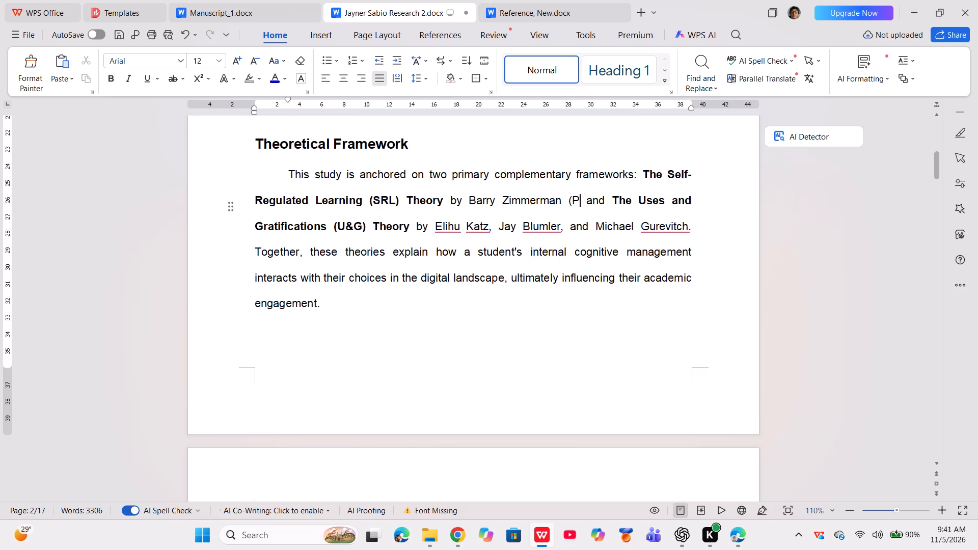
text(anader)
key(o)
text(,)
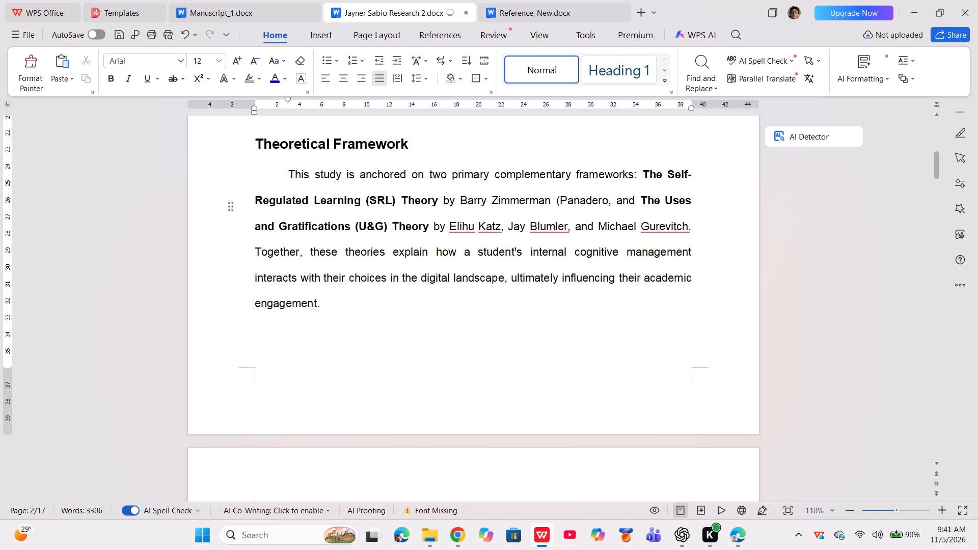
key(space)
key(BackSpace)
key(BackSpace)
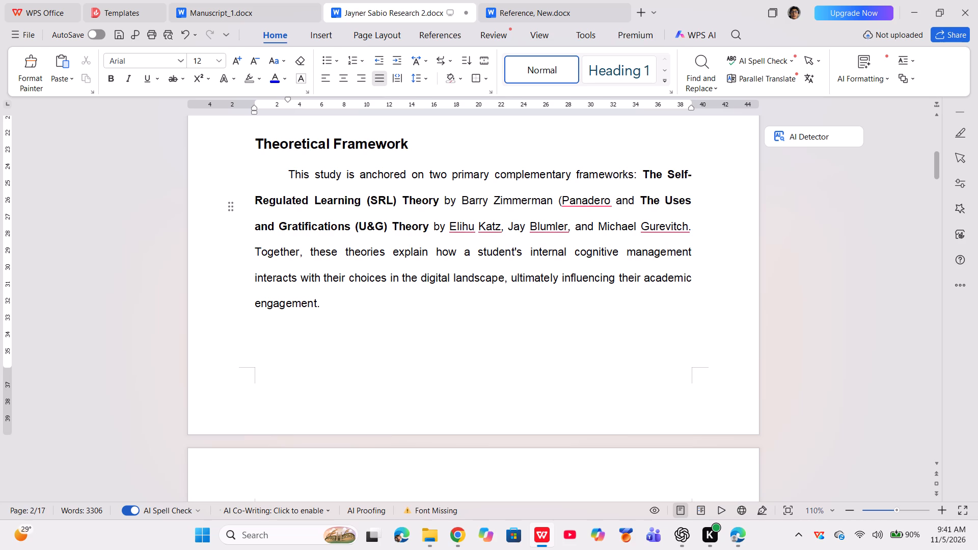
text(,)
key(space)
text(2017)
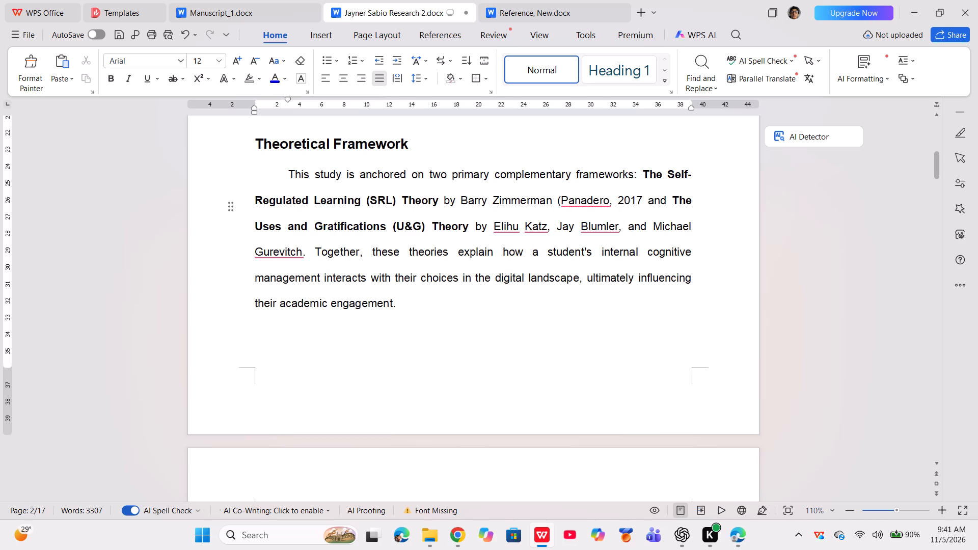
key(shift+parenright)
Save the manuscript to its existing file, add a comma after the Panadero citation, and save again.
key(ctrl+s)
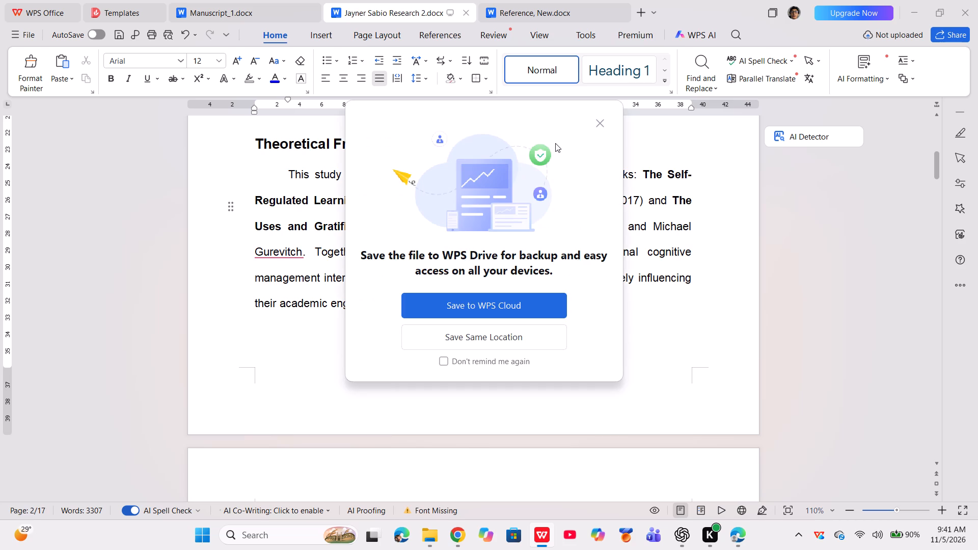
click(603, 123)
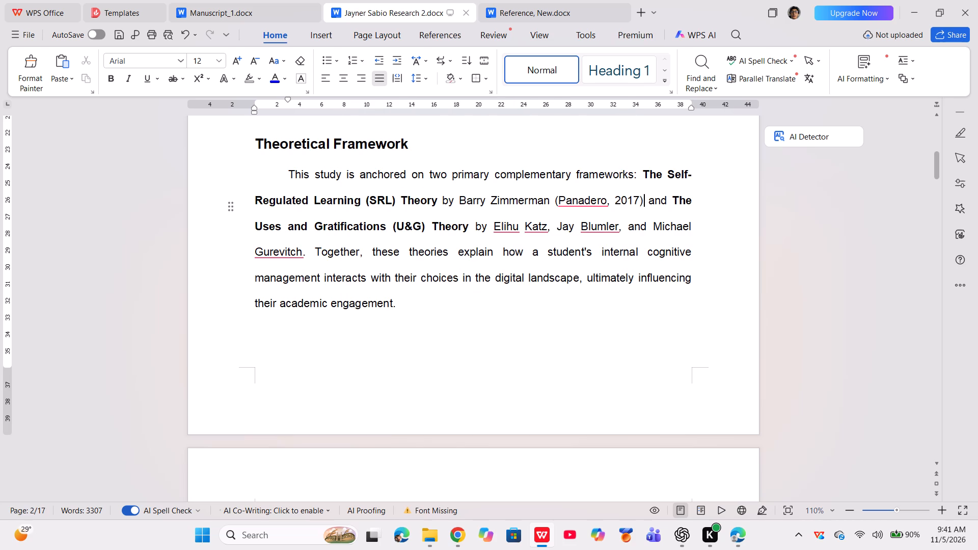
key(comma)
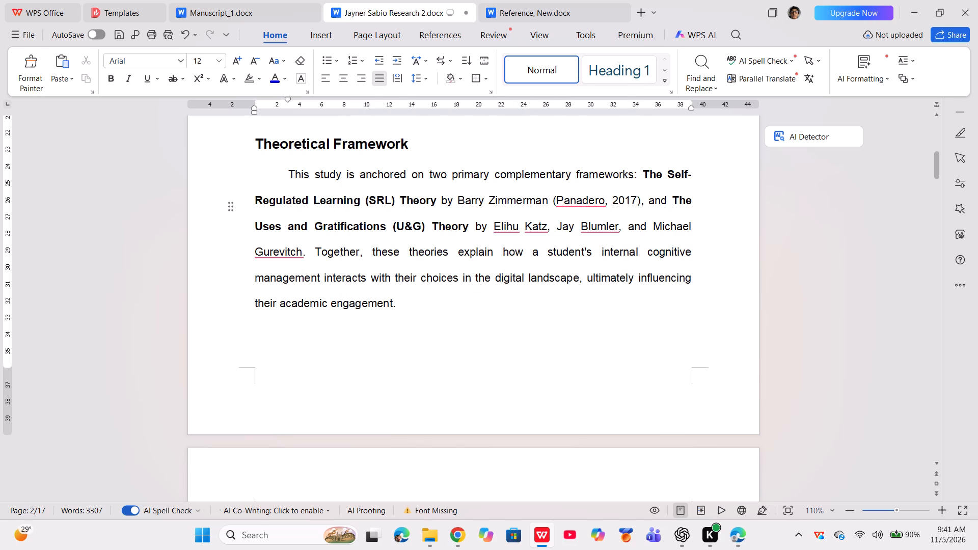
key(ctrl+s)
Switch to Chrome, search Bing for "uses and gratification theory" in the spare search tab, and open the Communication Theory article.
click(452, 537)
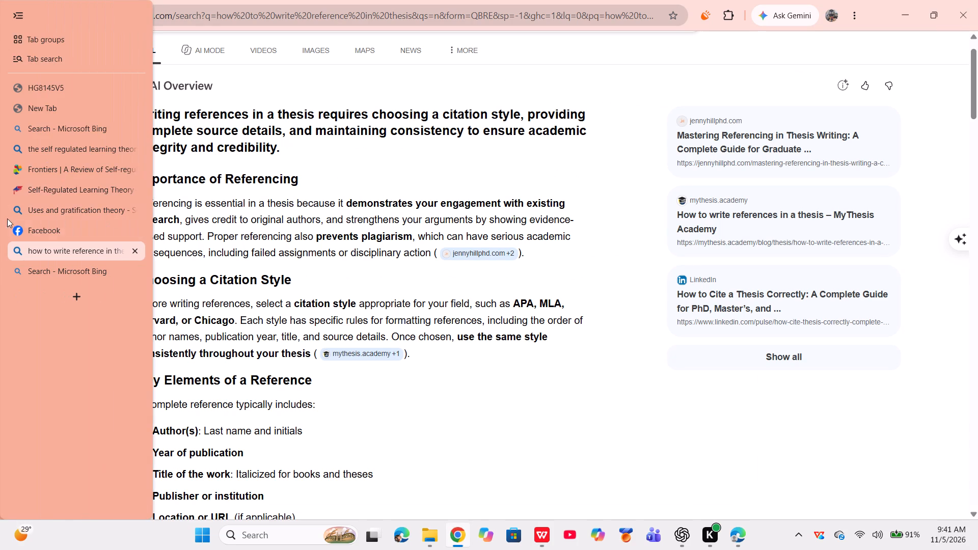
click(96, 252)
click(96, 265)
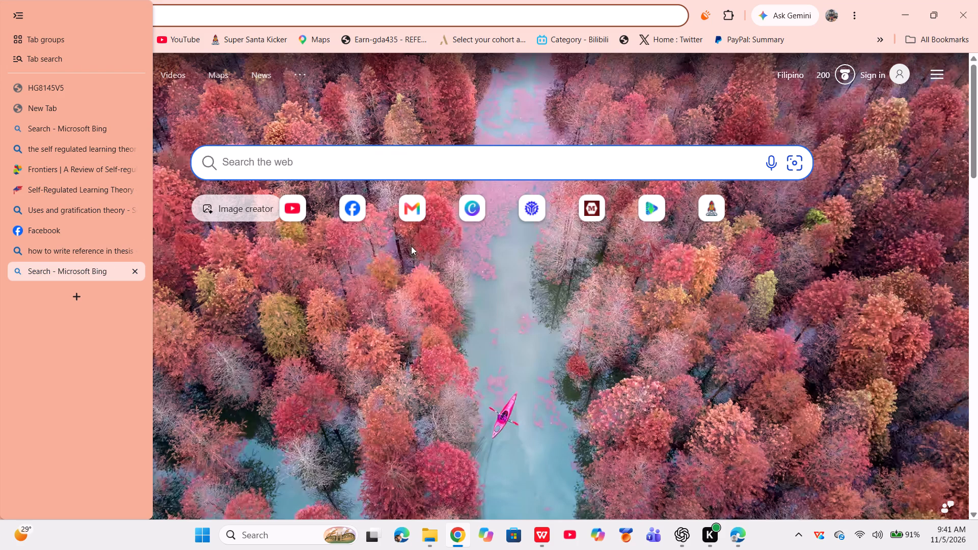
click(404, 159)
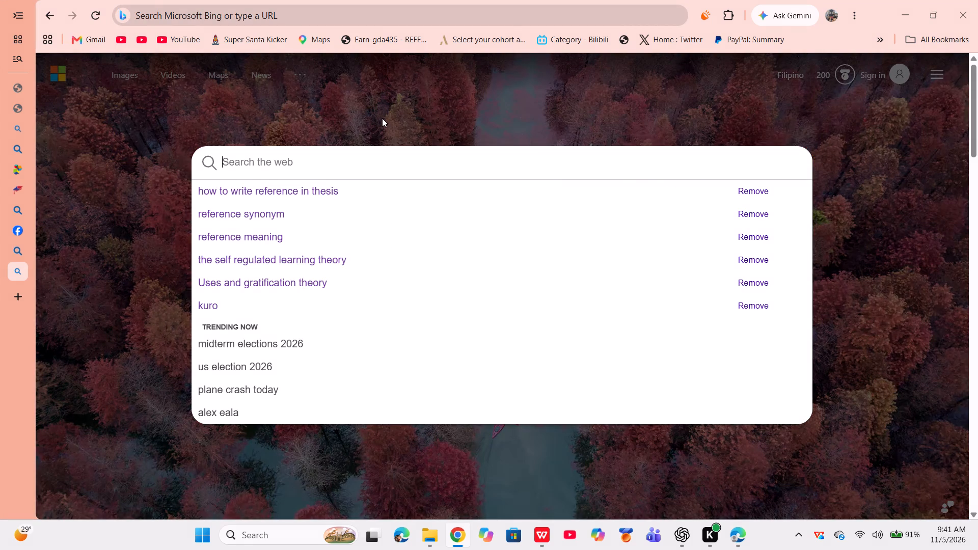
click(318, 288)
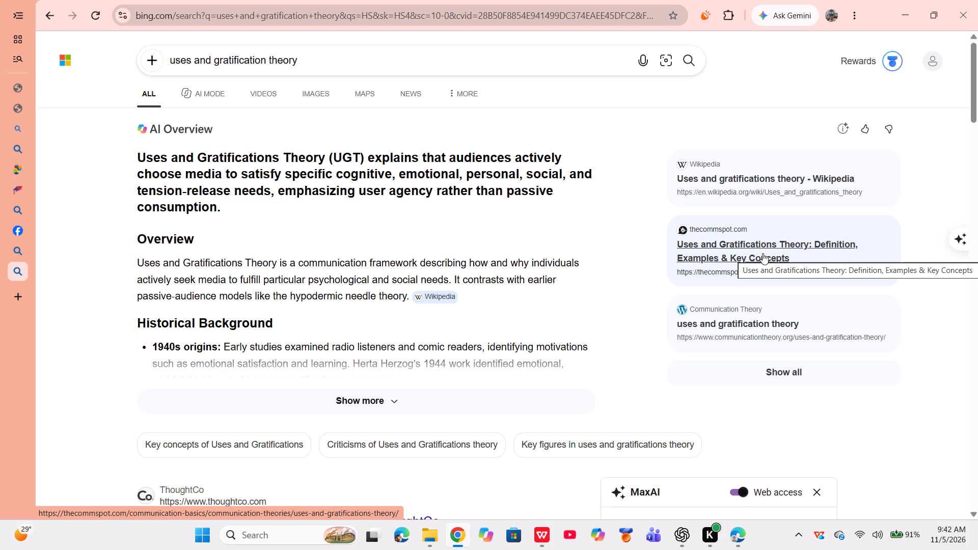
click(780, 322)
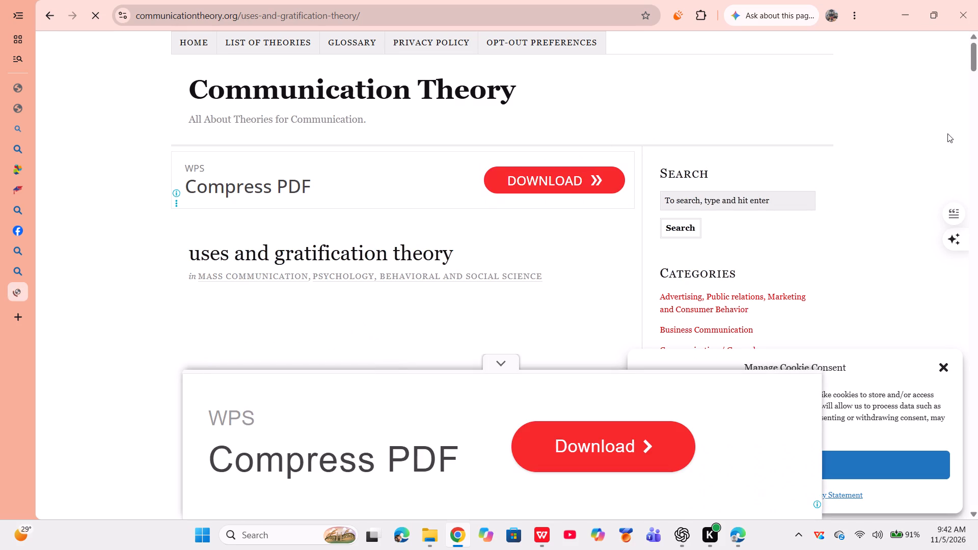
Skim the uses and gratification theory article, covering its introduction, the five needs and the criticism section.
drag(974, 63, 974, 81)
click(512, 368)
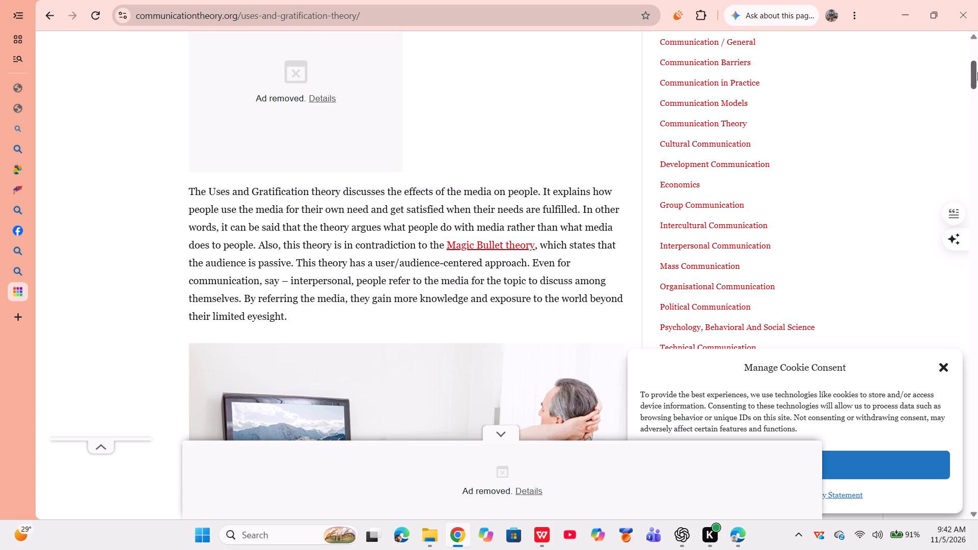
drag(973, 69, 972, 96)
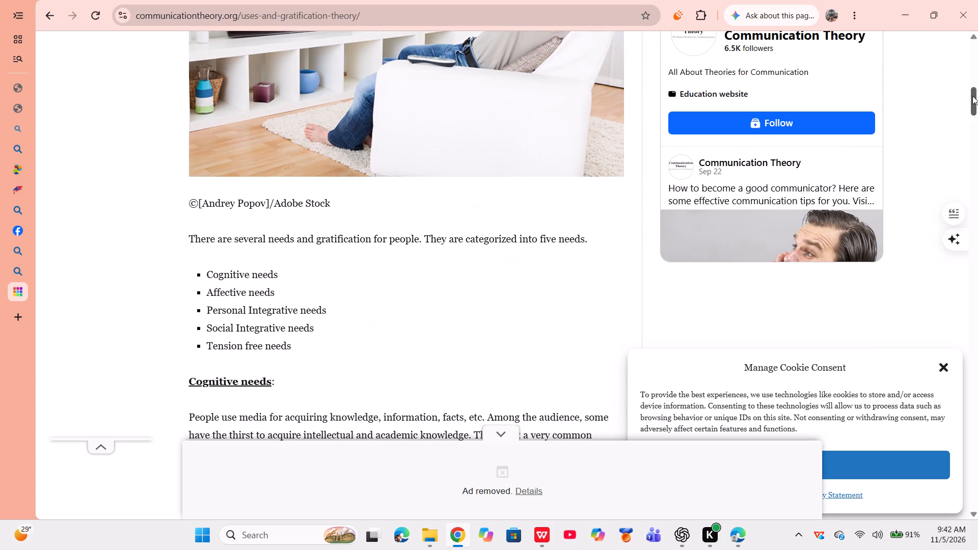
drag(972, 96, 972, 108)
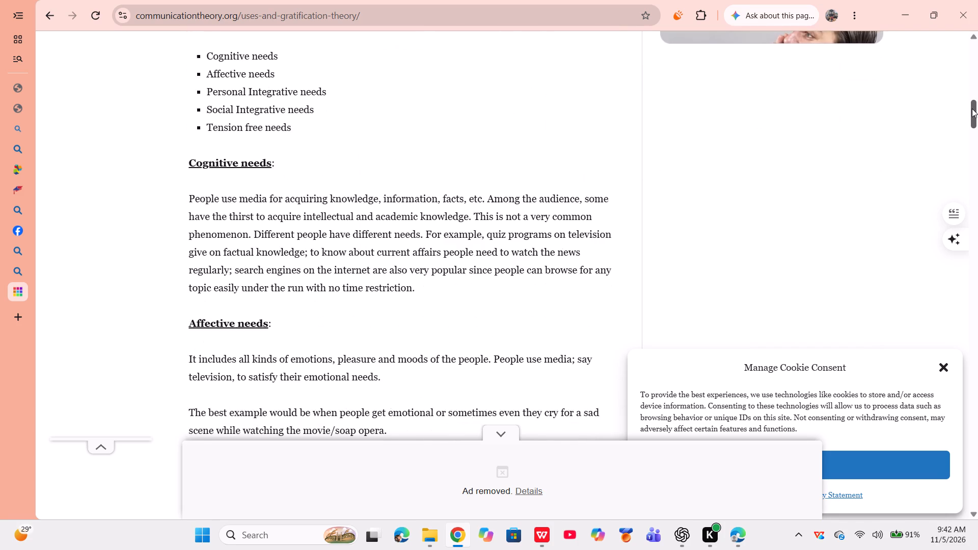
drag(972, 108, 973, 156)
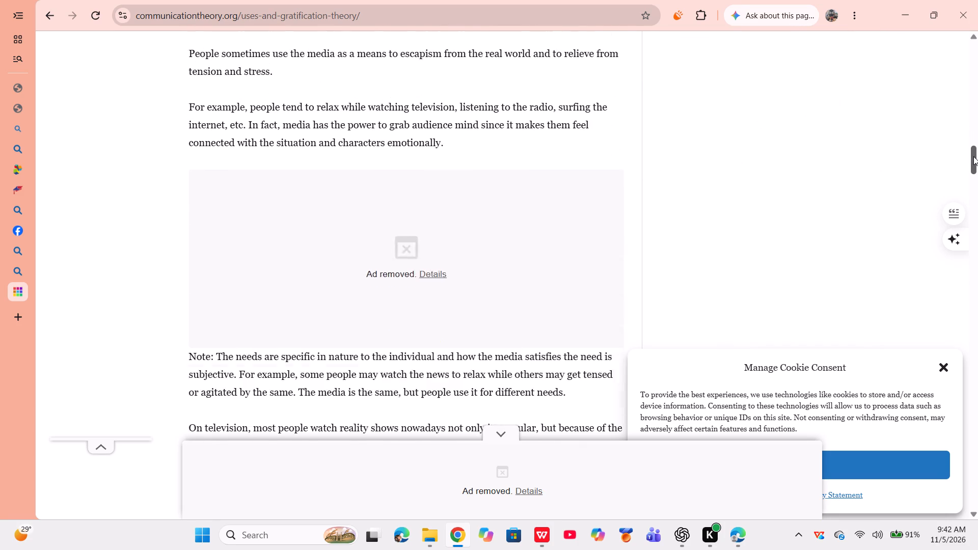
drag(973, 156, 975, 173)
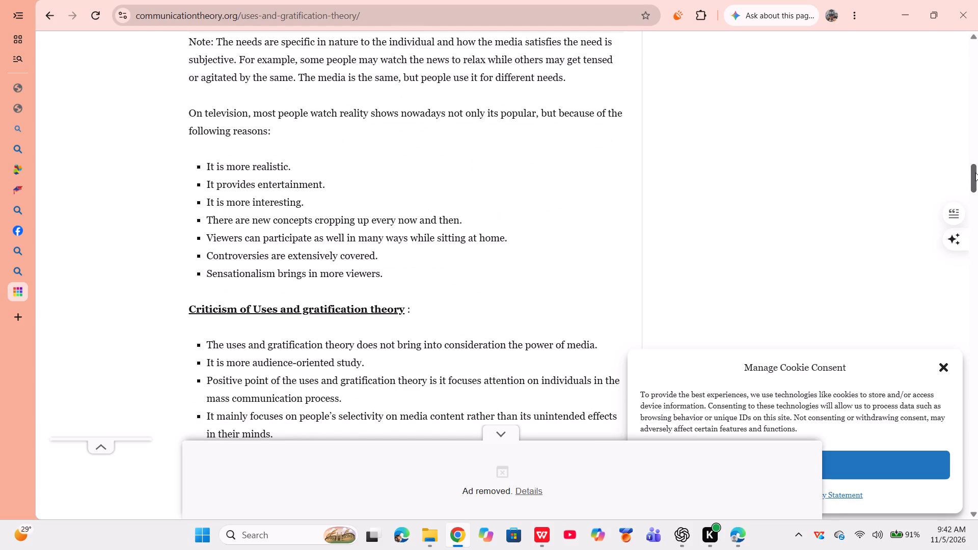
drag(975, 173, 973, 121)
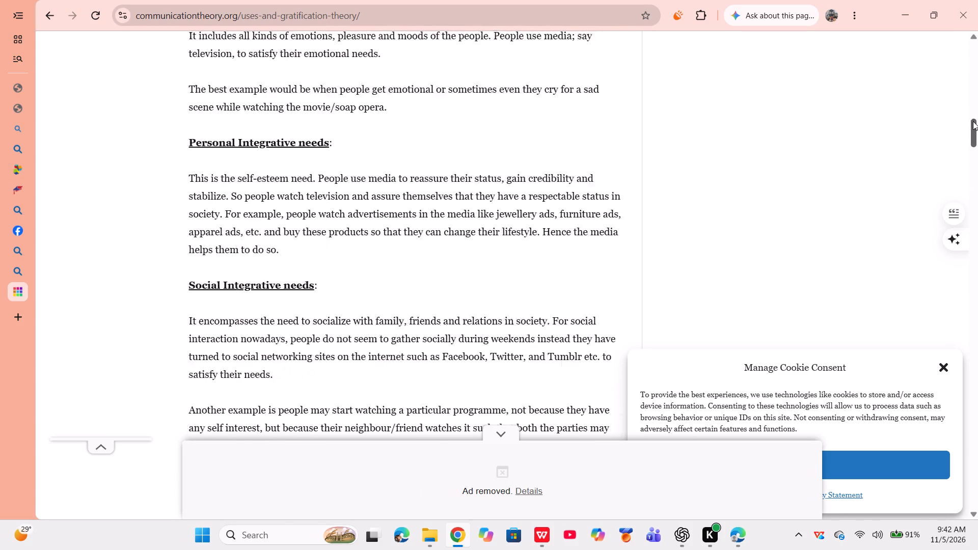
drag(973, 121, 961, 52)
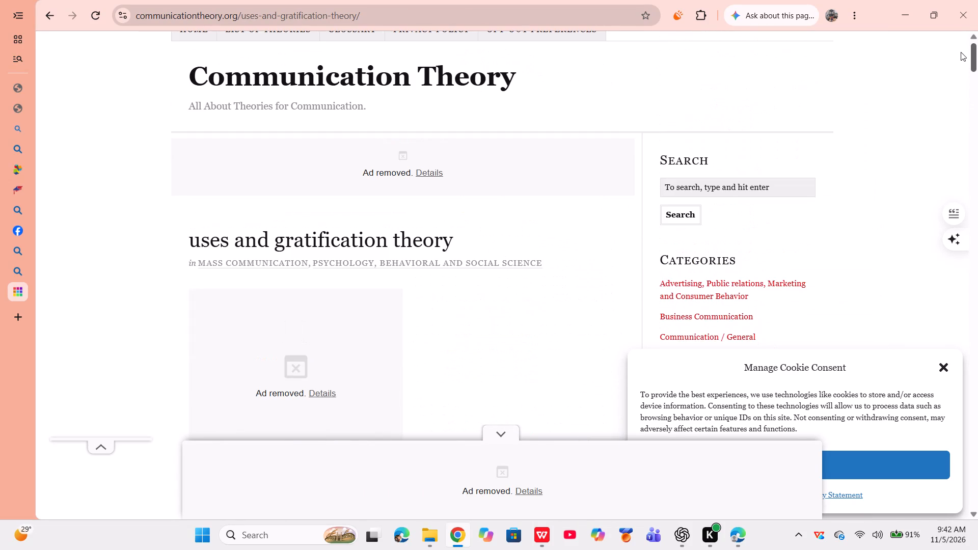
drag(961, 52, 958, 40)
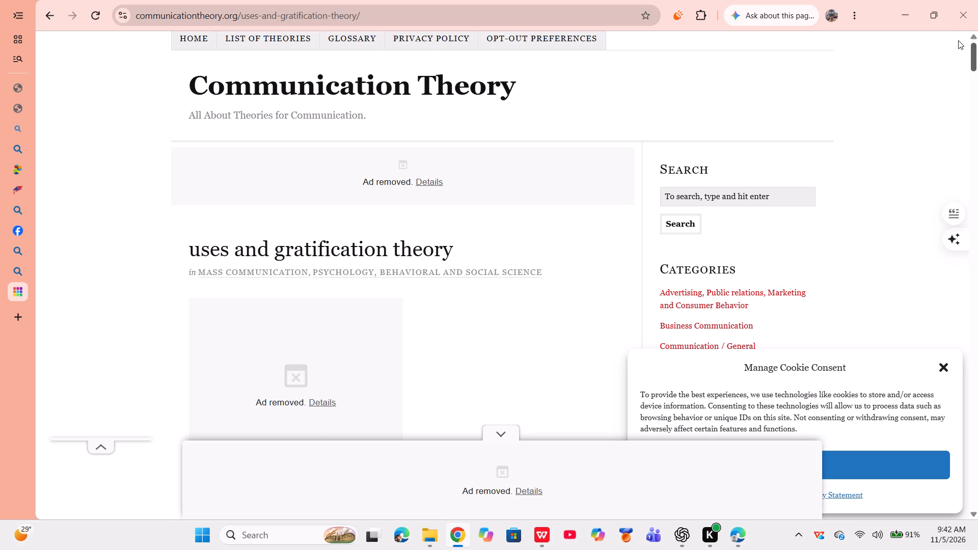
drag(958, 40, 958, 56)
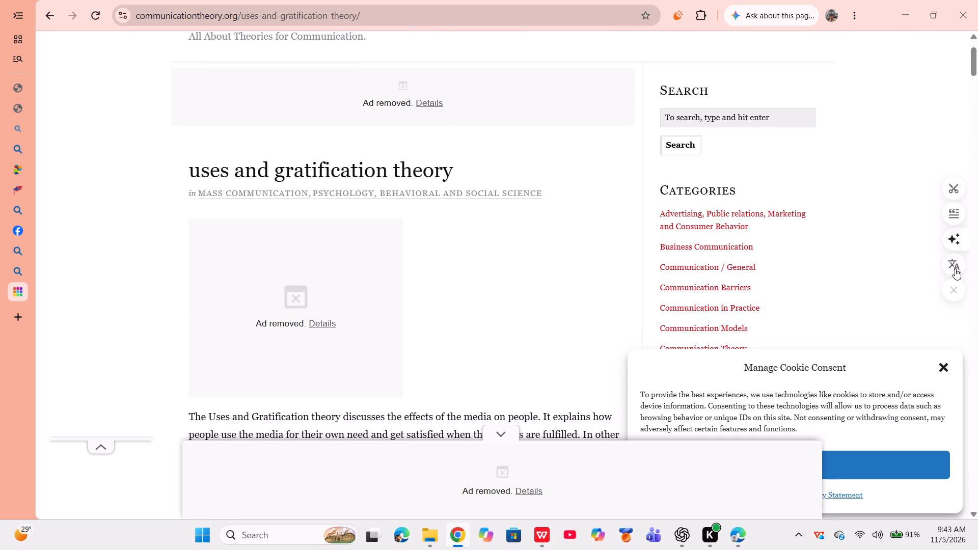
Dismiss the cookie notice and bottom ad banner, and review the article again through its criticism, related posts and comments.
click(946, 369)
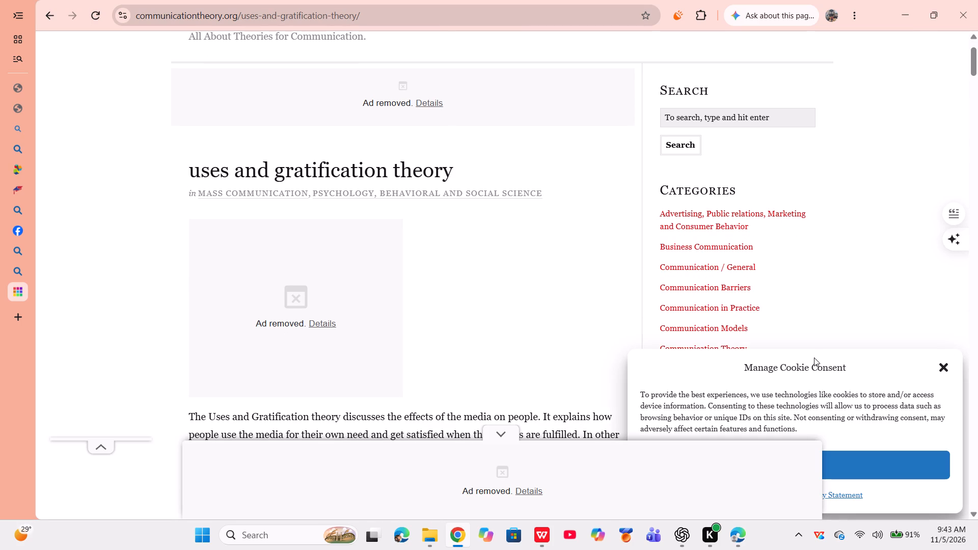
click(502, 440)
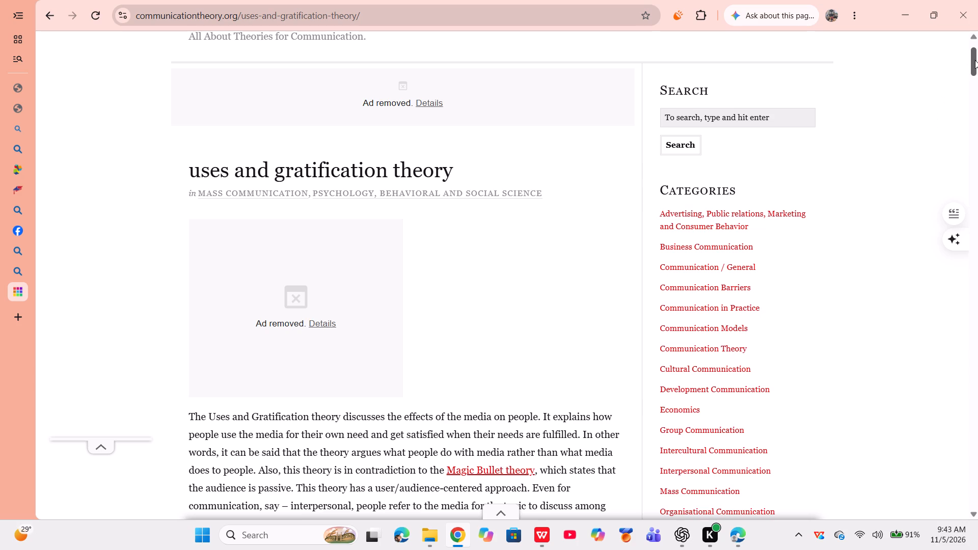
drag(975, 60, 971, 100)
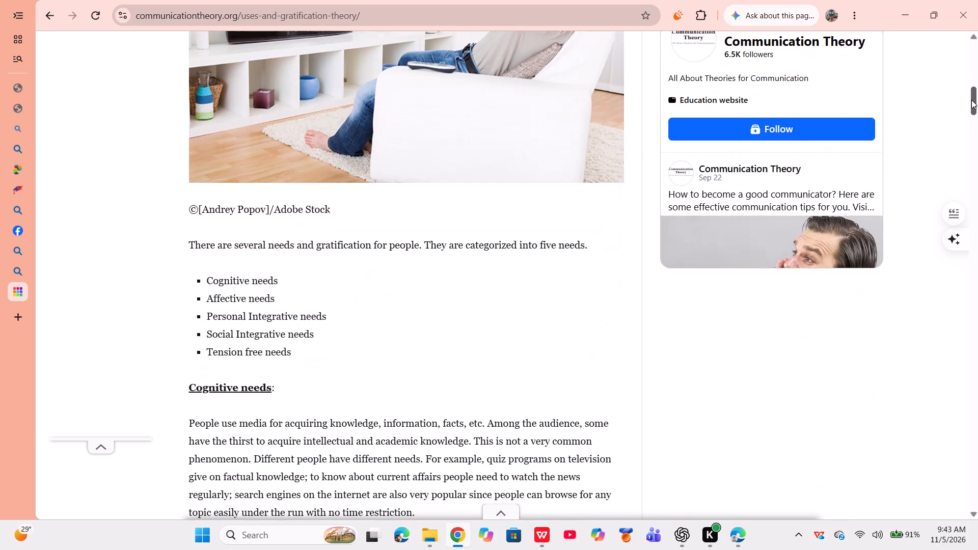
drag(971, 100, 971, 122)
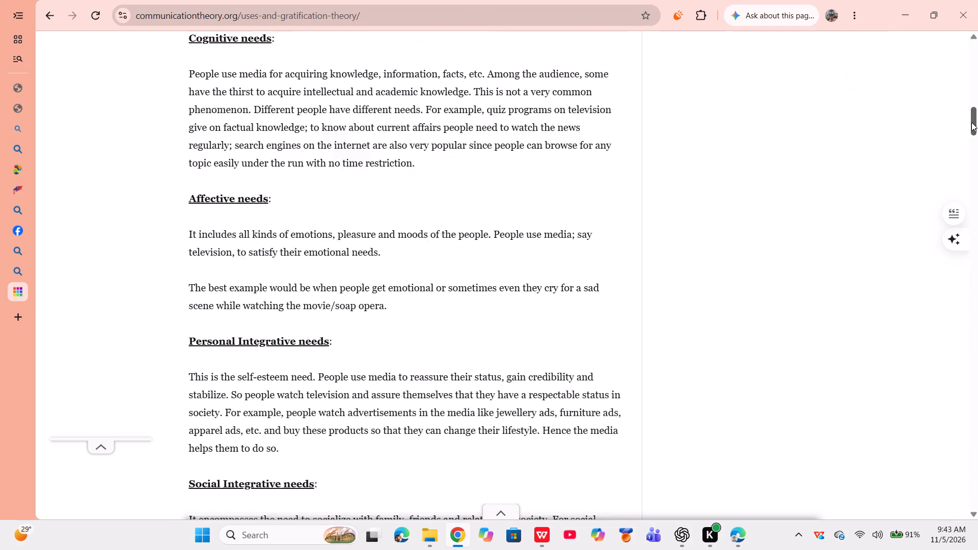
drag(971, 122, 968, 171)
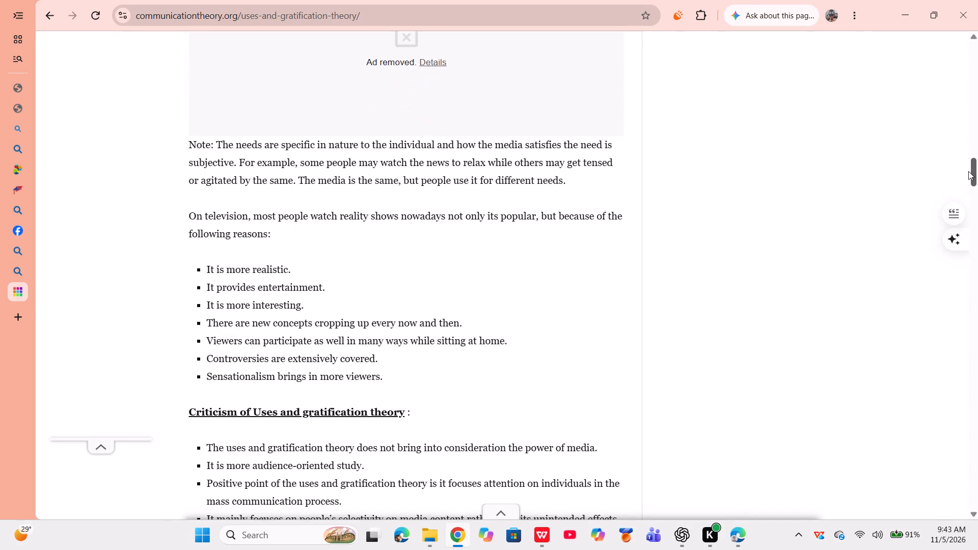
drag(968, 171, 968, 189)
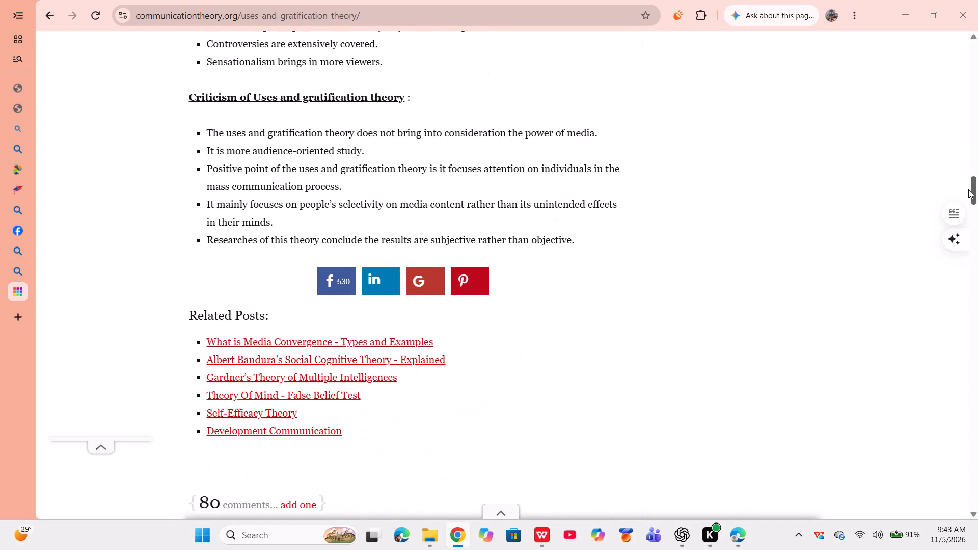
drag(968, 189, 970, 203)
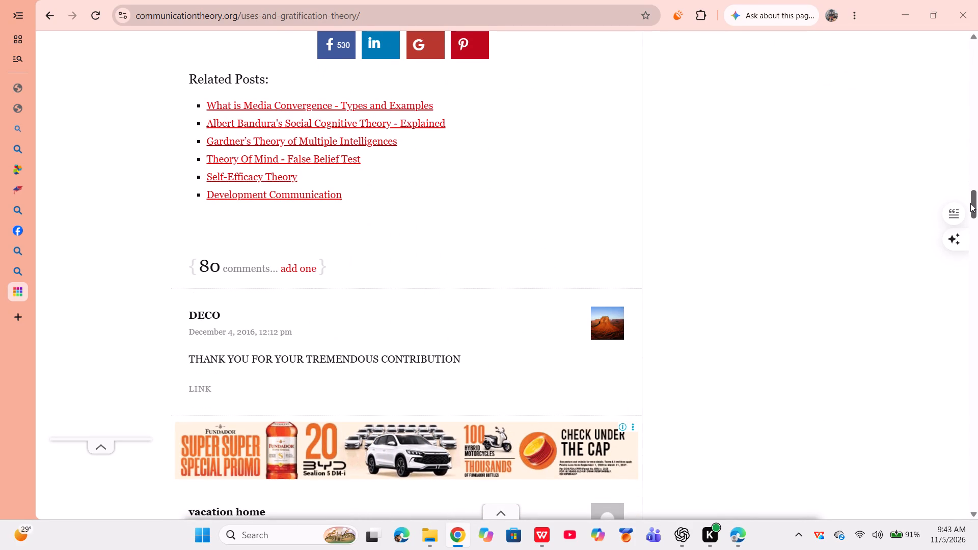
drag(970, 203, 972, 233)
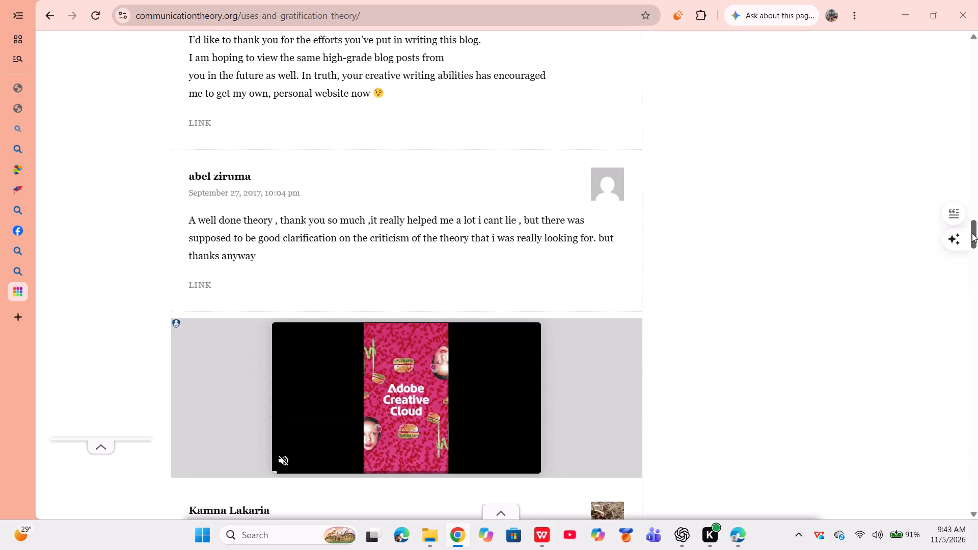
drag(972, 233, 969, 201)
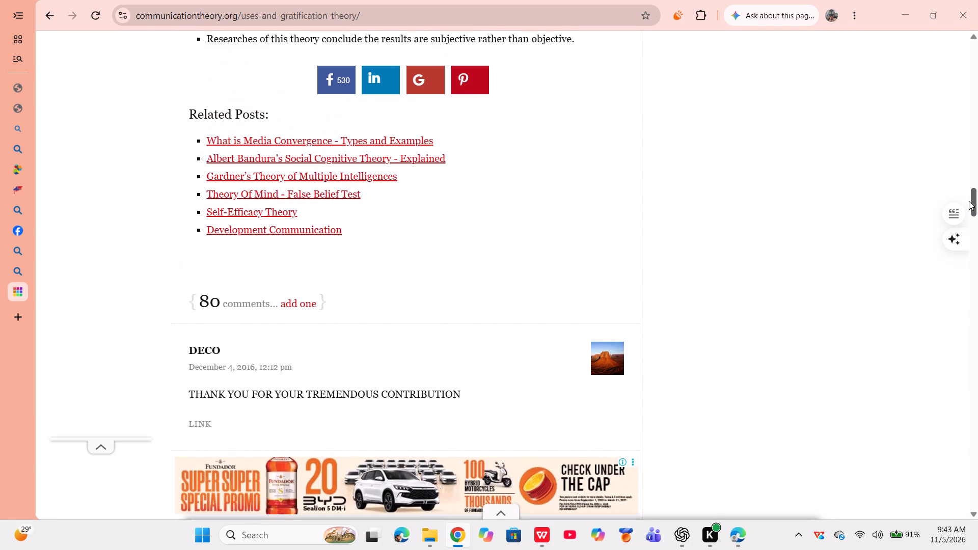
drag(969, 201, 942, 67)
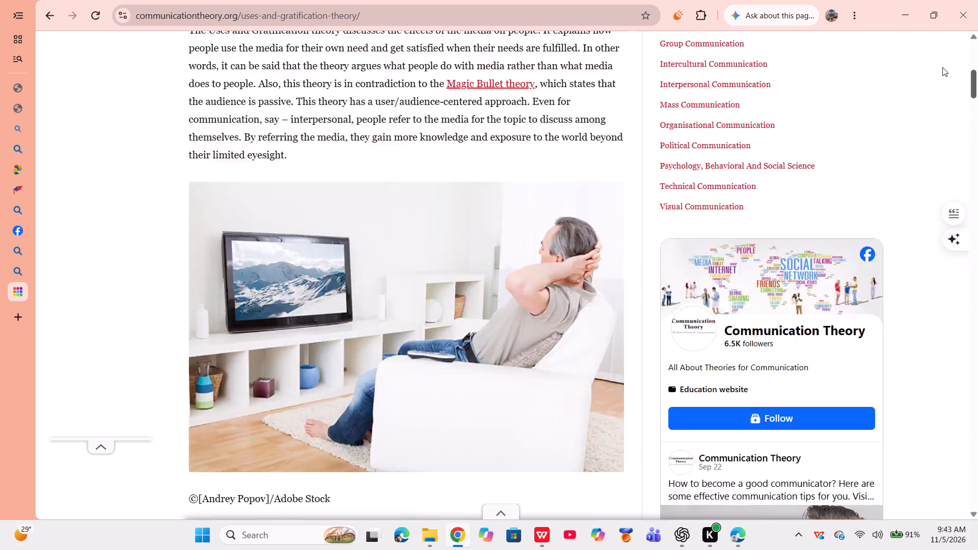
Look over the opening and five-needs list of the Communication Theory article again, and close the browser window.
drag(942, 67, 928, 20)
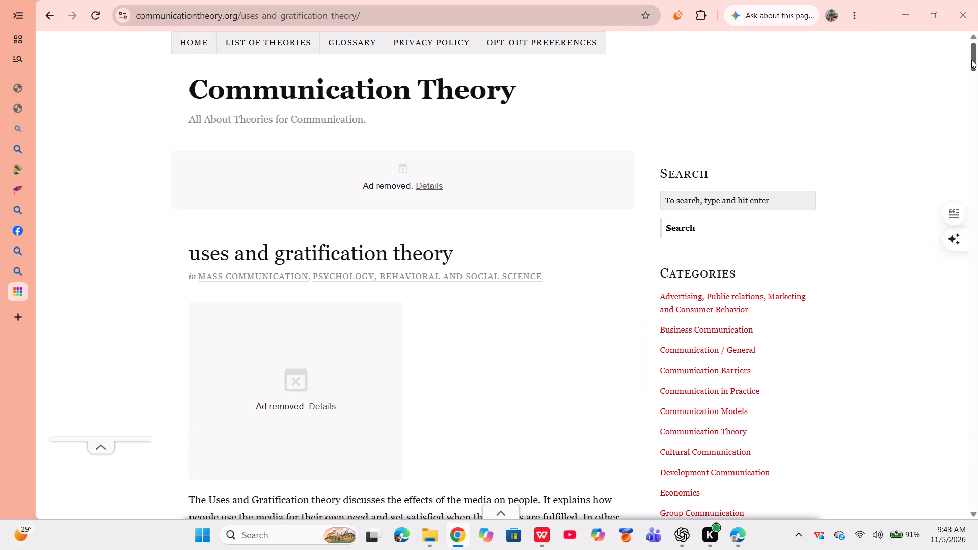
drag(971, 60, 973, 68)
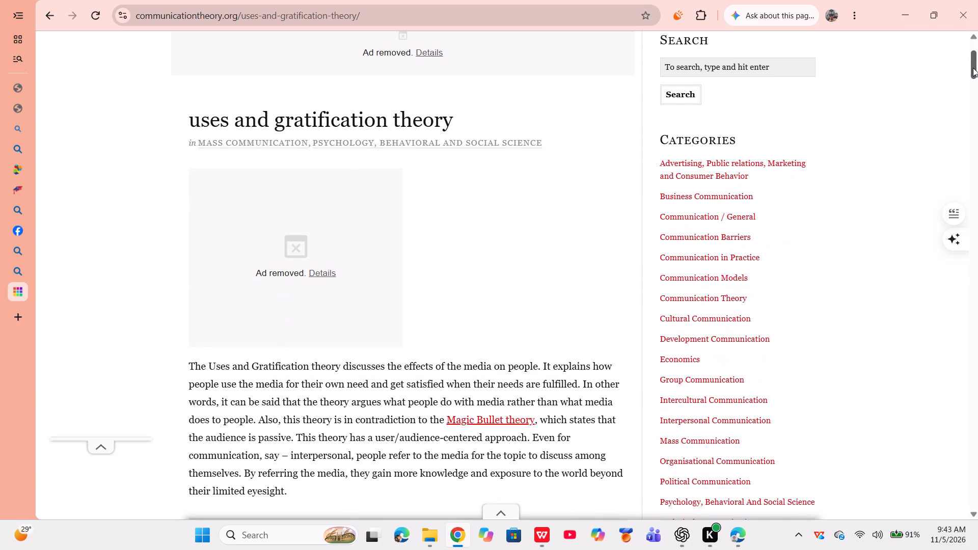
drag(973, 68, 973, 96)
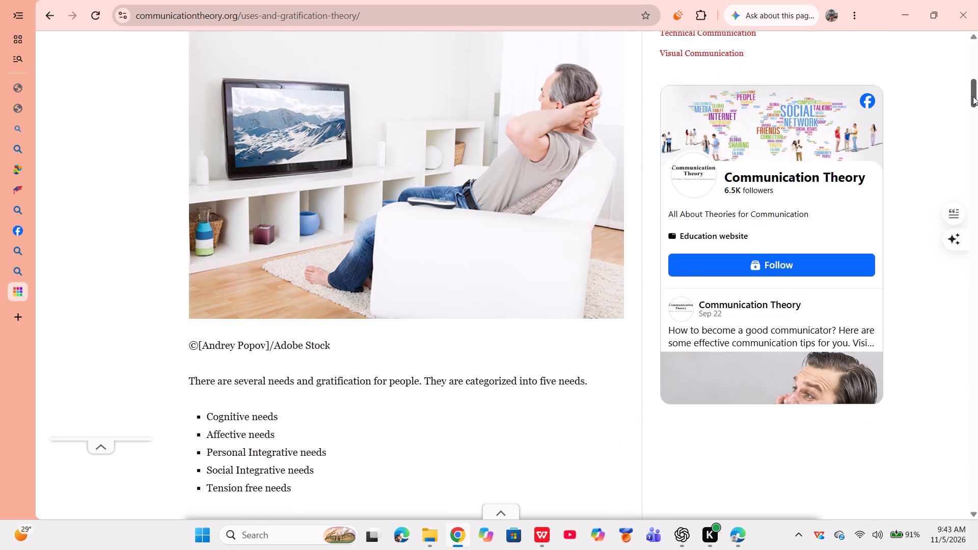
drag(973, 96, 957, 0)
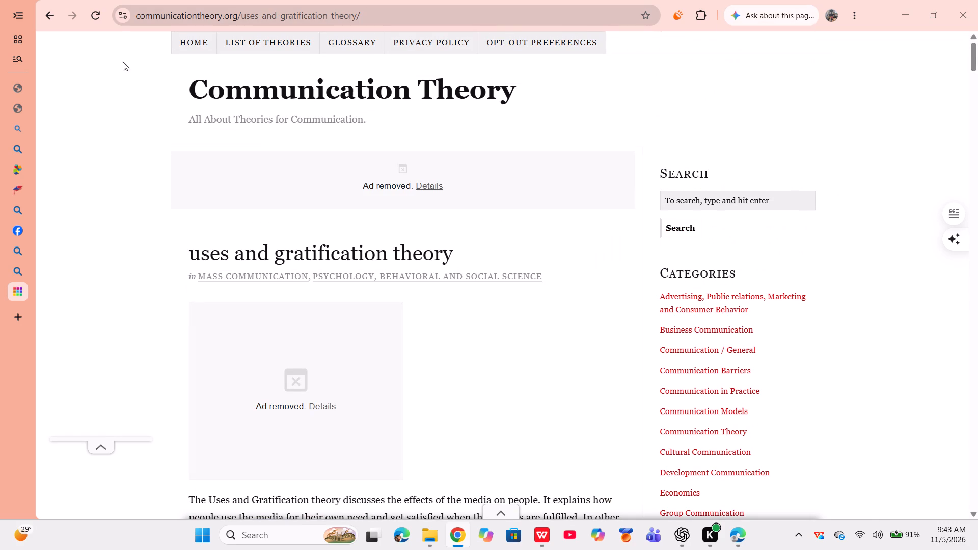
click(57, 9)
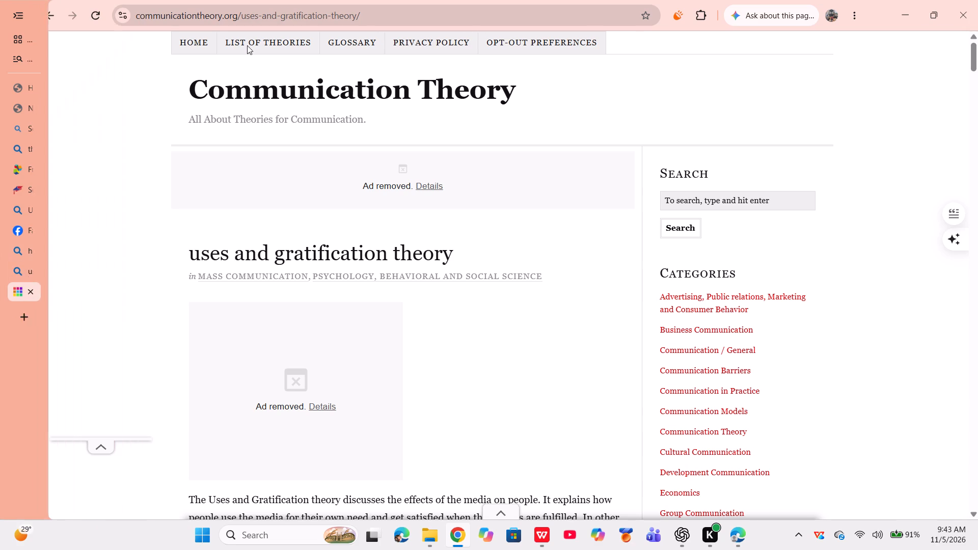
click(962, 10)
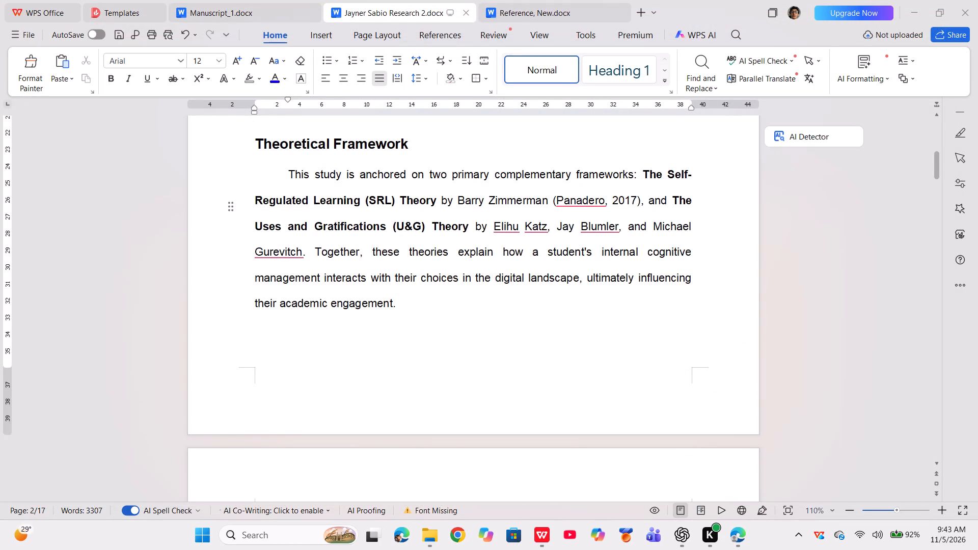
Reopen Chrome and start a session with a profile from further down the profile list.
click(456, 532)
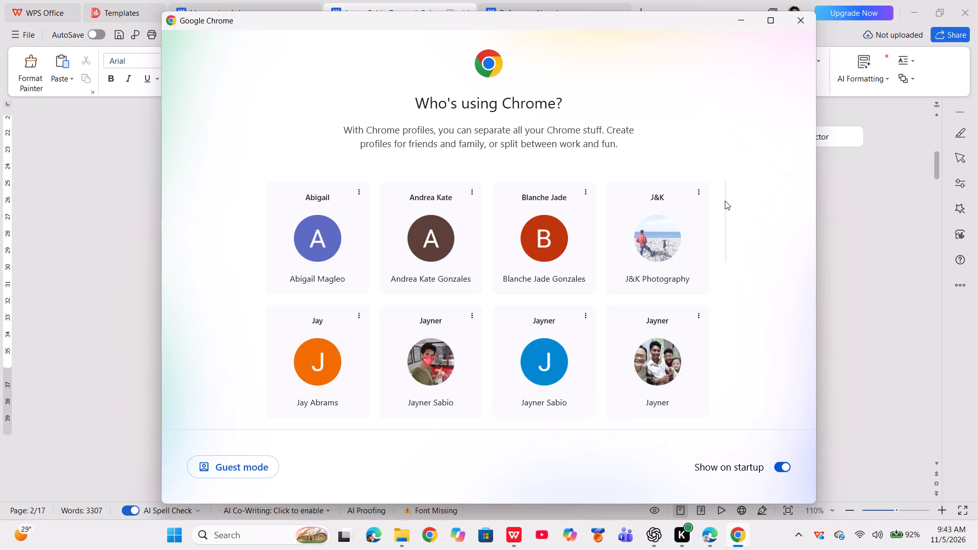
drag(725, 201, 743, 404)
click(324, 390)
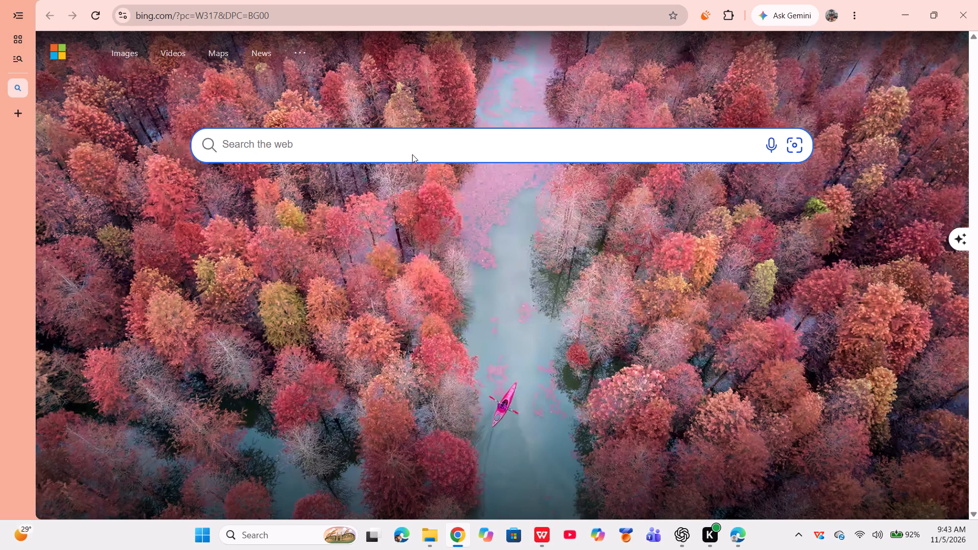
Search Bing for "uses and gratification theory" and open The Comm Spot article from the cited sources.
click(412, 154)
text(uss)
key(BackSpace)
text(es)
key(space)
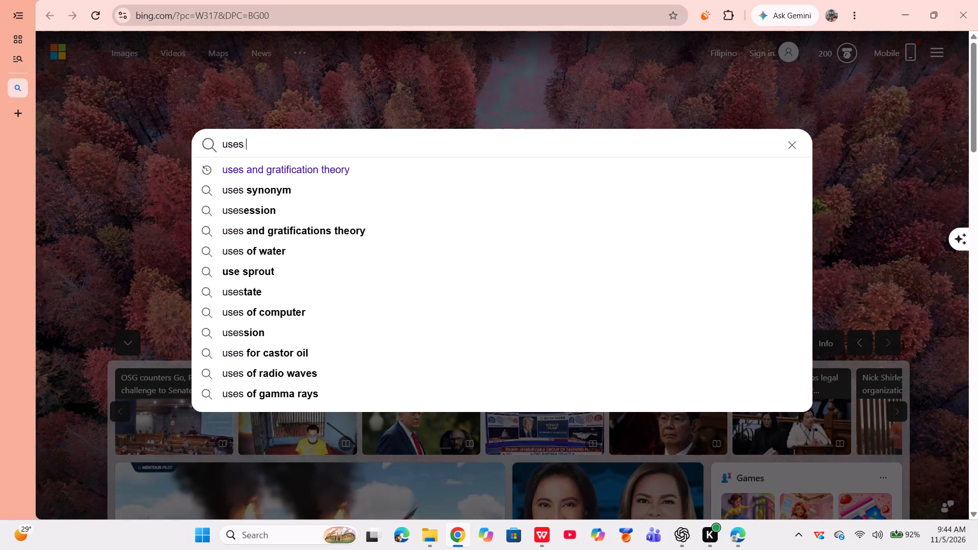
key(Down)
key(Return)
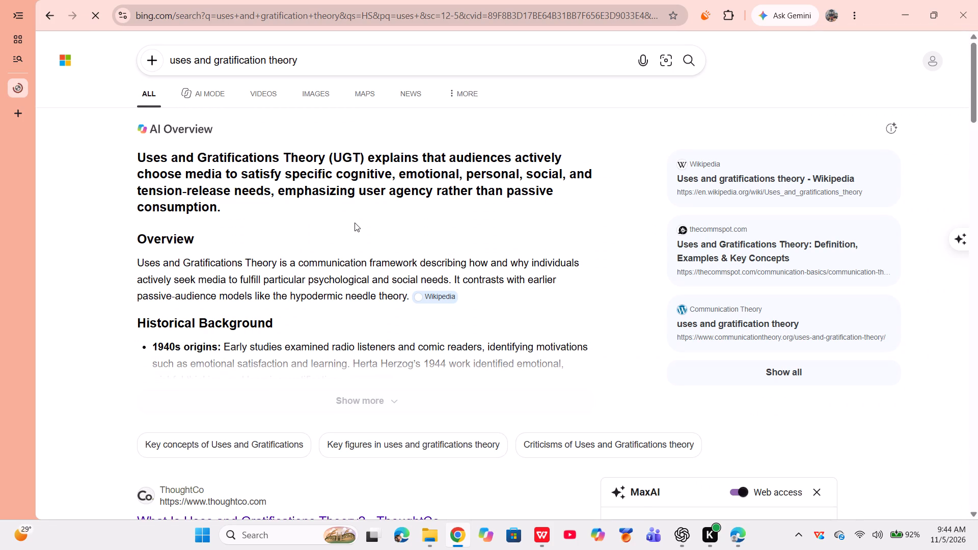
click(696, 252)
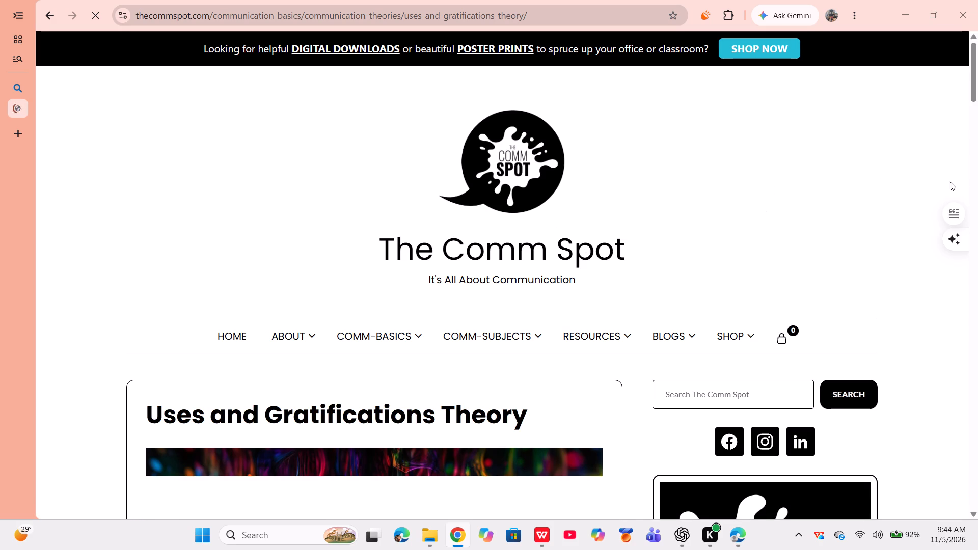
Skim The Comm Spot article from its overview and infographic through history, core concepts, criticisms and key scholars to related theories.
drag(974, 78, 975, 100)
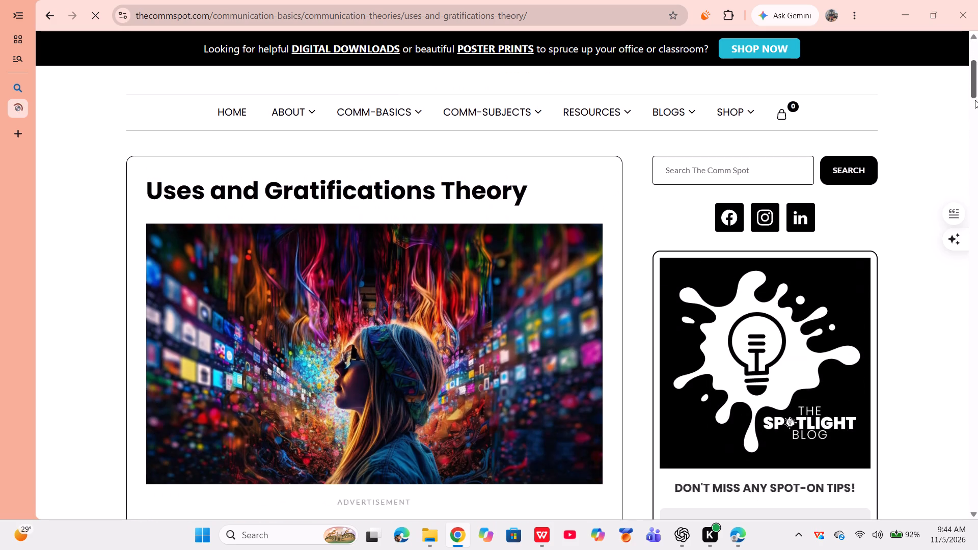
drag(975, 100, 977, 146)
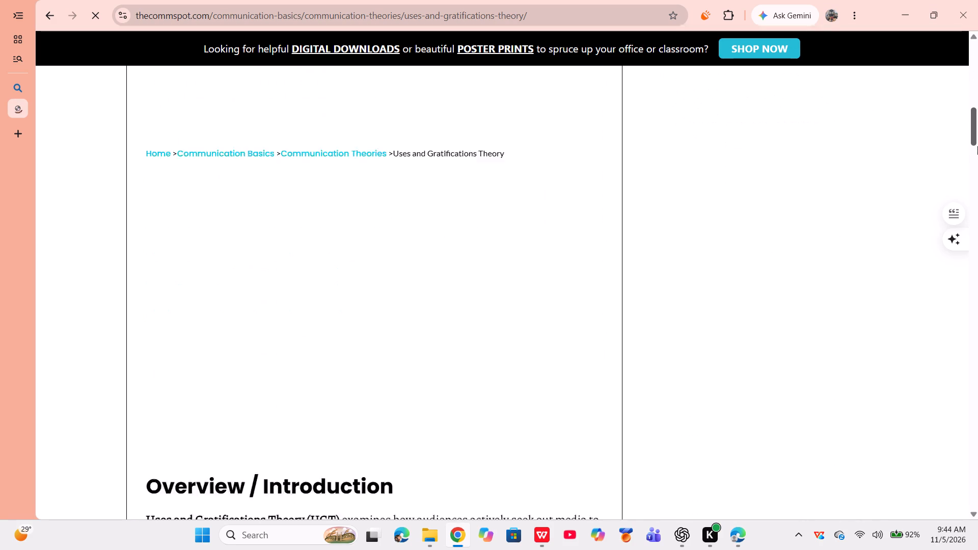
drag(977, 146, 977, 155)
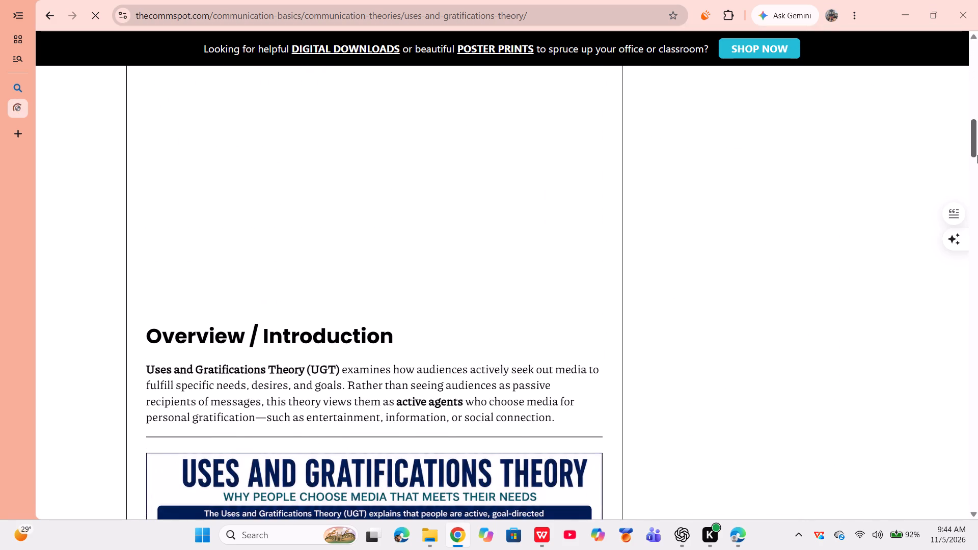
drag(977, 155, 977, 174)
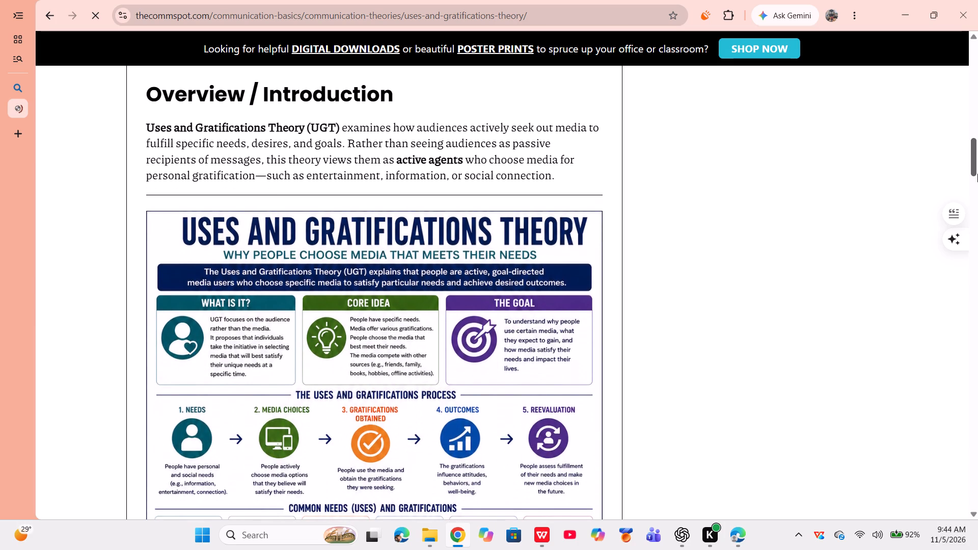
drag(977, 174, 977, 187)
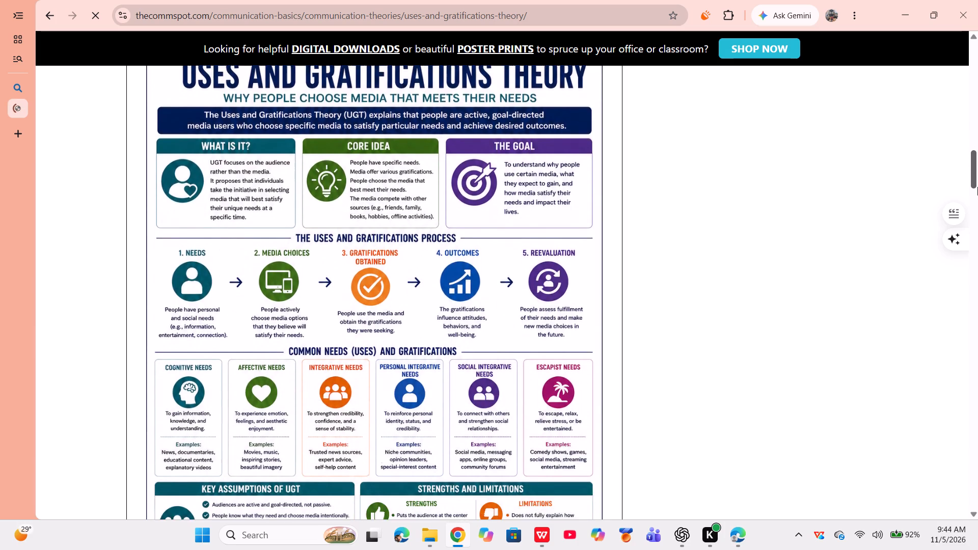
drag(977, 187, 977, 231)
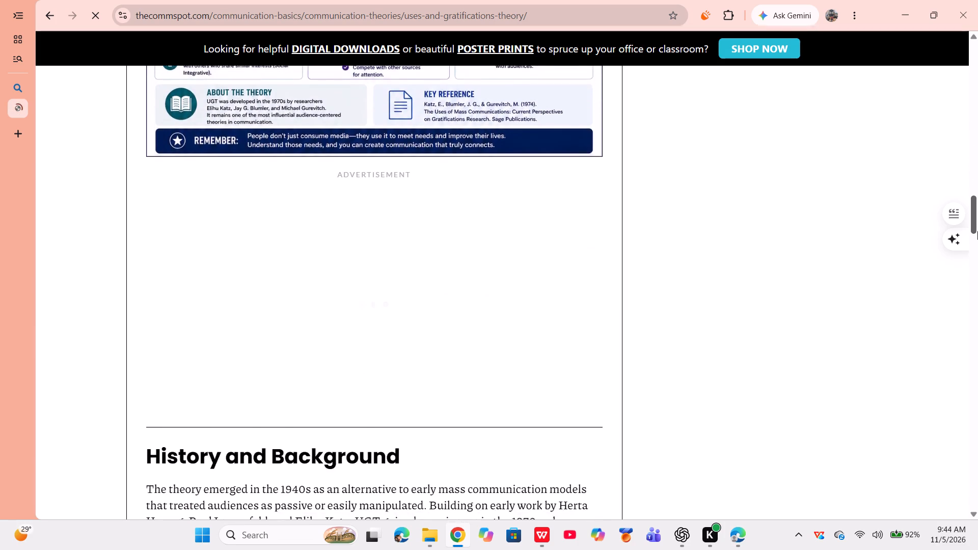
drag(977, 231, 977, 239)
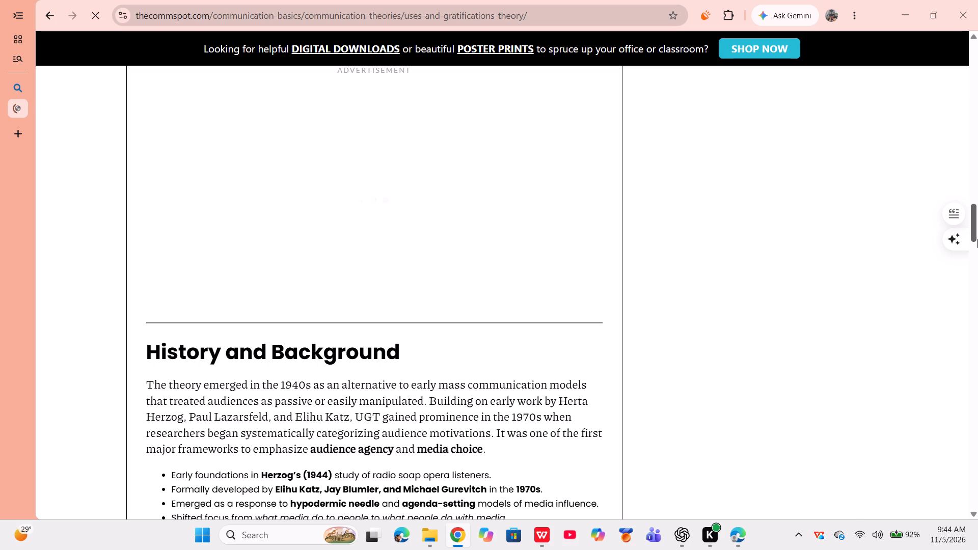
drag(977, 239, 977, 250)
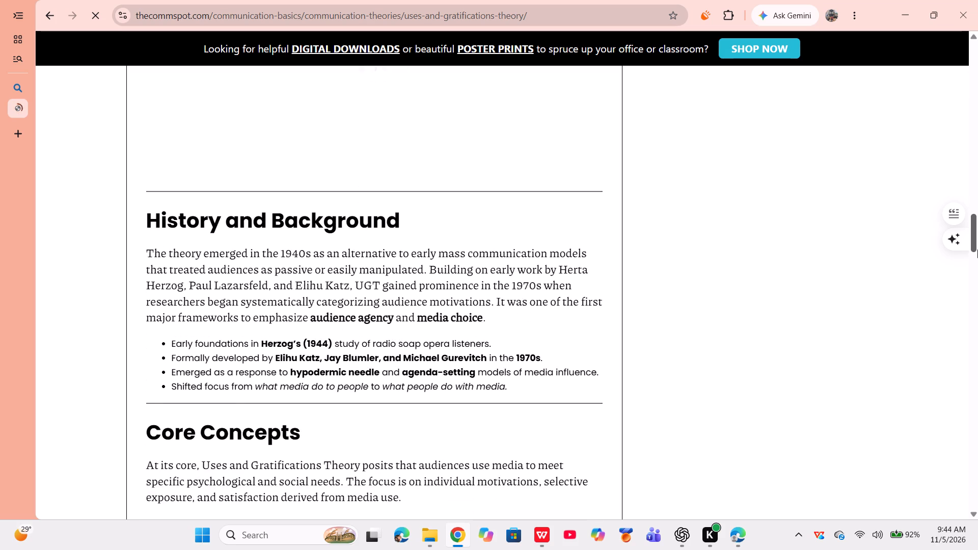
drag(977, 250, 977, 280)
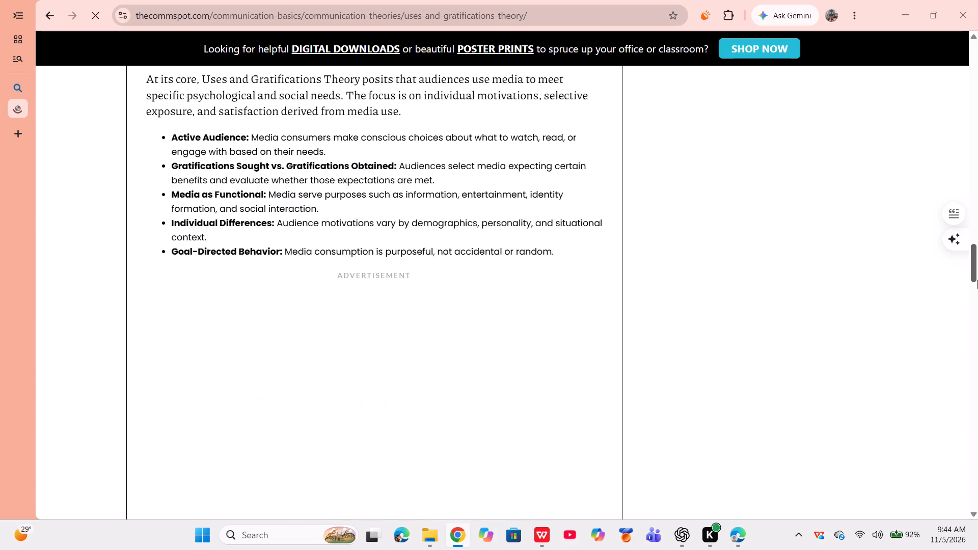
drag(977, 280, 977, 293)
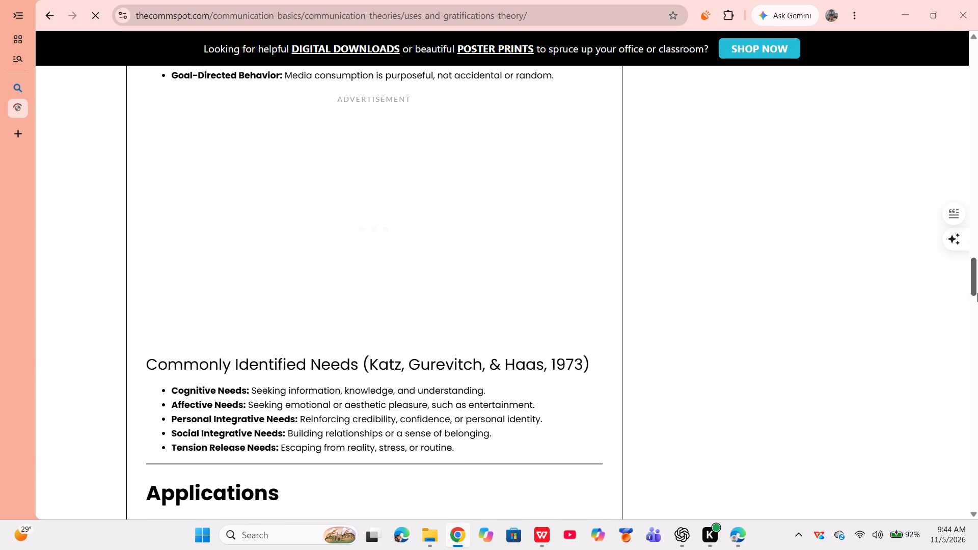
drag(977, 293, 977, 313)
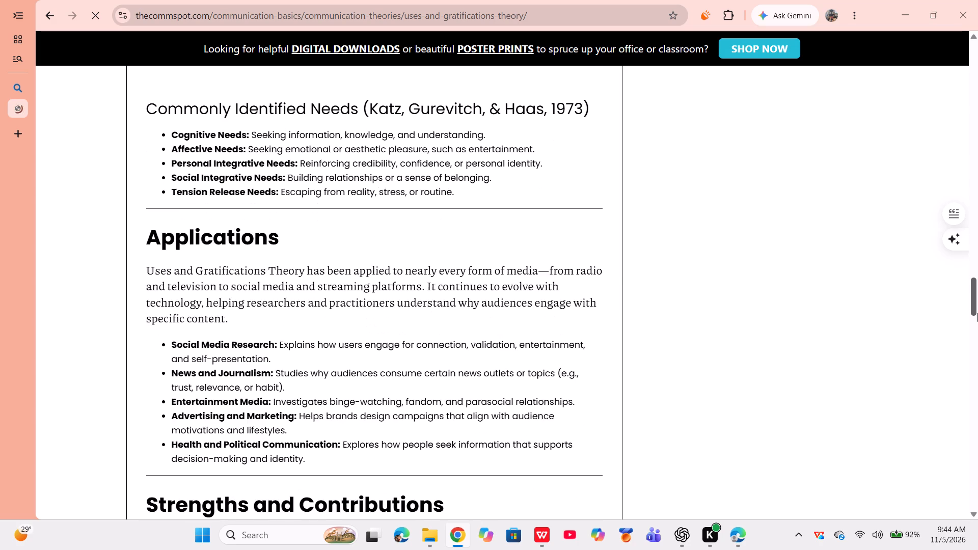
drag(977, 313, 977, 376)
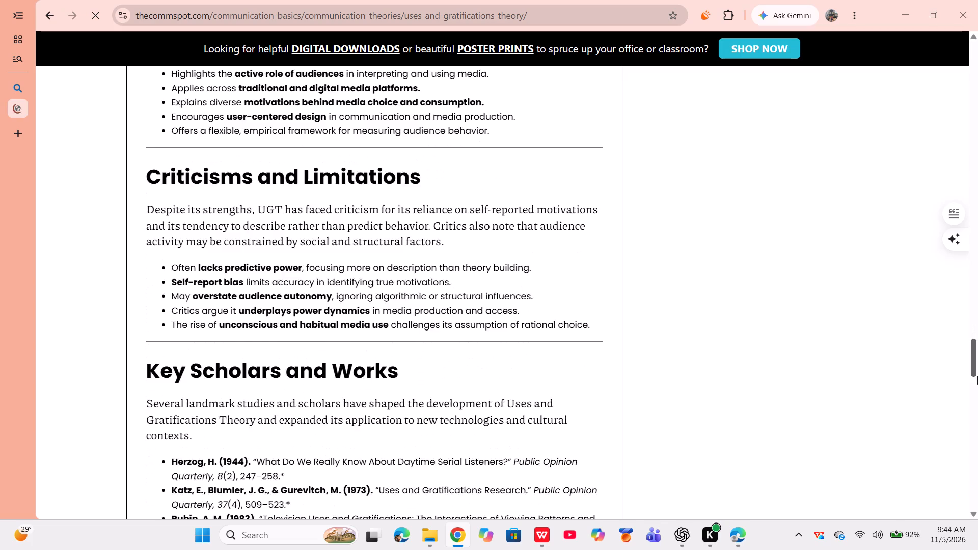
drag(977, 376, 974, 399)
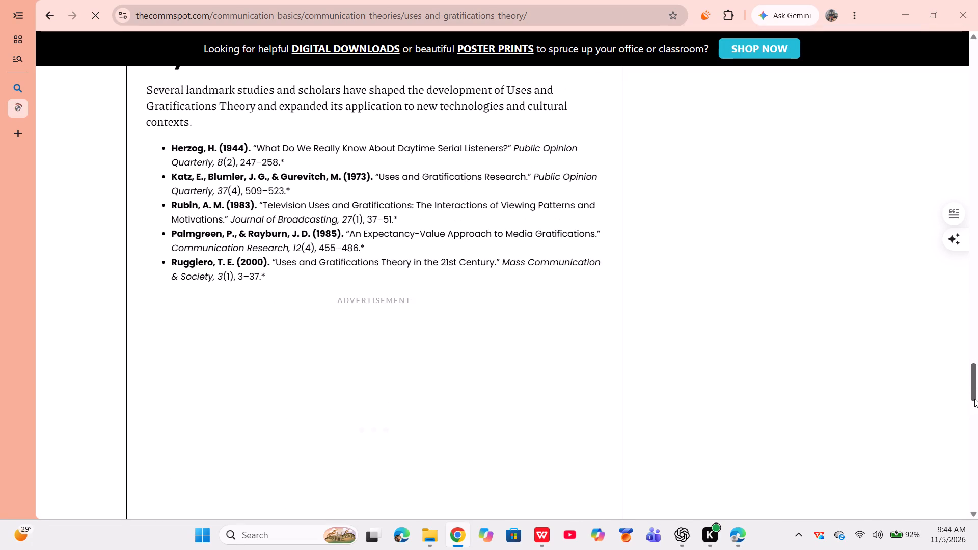
drag(974, 399, 970, 420)
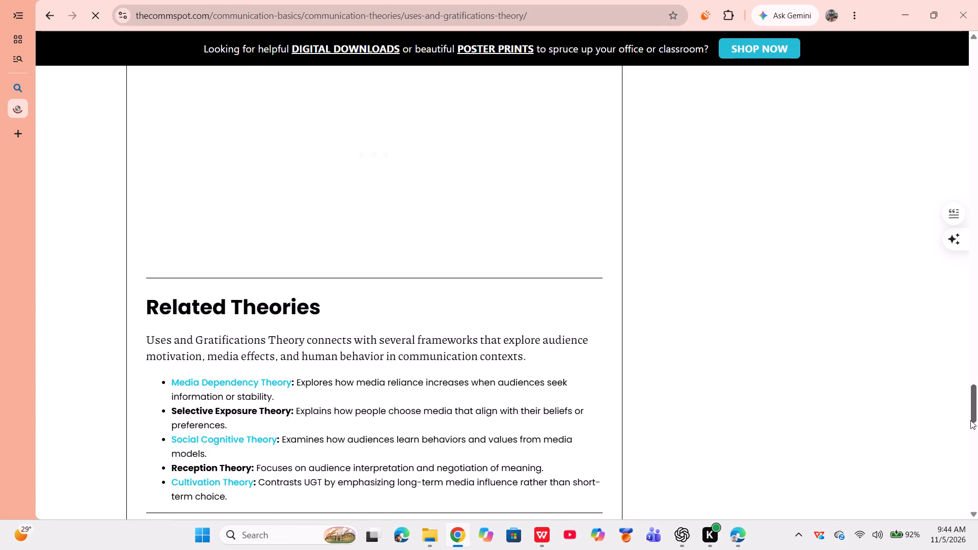
drag(970, 420, 956, 377)
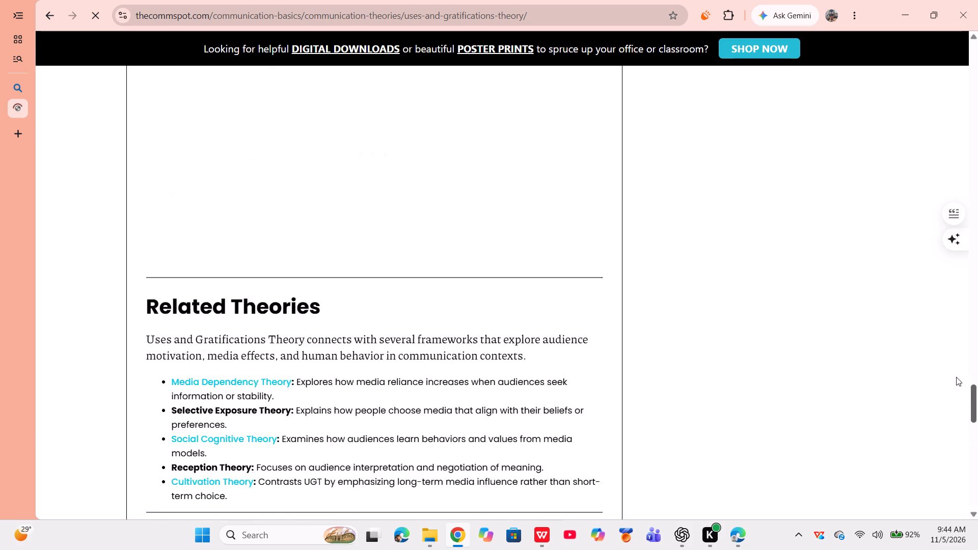
Go back over the beginning of The Comm Spot article, from its title and lead image to the overview and infographic.
drag(956, 377, 935, 75)
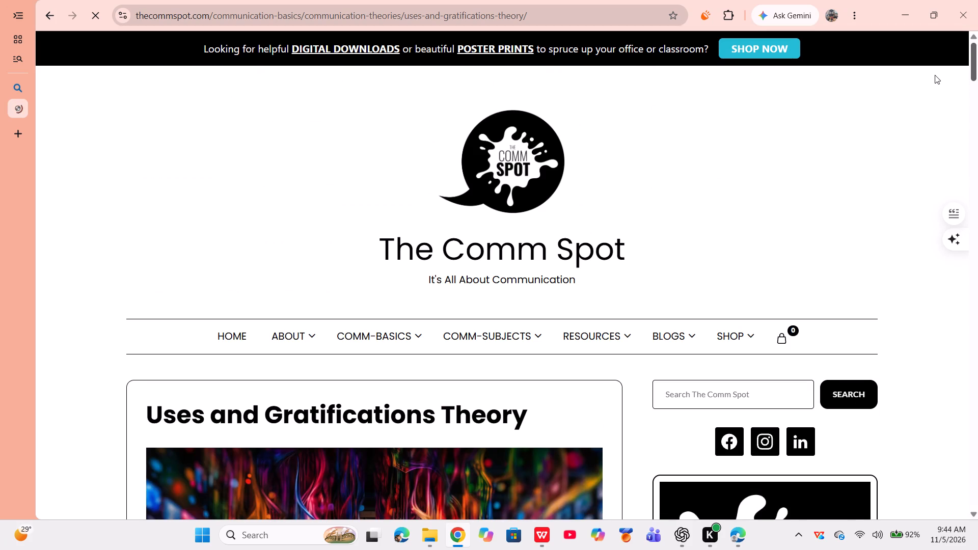
drag(935, 75, 931, 92)
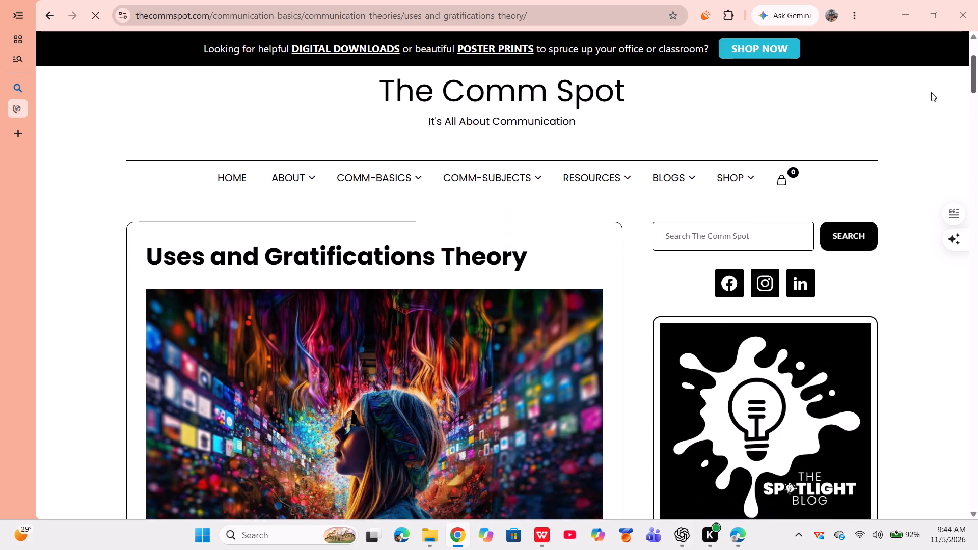
drag(931, 92, 934, 132)
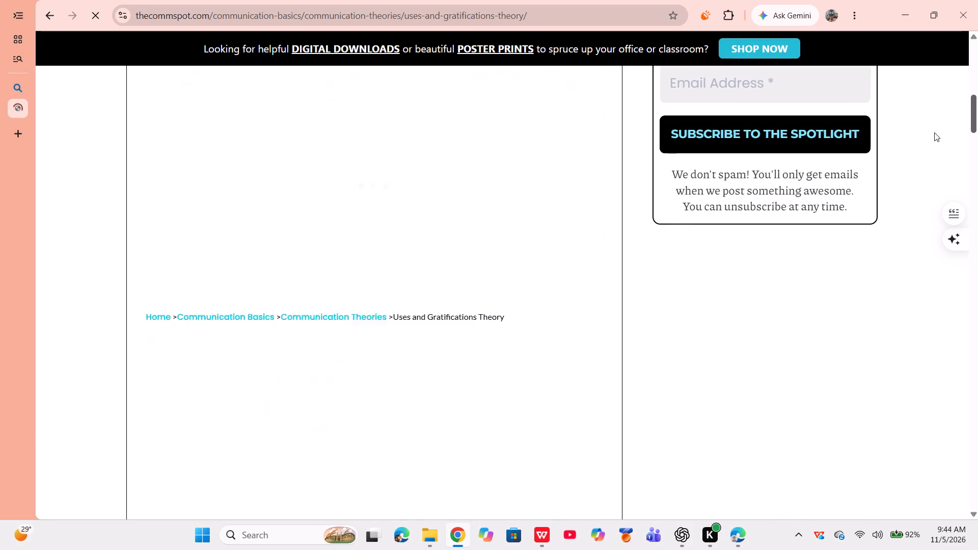
drag(934, 132, 935, 162)
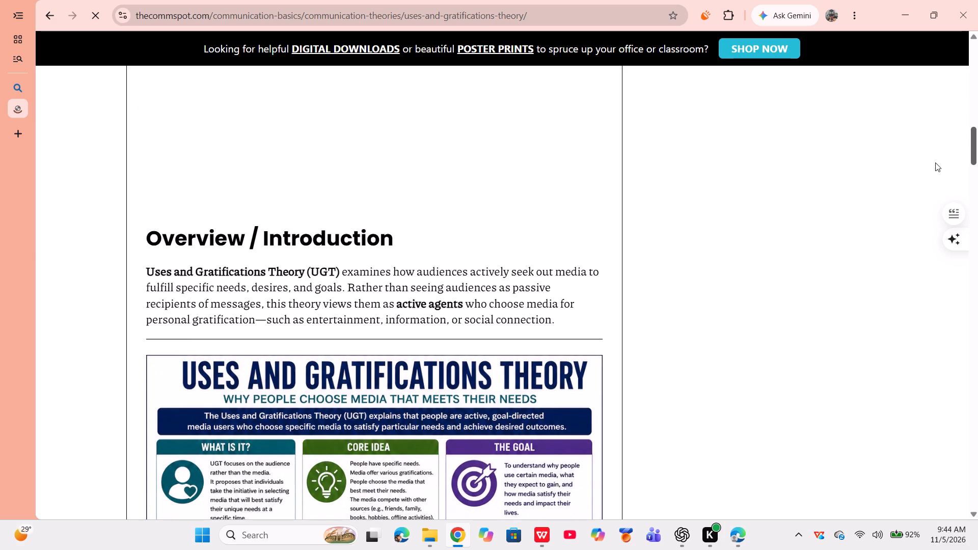
drag(935, 162, 931, 96)
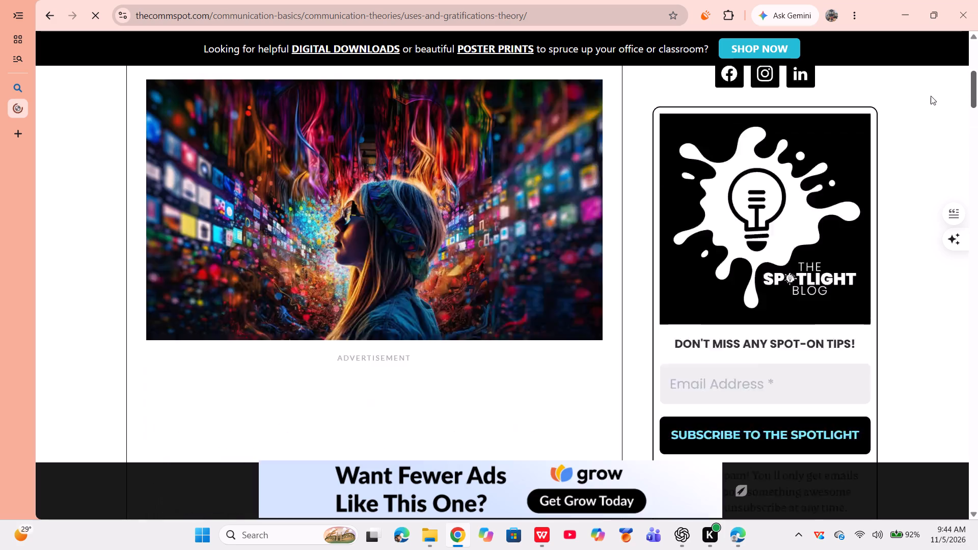
drag(931, 96, 928, 55)
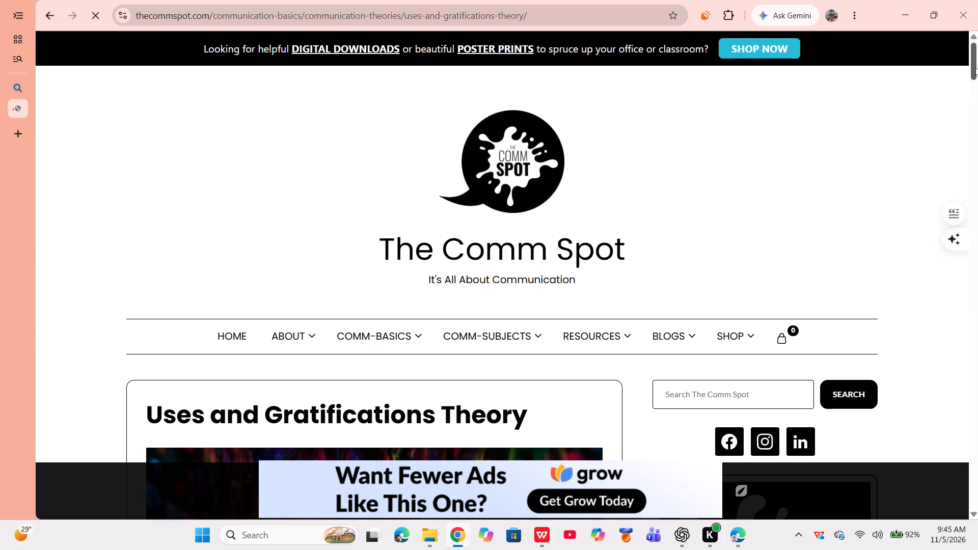
Read through The Comm Spot article from its title to the References and Further Reading list, looking for author and citation details.
drag(969, 60, 974, 88)
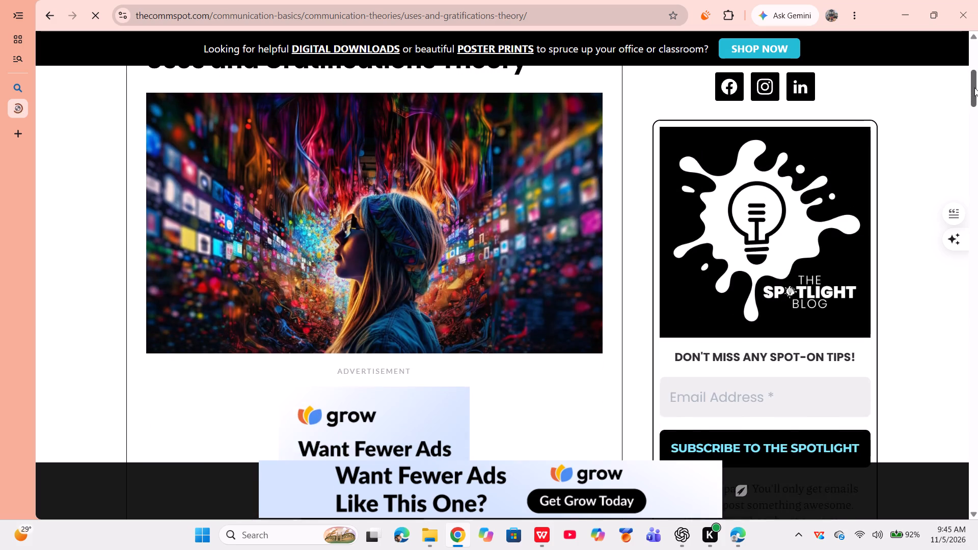
drag(974, 88, 977, 121)
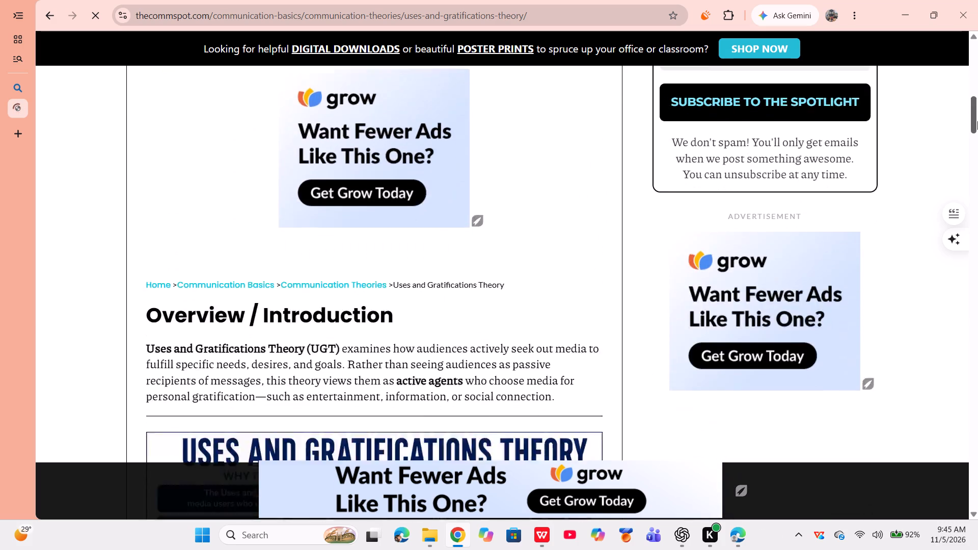
drag(977, 121, 976, 184)
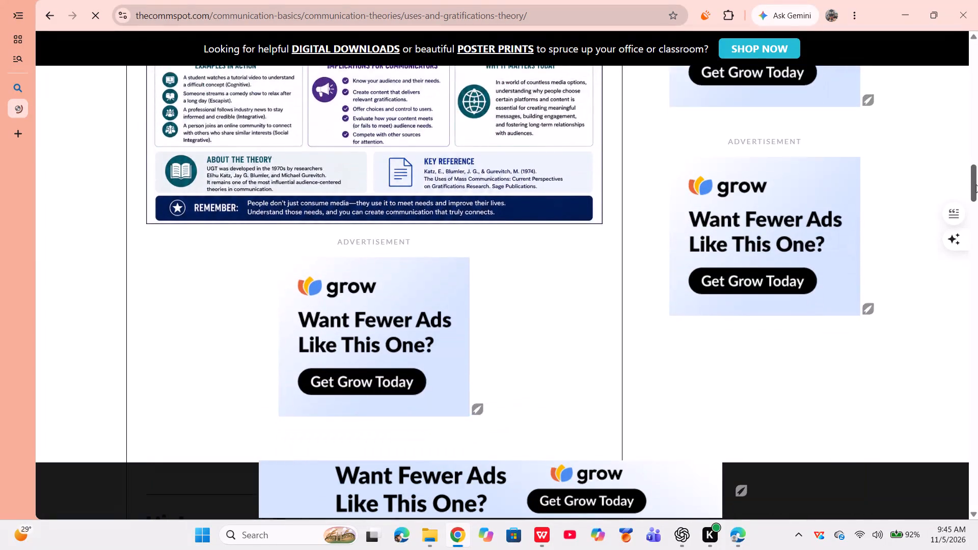
drag(976, 184, 977, 209)
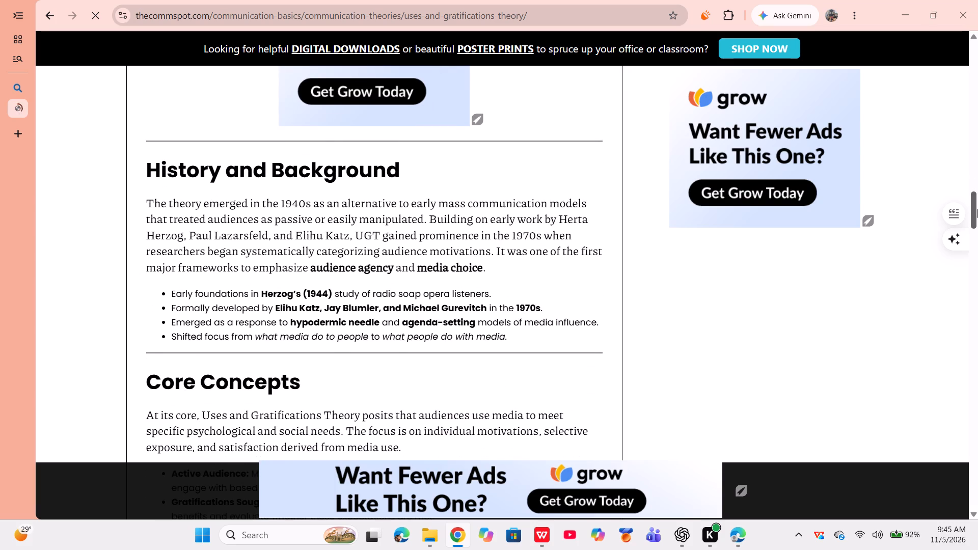
drag(977, 209, 977, 225)
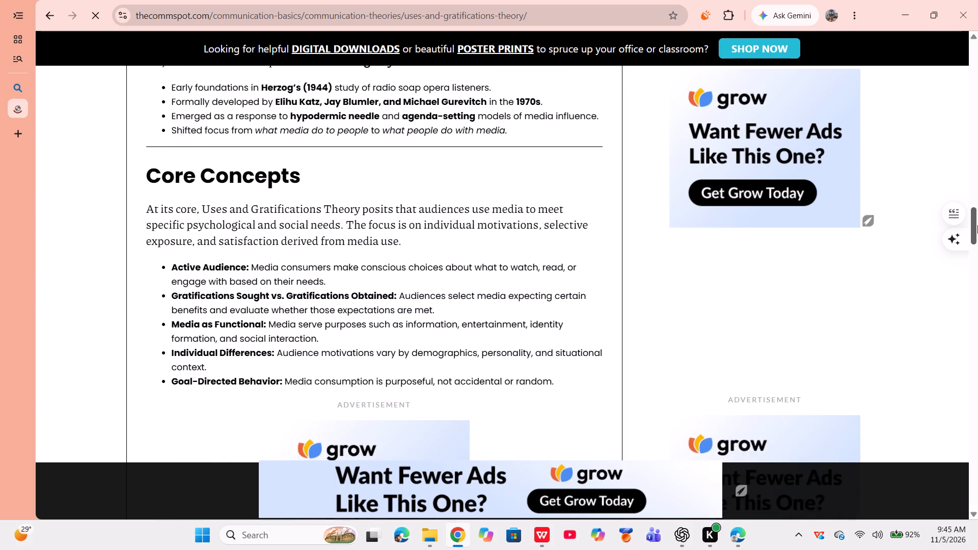
drag(977, 225, 977, 262)
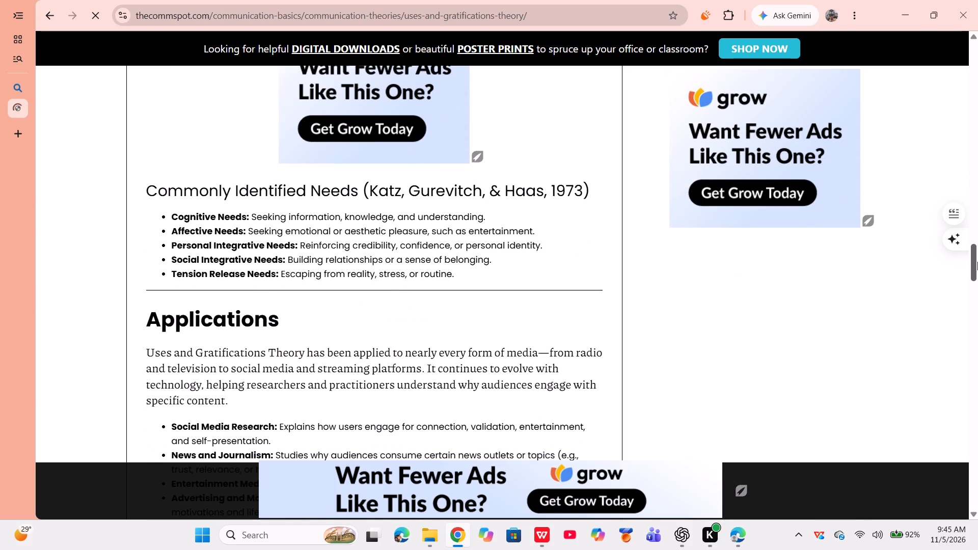
drag(977, 262, 977, 263)
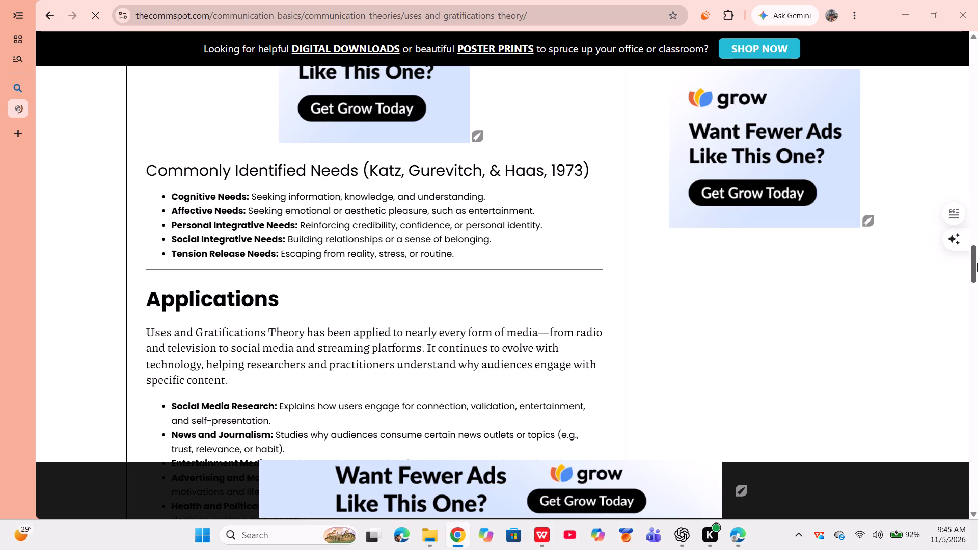
drag(977, 263, 977, 297)
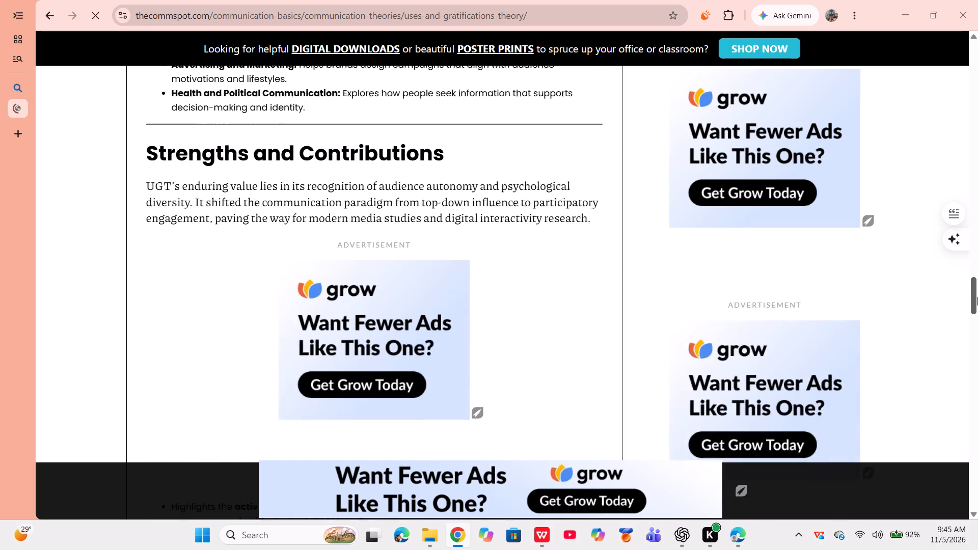
drag(977, 297, 977, 348)
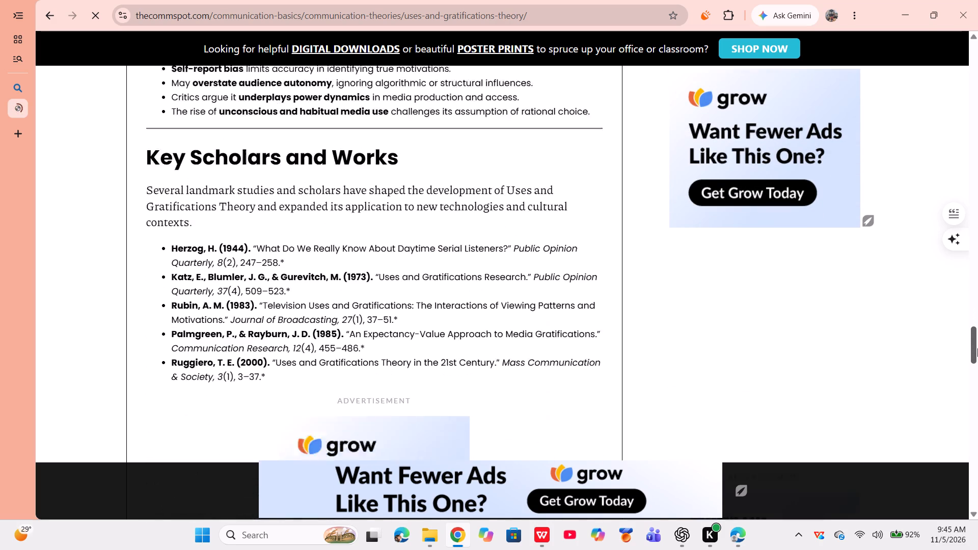
drag(977, 348, 977, 422)
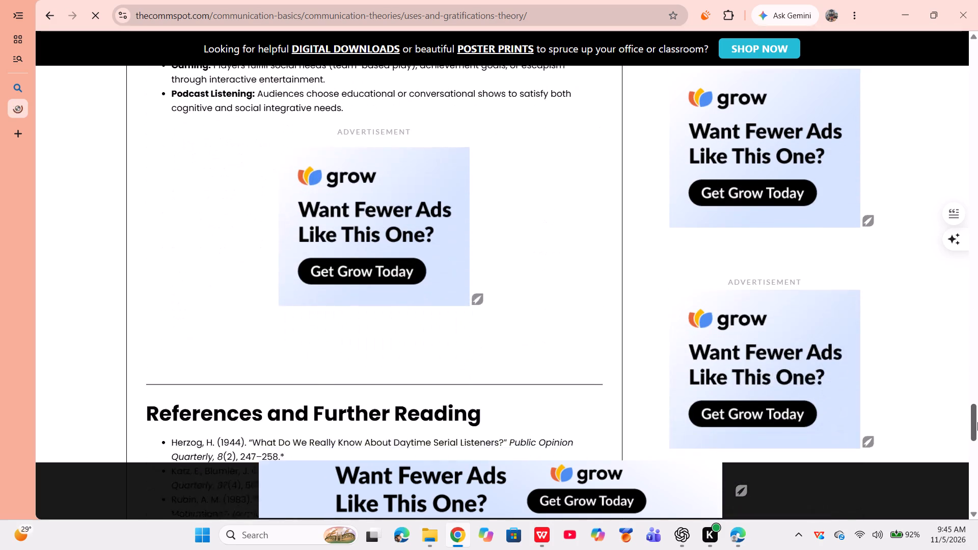
drag(977, 422, 977, 486)
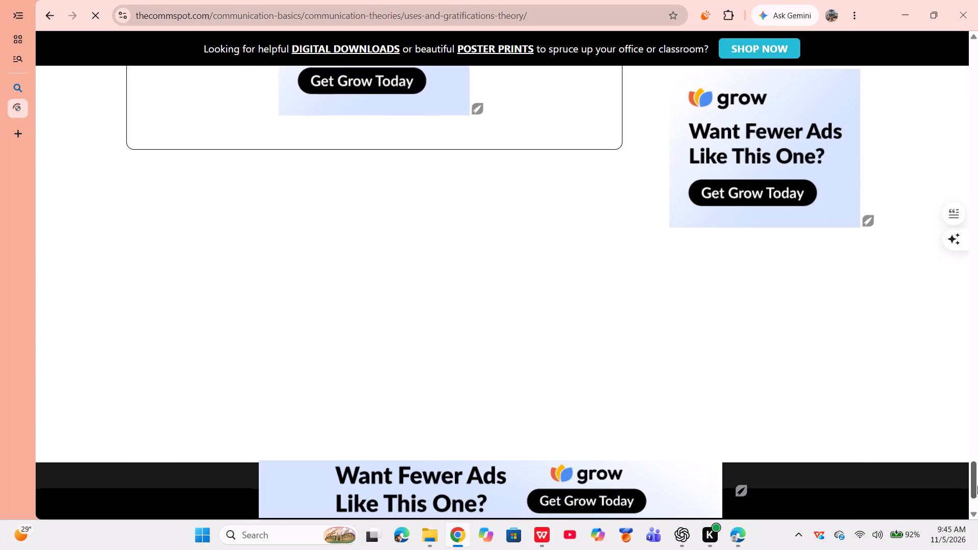
Examine the References and Further Reading list, and look back through the article up to History and Background.
drag(977, 486, 977, 448)
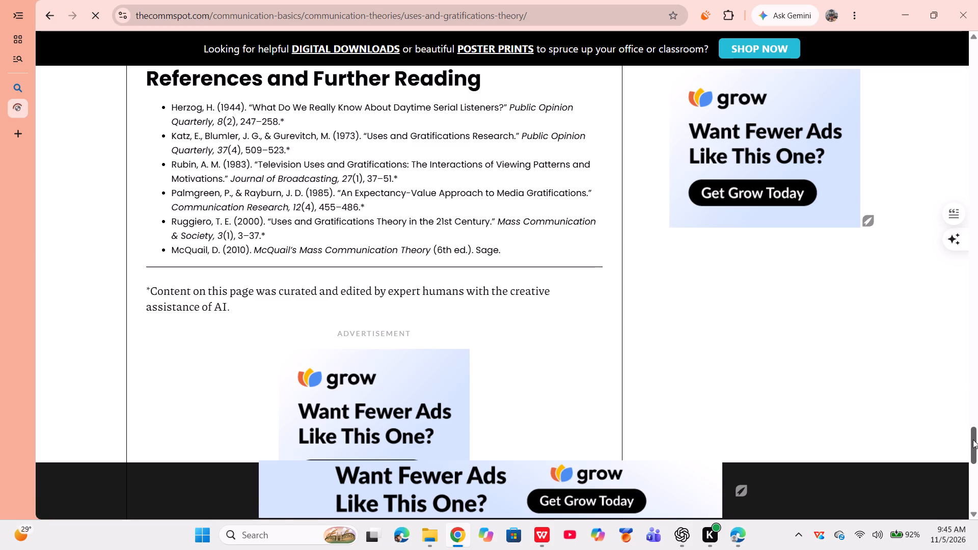
drag(973, 439, 961, 426)
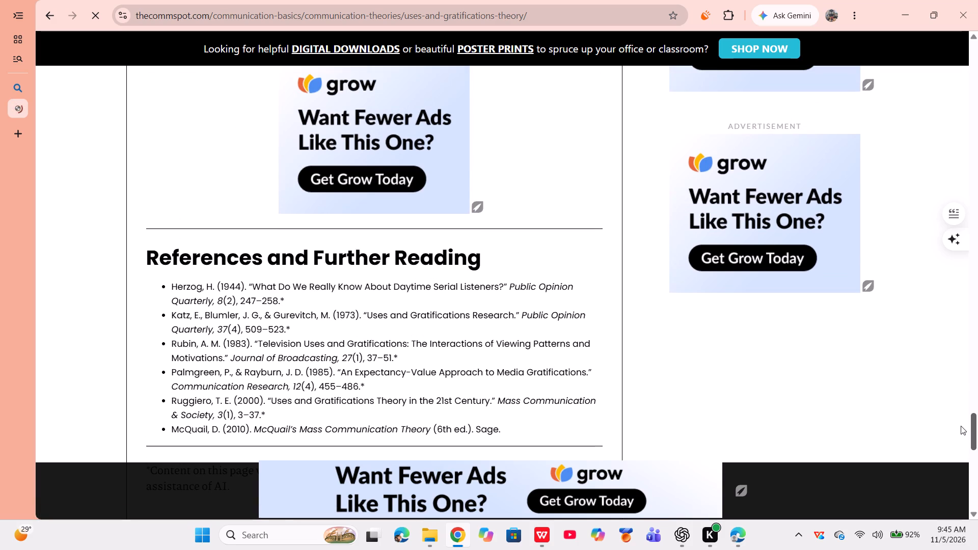
drag(961, 426, 959, 375)
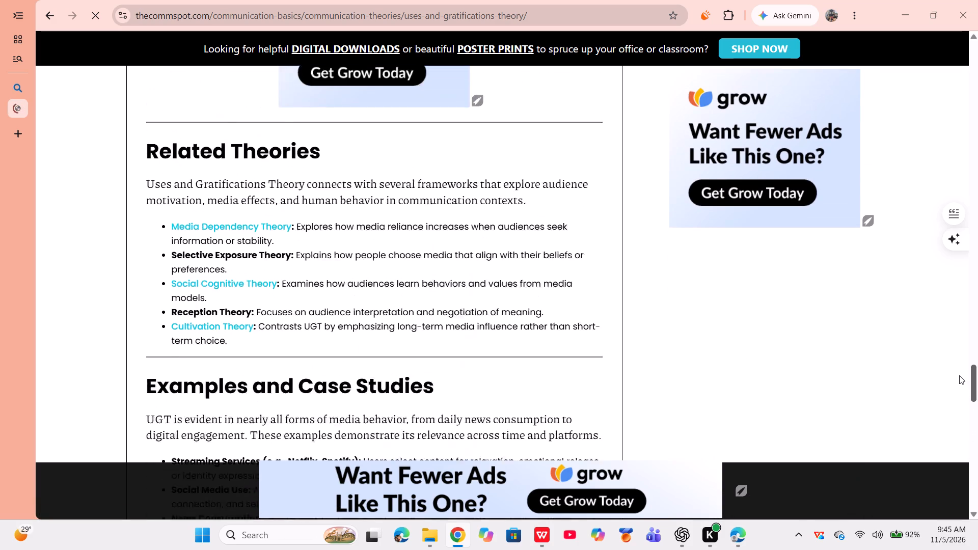
drag(959, 375, 949, 295)
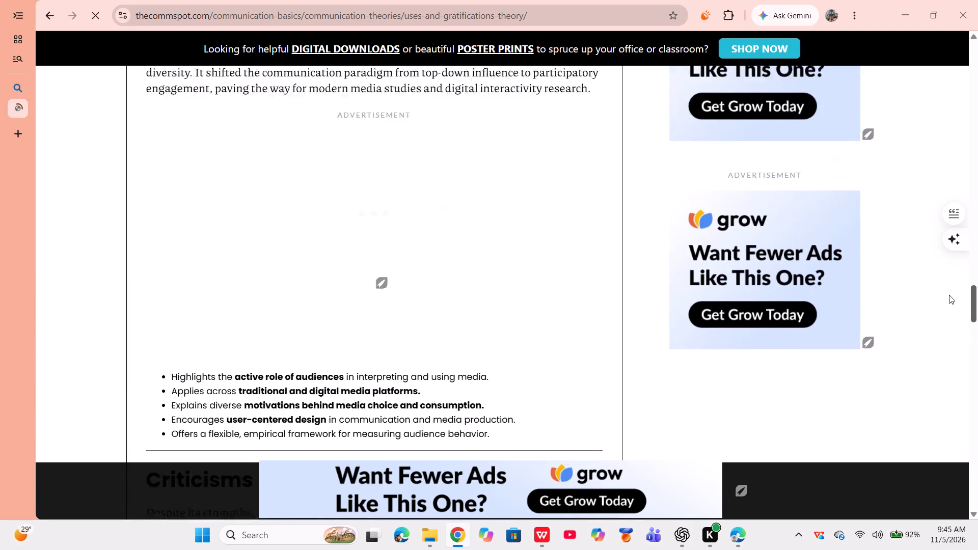
drag(949, 295, 933, 207)
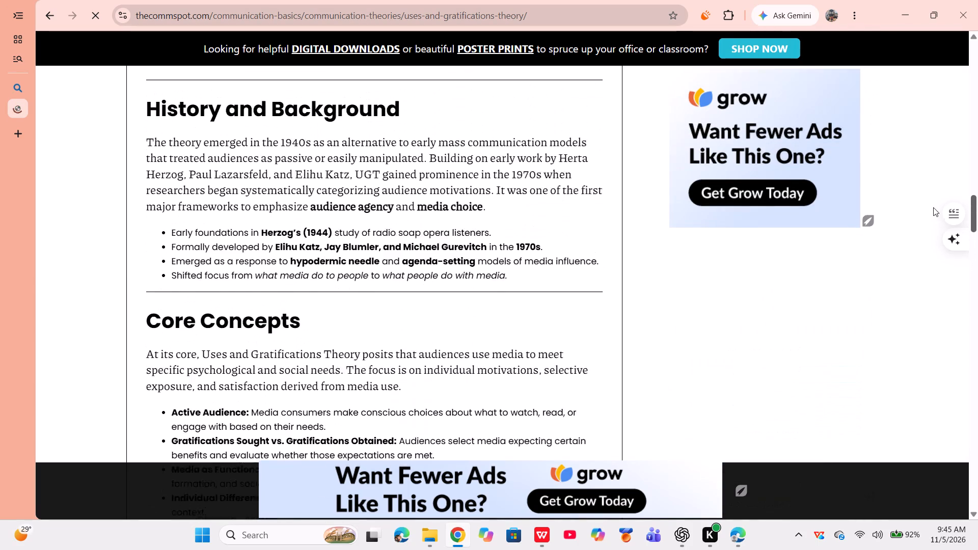
drag(933, 207, 936, 195)
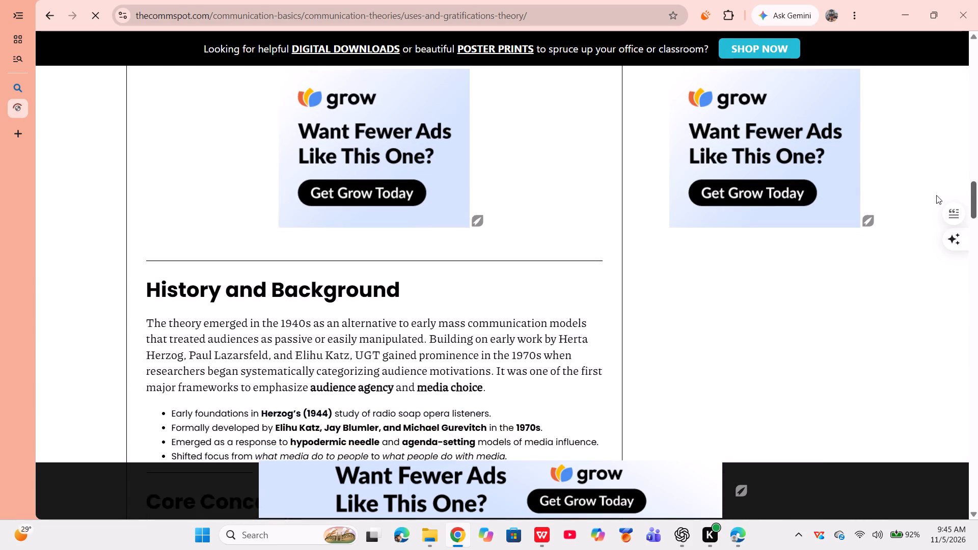
drag(936, 195, 938, 198)
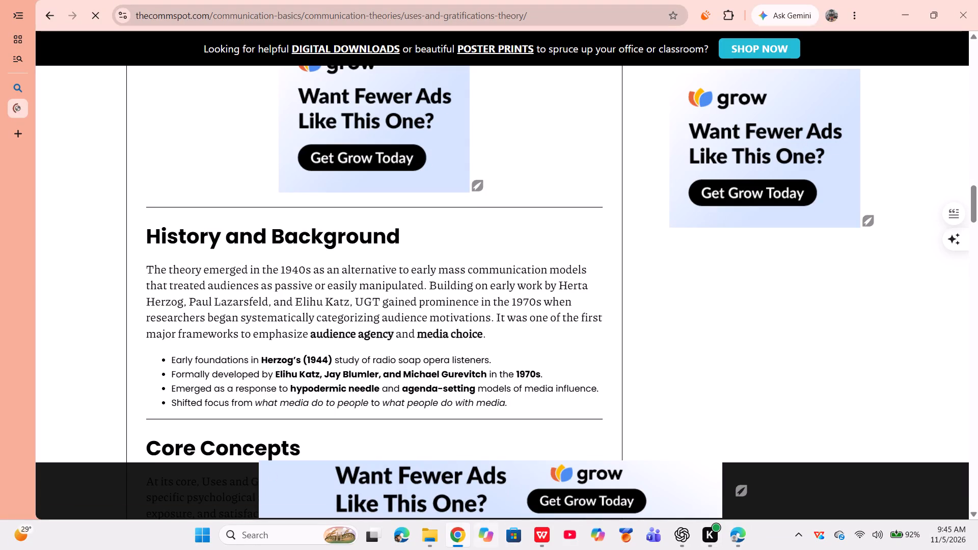
Search Bing in a new tab for "how to use reference with no author".
click(94, 125)
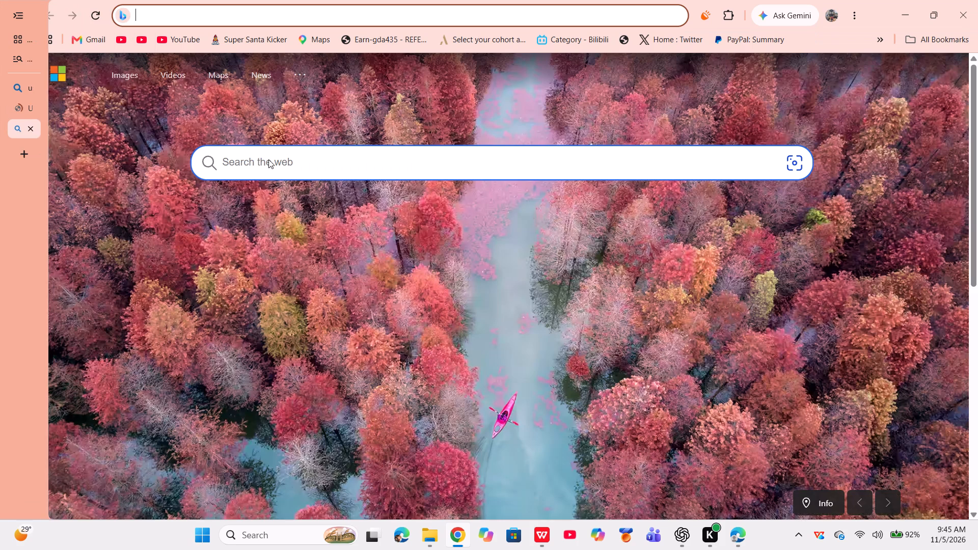
click(328, 166)
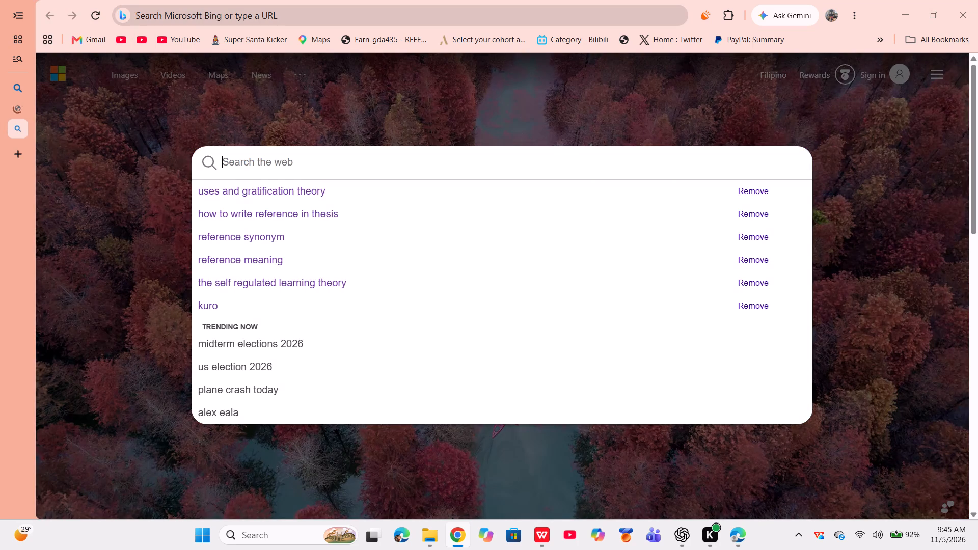
key(BackSpace)
text(how t)
key(space)
key(BackSpace)
text(o)
key(space)
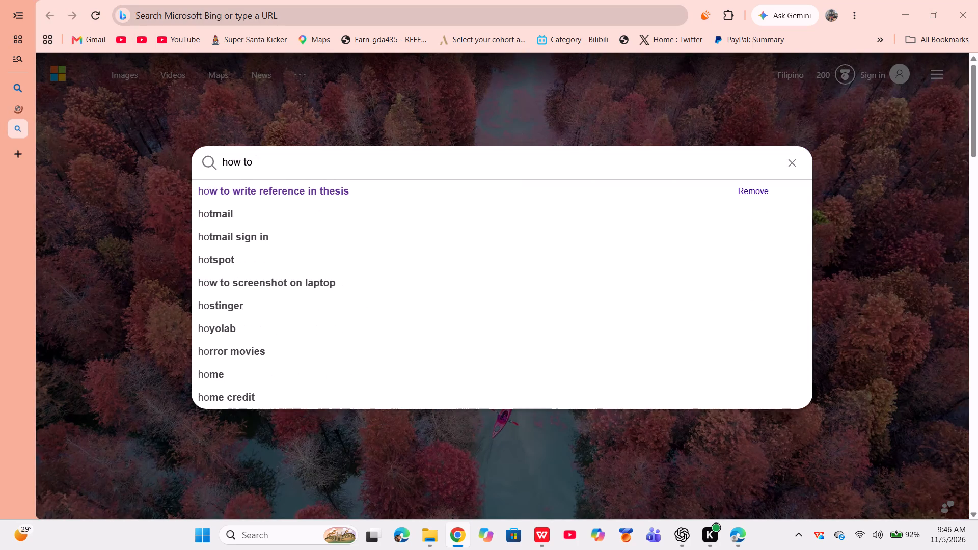
text(use reference wit)
text(hout)
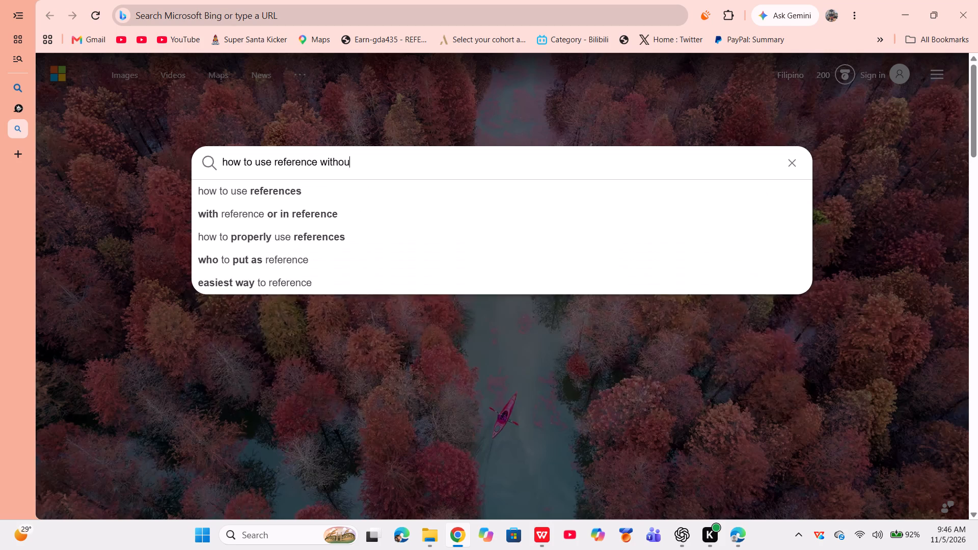
key(space)
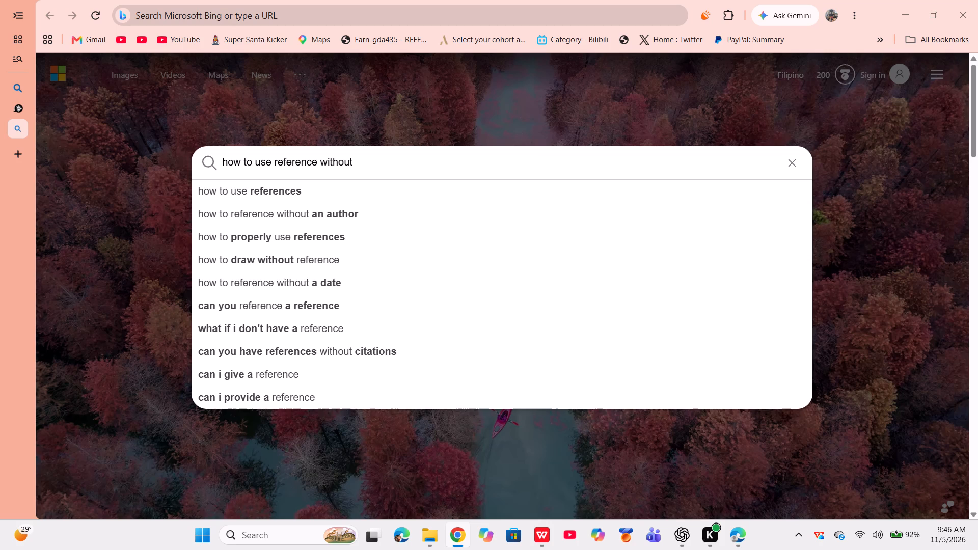
text(author)
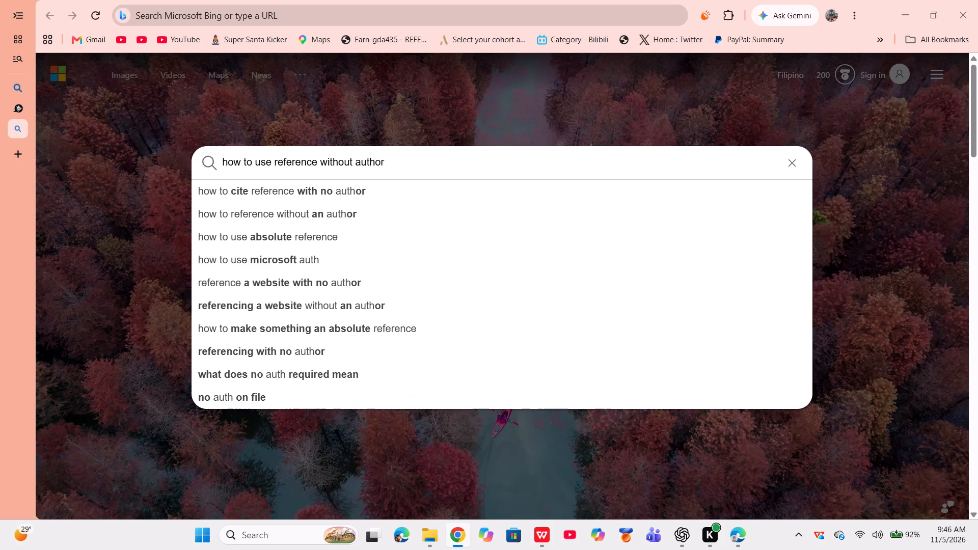
key(BackSpace)
key(BackSpace)
key(BackSpace)
key(BackSpace)
key(BackSpace)
key(BackSpace)
key(BackSpace)
key(BackSpace)
key(BackSpace)
key(BackSpace)
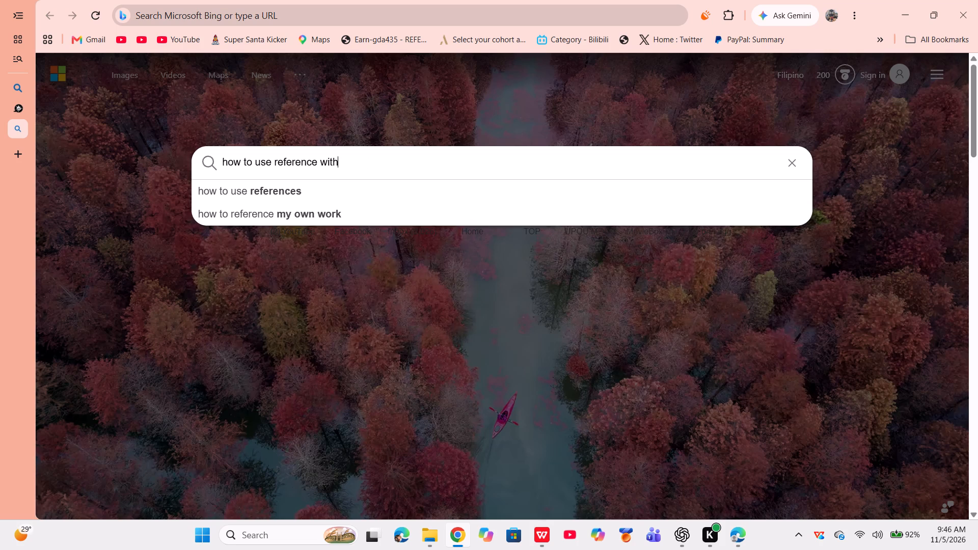
key(space)
text(no author)
key(Return)
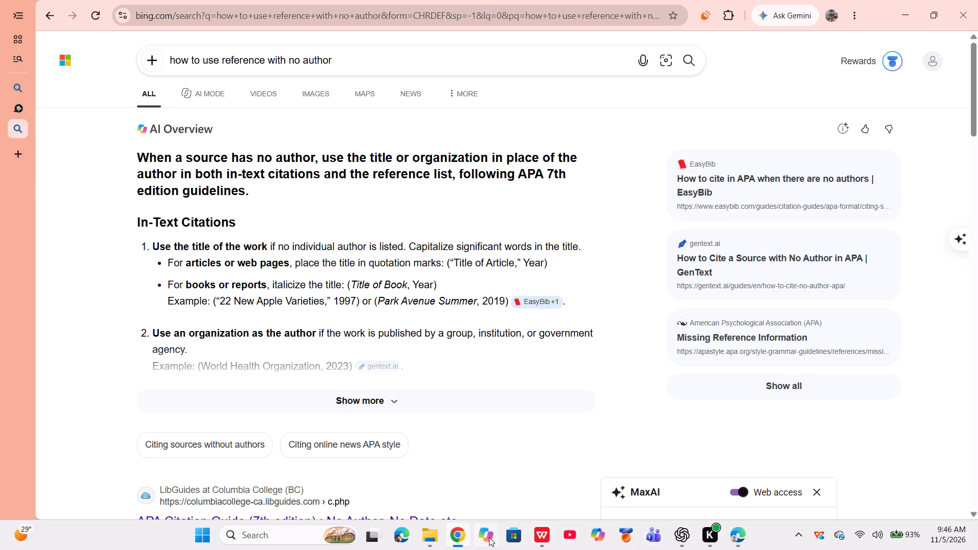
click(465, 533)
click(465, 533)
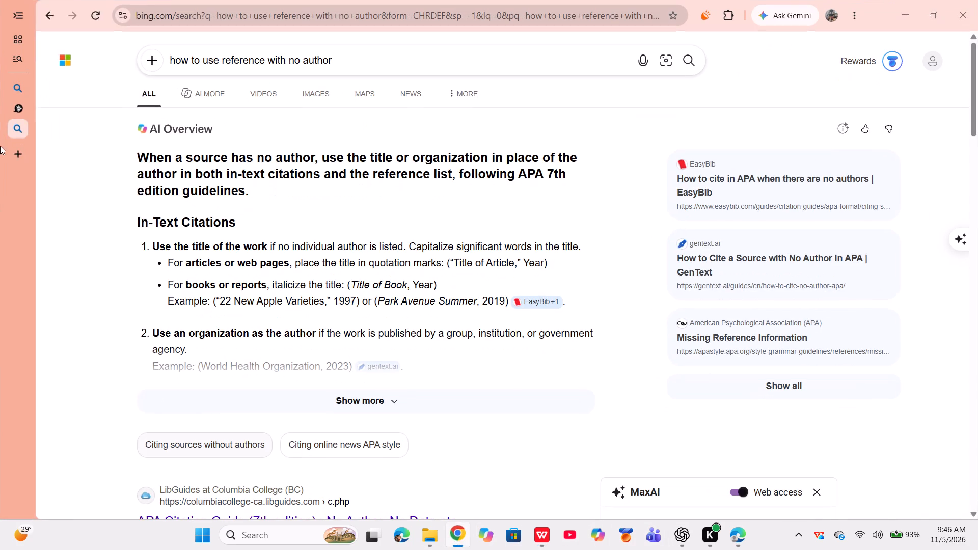
Return to The Comm Spot article and look through it from the site header to the copyright footer for author and publication details.
click(76, 109)
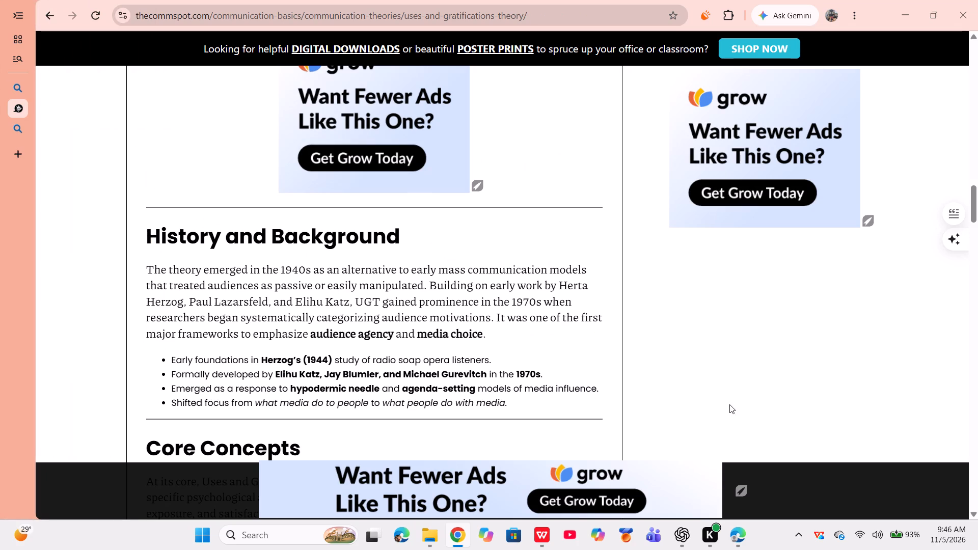
drag(972, 212, 971, 180)
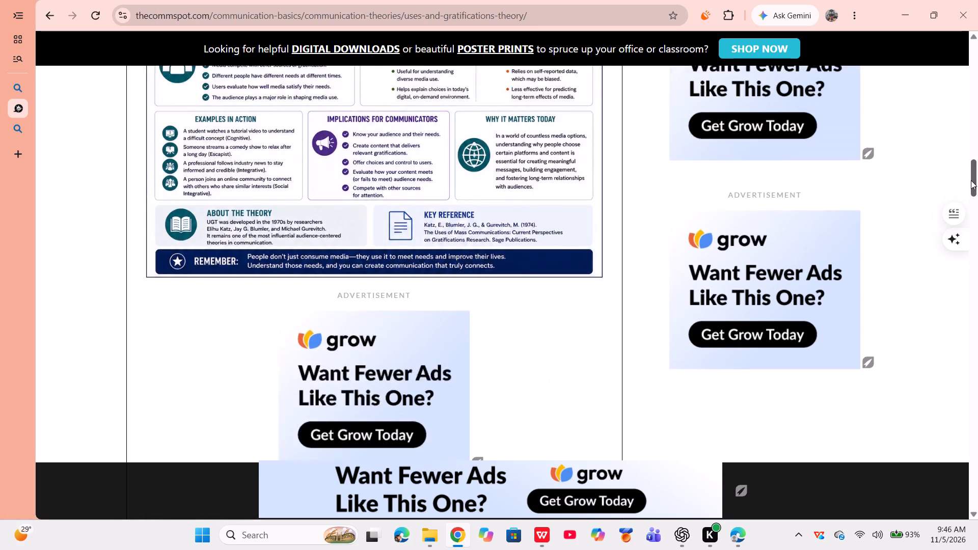
drag(971, 180, 977, 59)
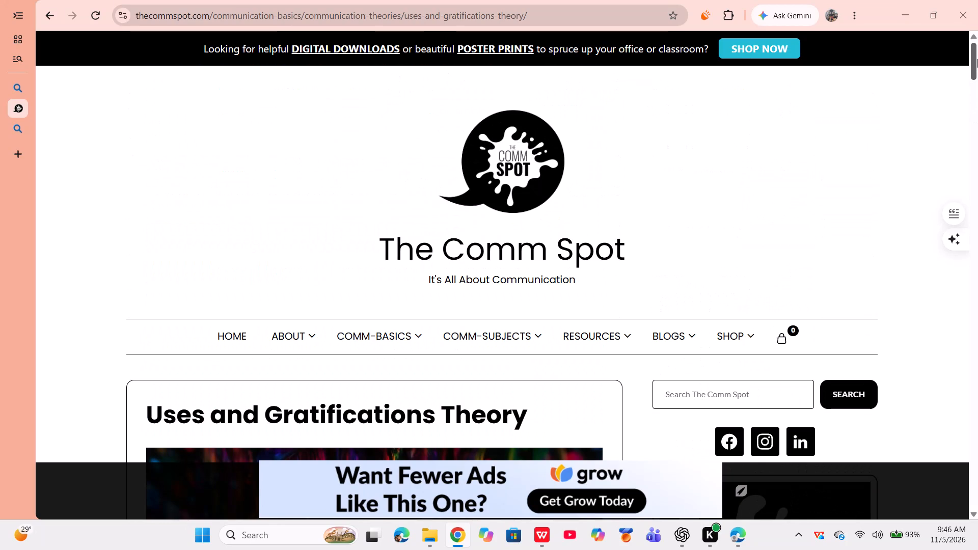
drag(977, 59, 977, 88)
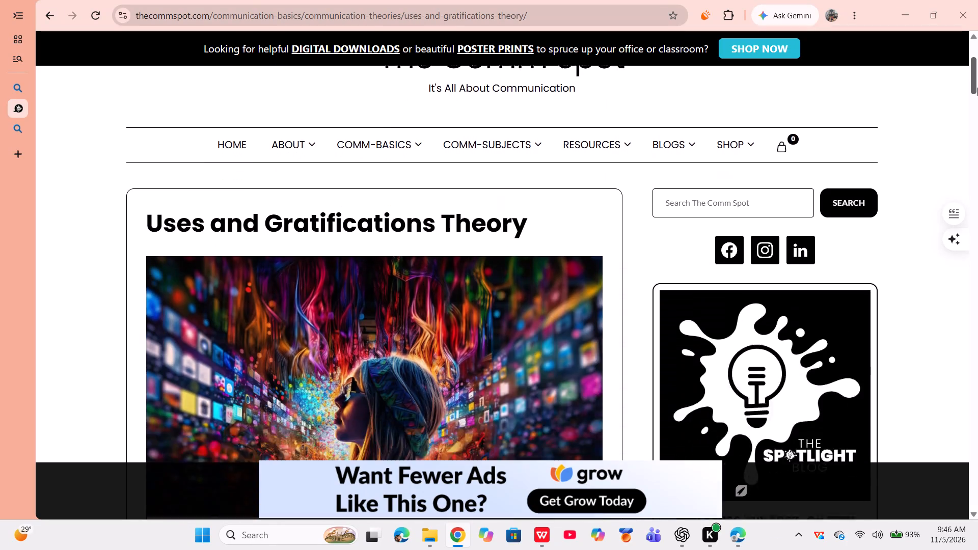
drag(977, 88, 975, 195)
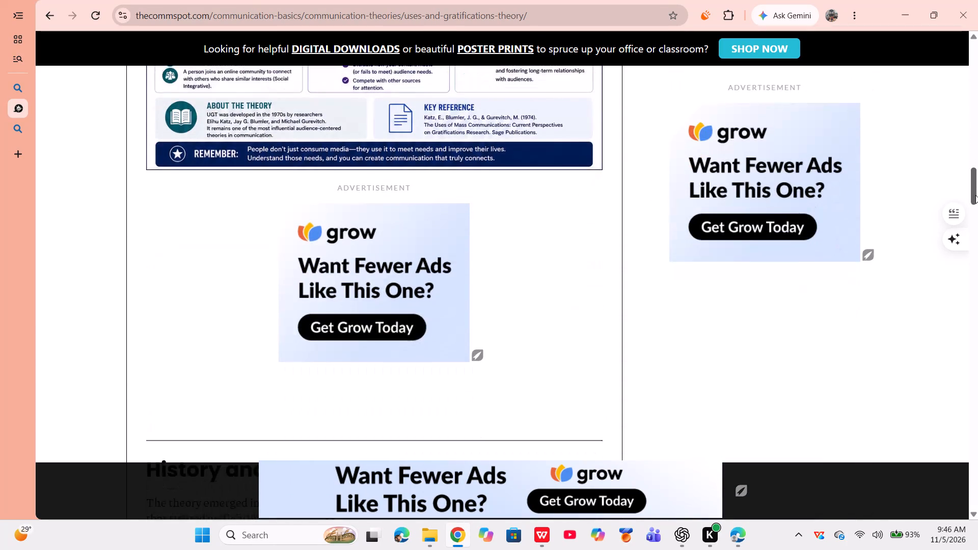
drag(975, 195, 977, 248)
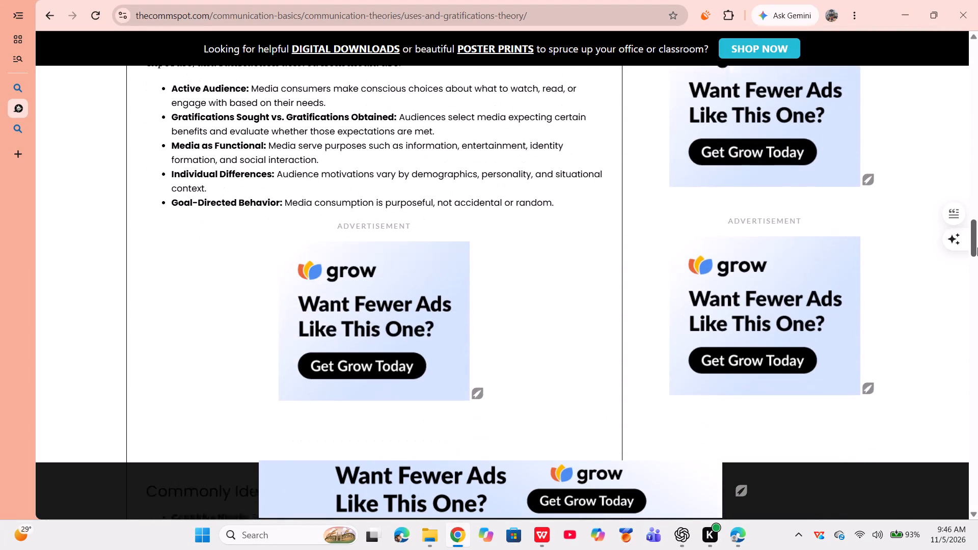
drag(977, 248, 977, 321)
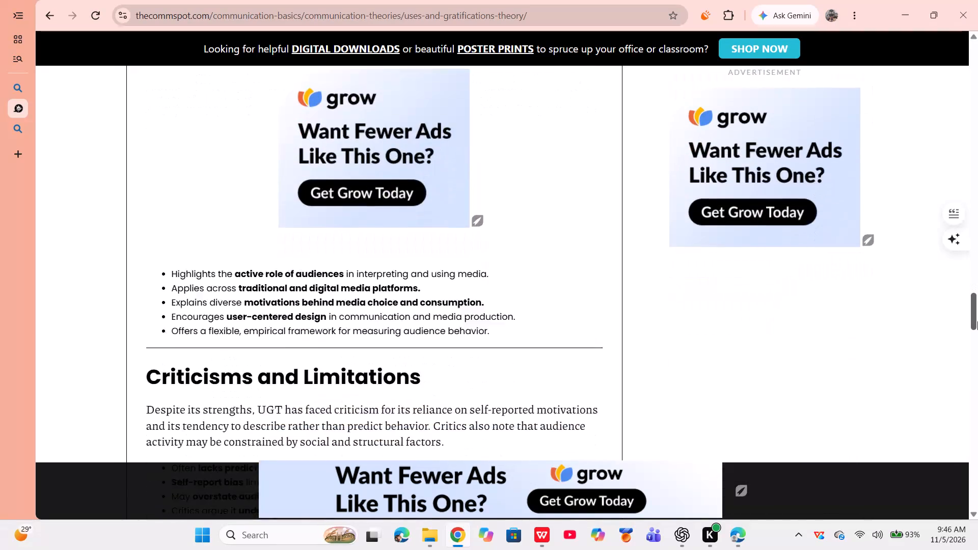
drag(977, 321, 977, 355)
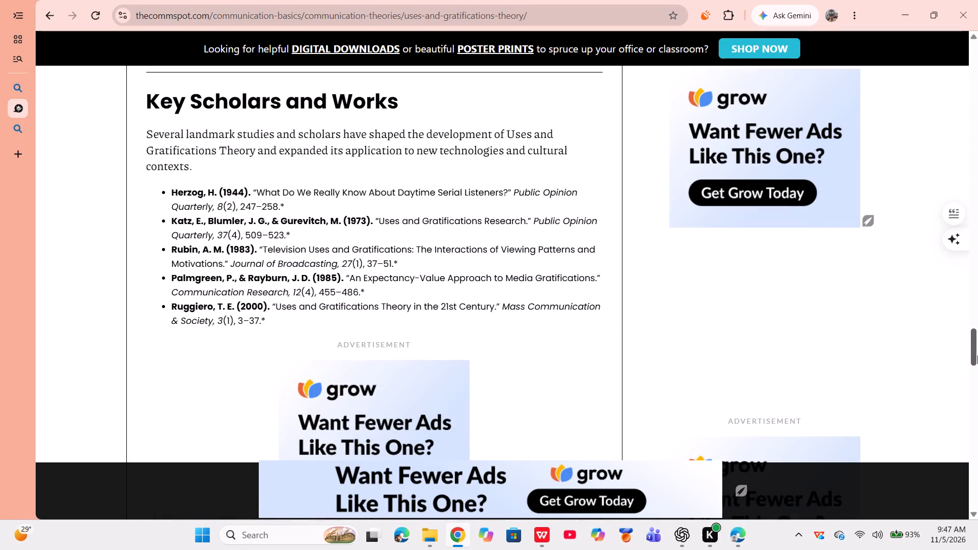
drag(977, 355, 977, 374)
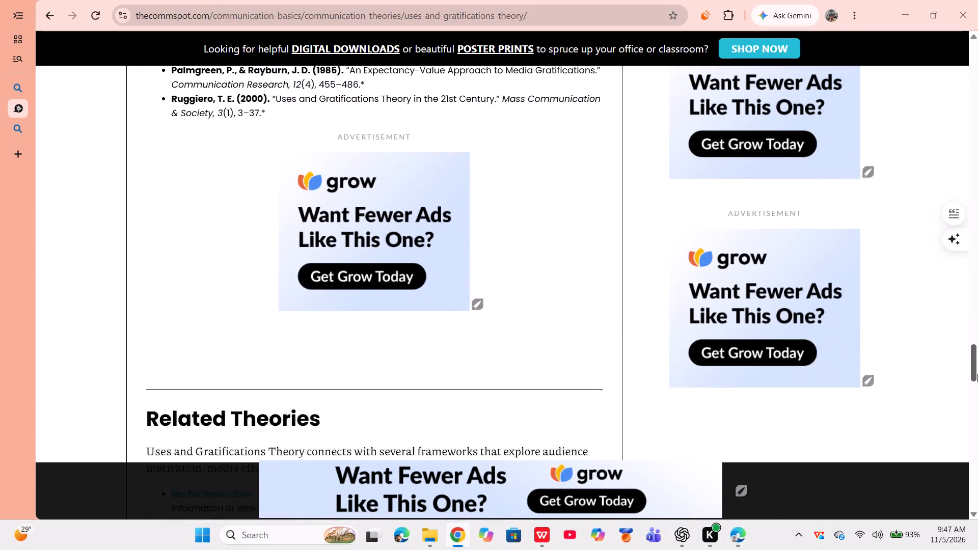
drag(977, 374, 977, 400)
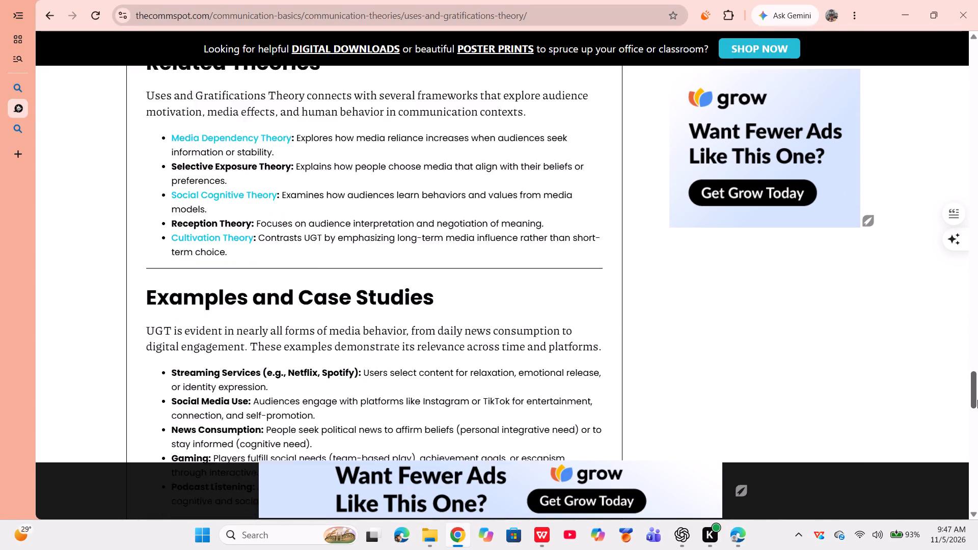
drag(977, 400, 977, 411)
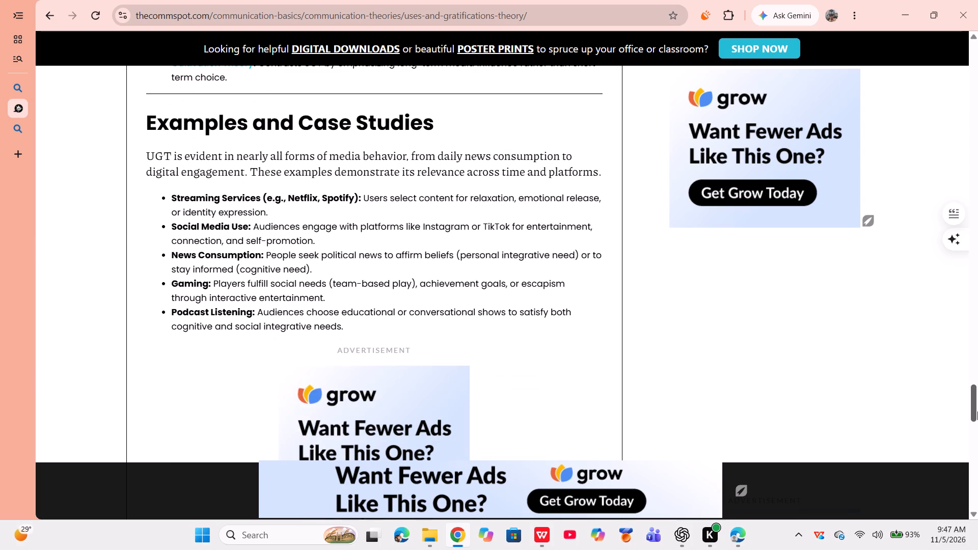
drag(977, 411, 977, 418)
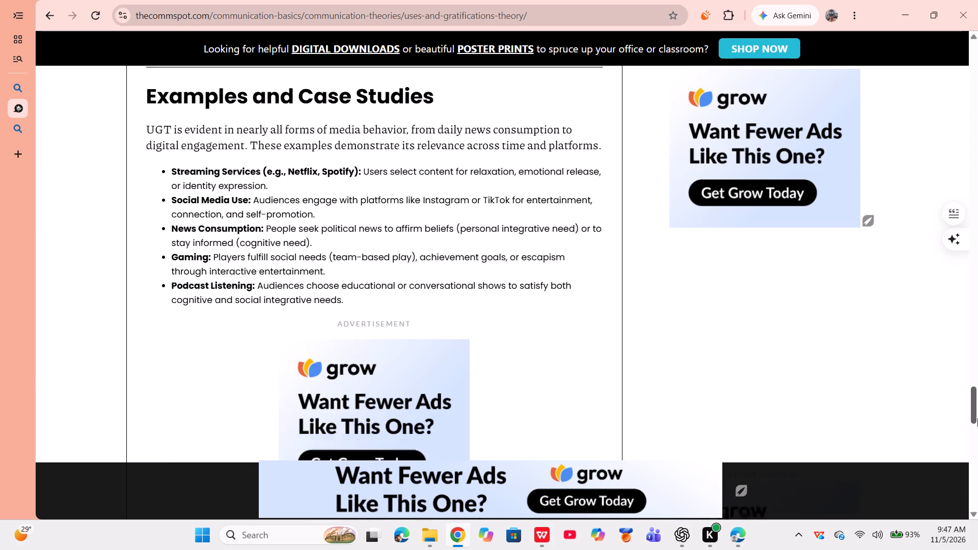
drag(977, 418, 977, 456)
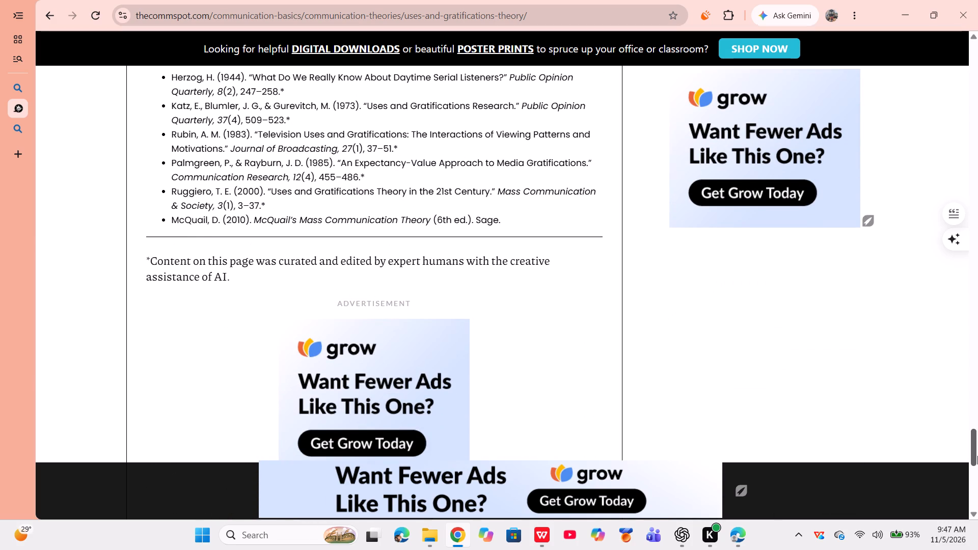
drag(977, 456, 977, 506)
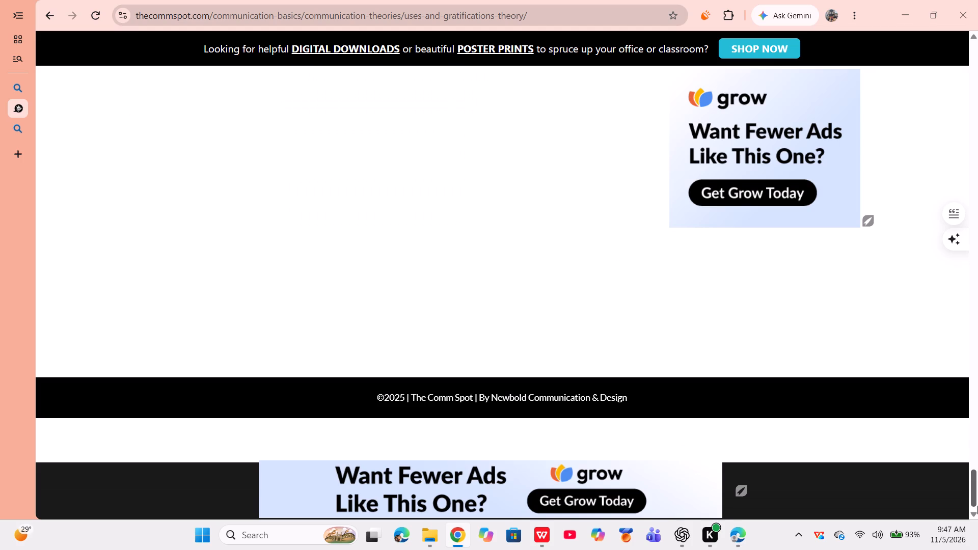
Go back over The Comm Spot article from its closing references to the site name and article title.
drag(977, 506, 972, 454)
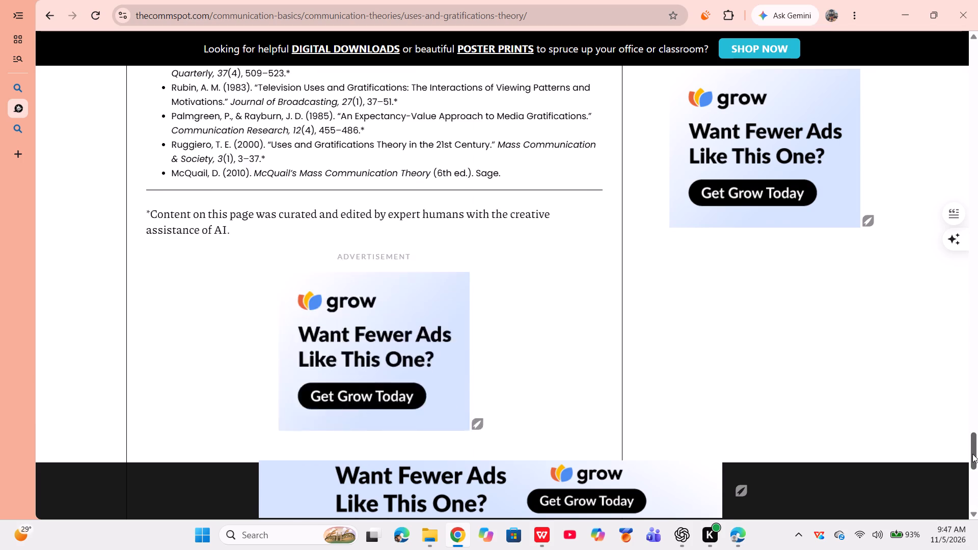
drag(972, 454, 899, 142)
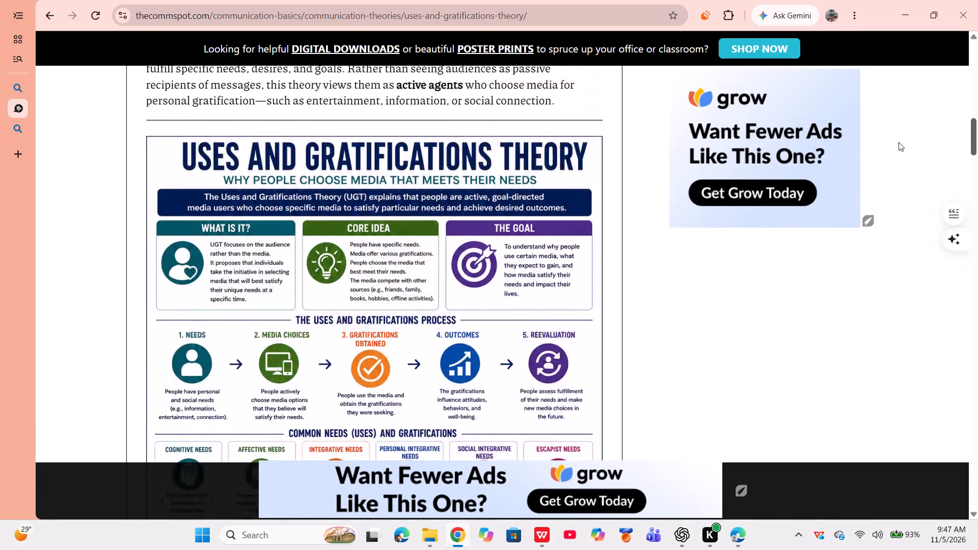
drag(899, 142, 892, 83)
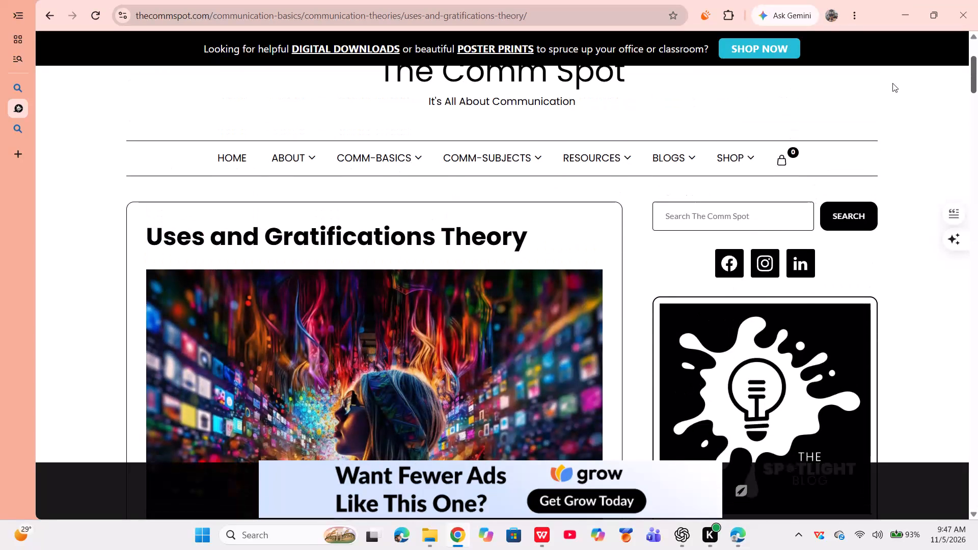
drag(892, 83, 891, 75)
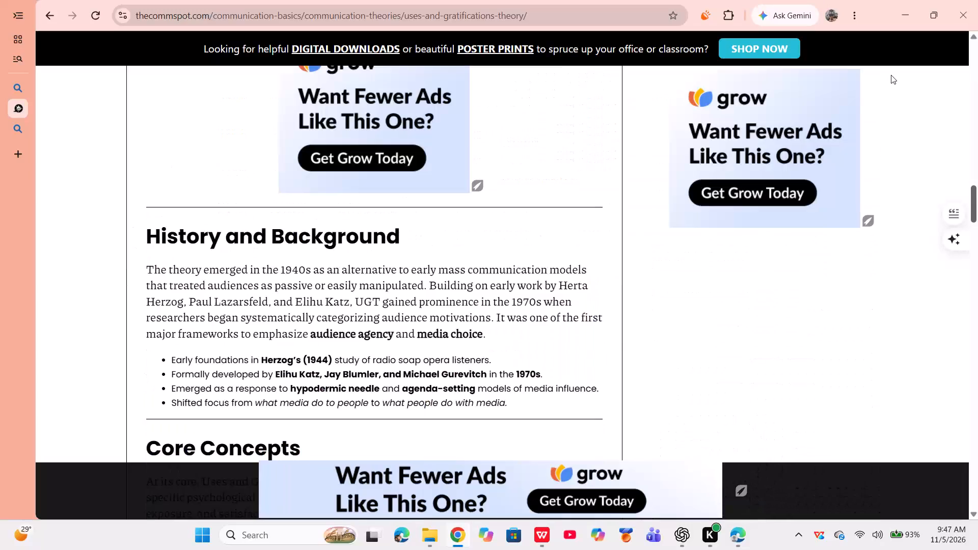
drag(891, 75, 891, 74)
drag(973, 194, 968, 142)
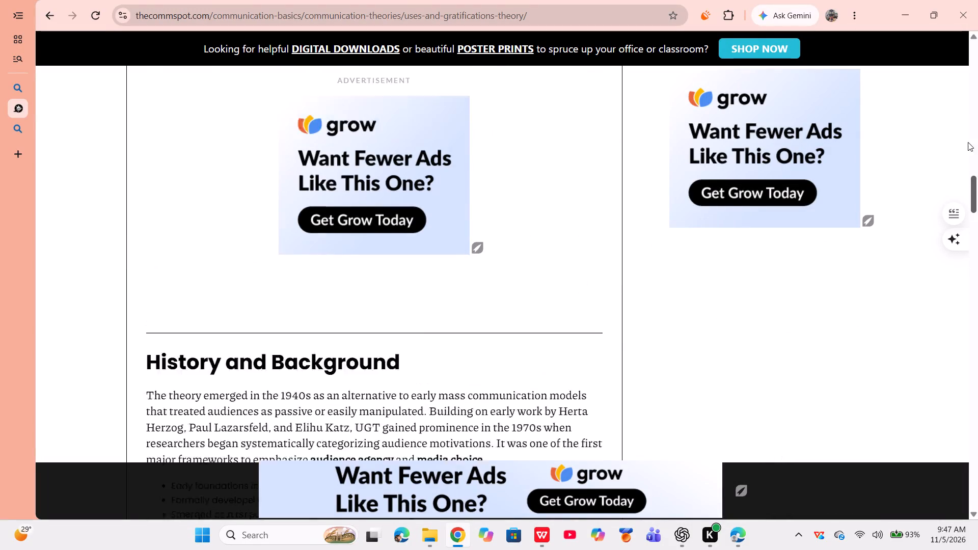
drag(968, 142, 958, 71)
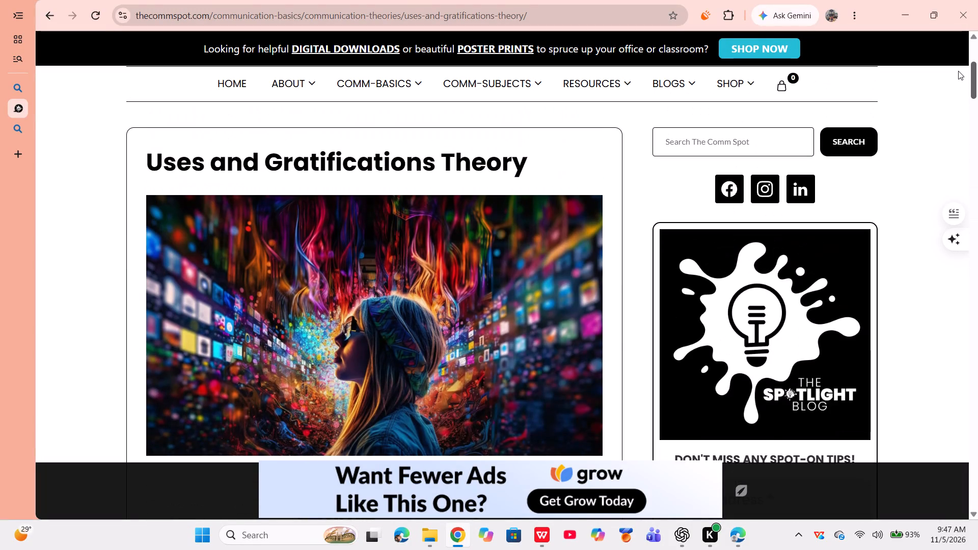
drag(958, 71, 954, 57)
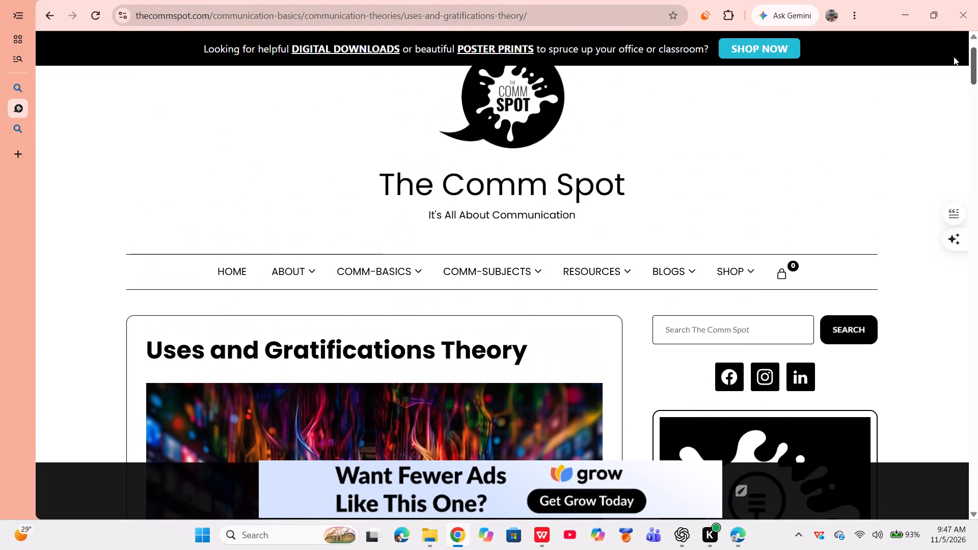
drag(954, 57, 953, 59)
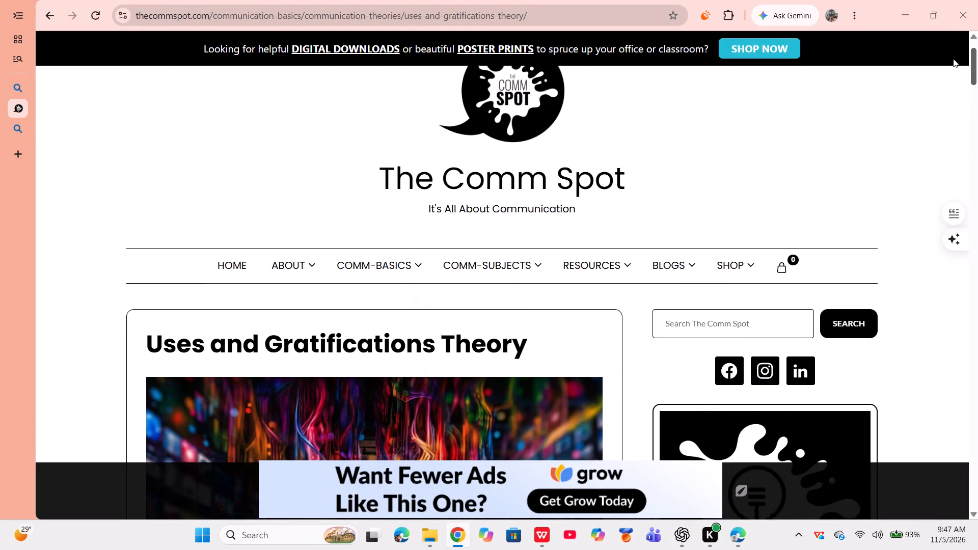
drag(953, 59, 952, 60)
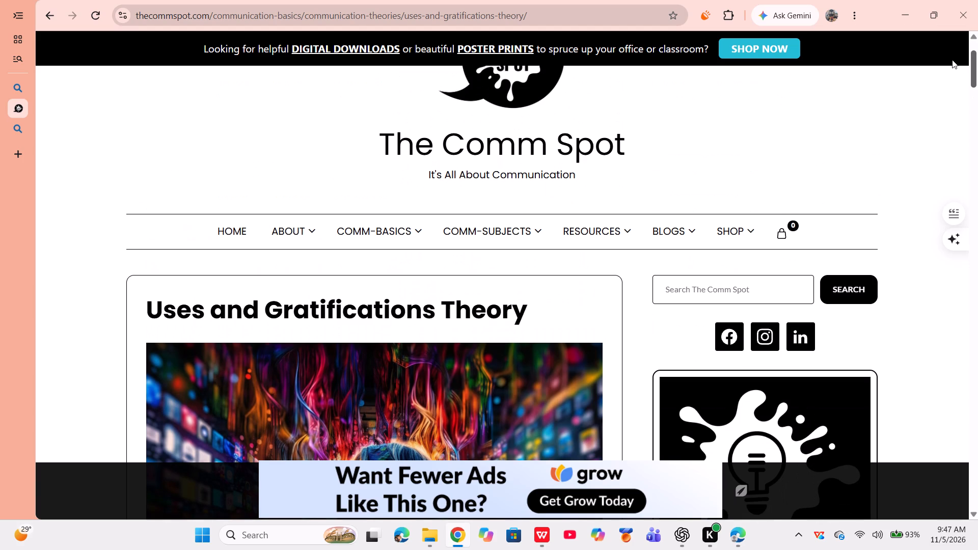
drag(952, 60, 955, 61)
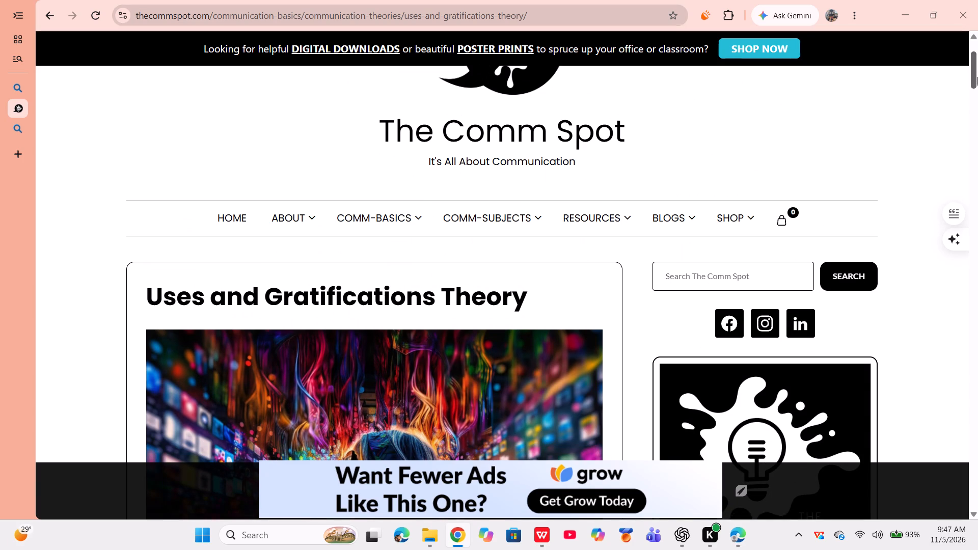
drag(973, 70, 970, 52)
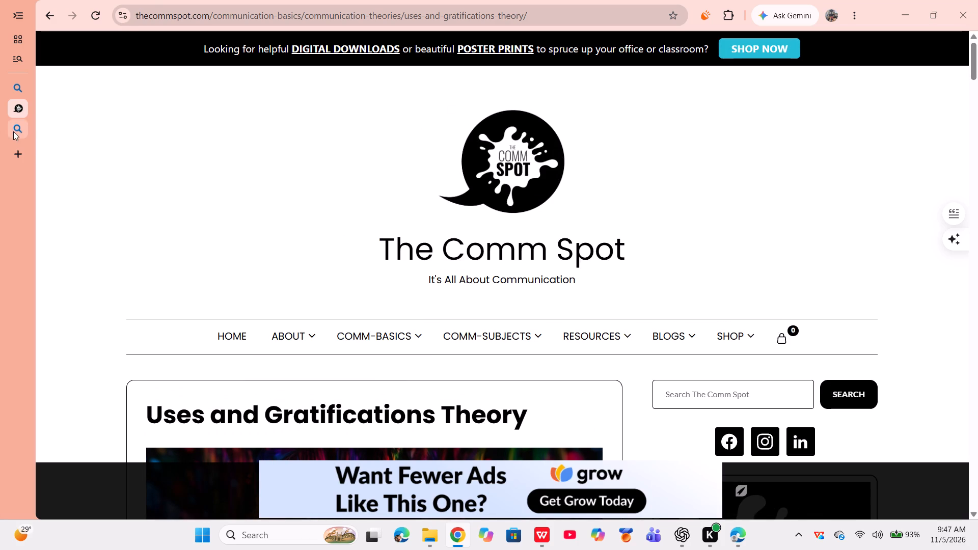
Return to the search results on referencing with no author and read the AI Overview's in-text citation guidance.
click(55, 128)
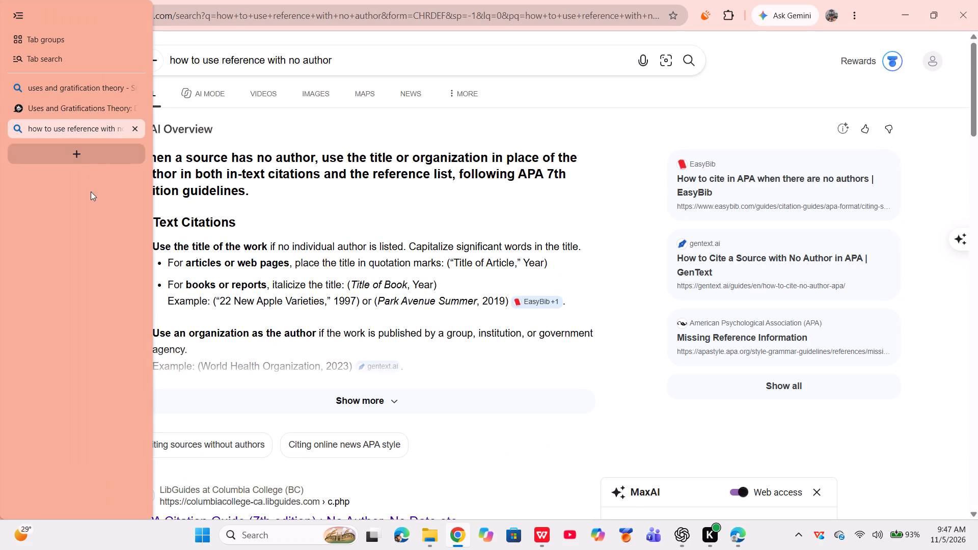
click(93, 204)
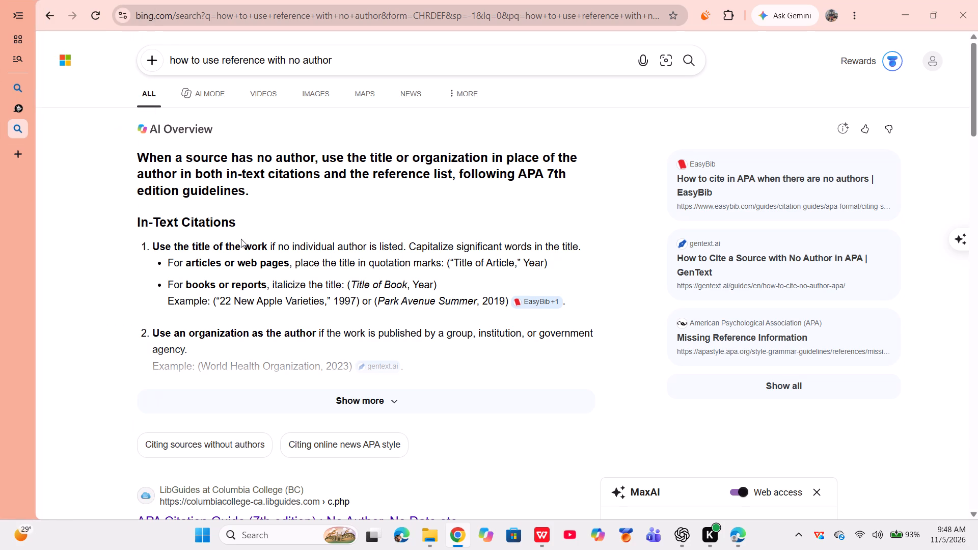
Return to The Comm Spot article and examine its title, Overview / Introduction and the start of its infographic.
click(8, 105)
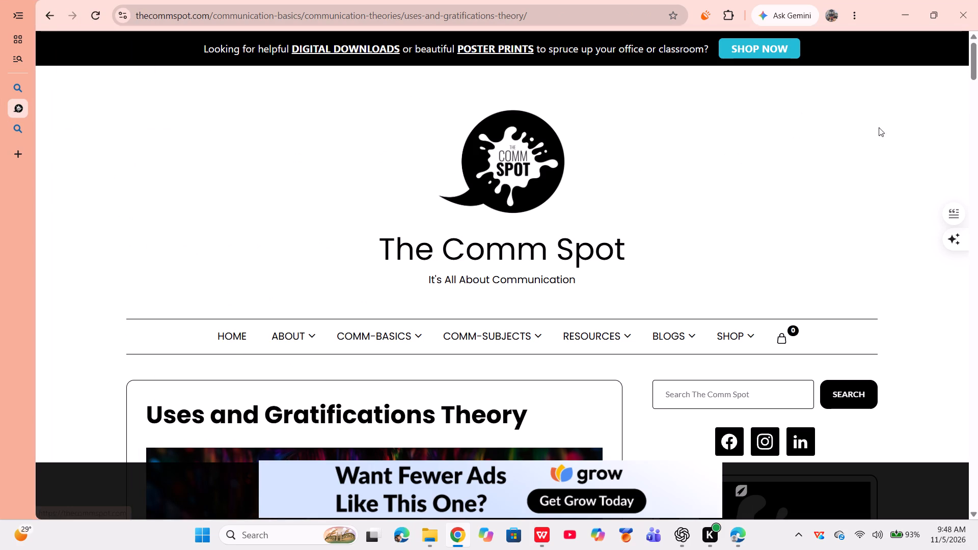
drag(973, 58, 971, 74)
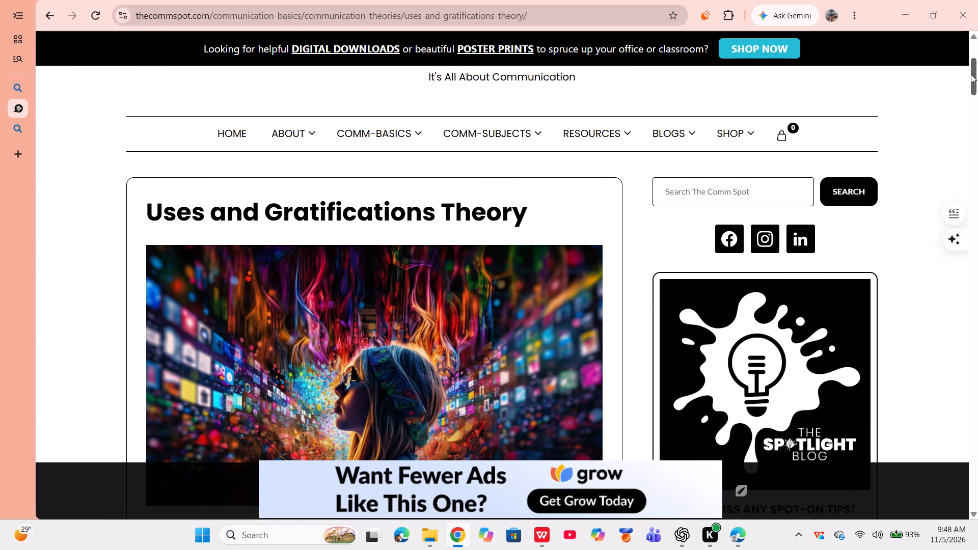
drag(971, 74, 969, 87)
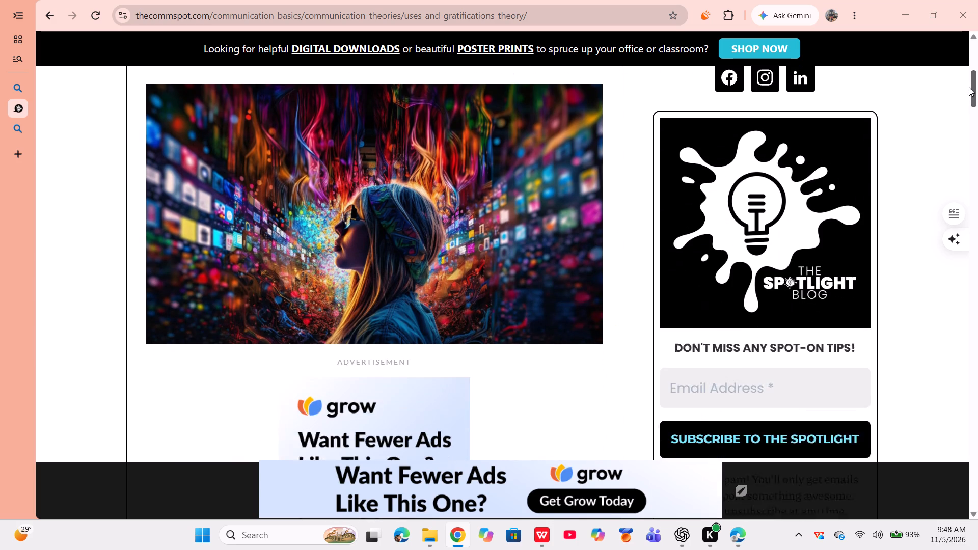
drag(969, 87, 966, 108)
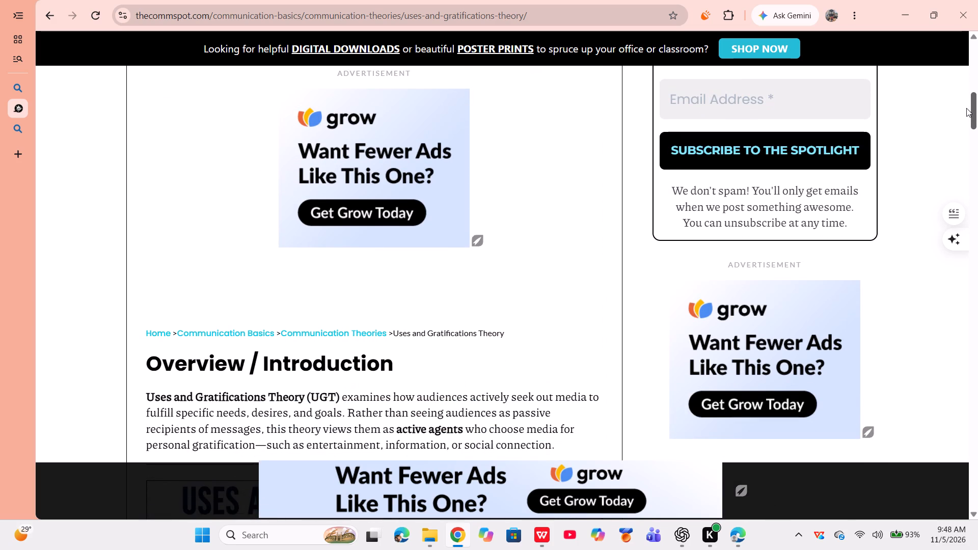
drag(966, 108, 966, 109)
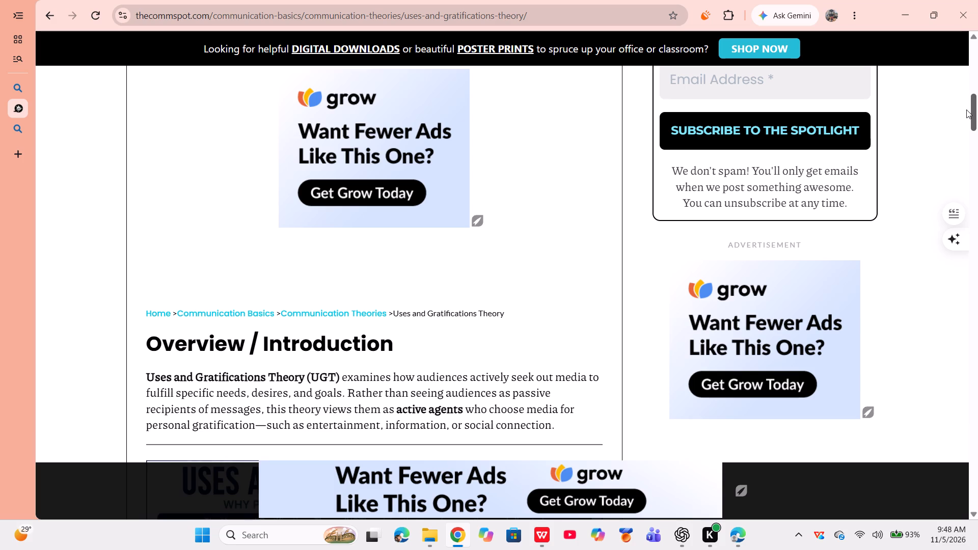
drag(966, 109, 962, 129)
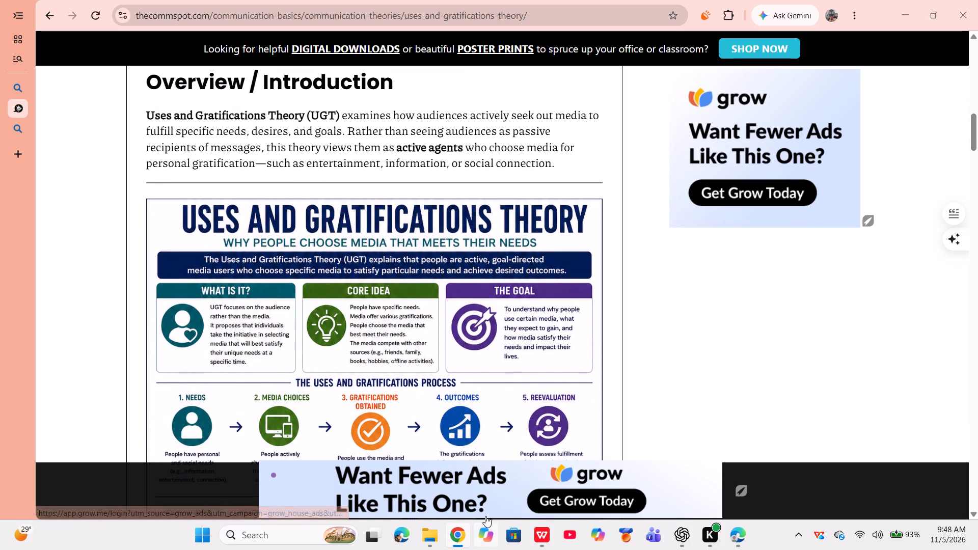
Return to the search results on referencing with no author and reread the AI Overview's in-text citation guidance.
click(47, 94)
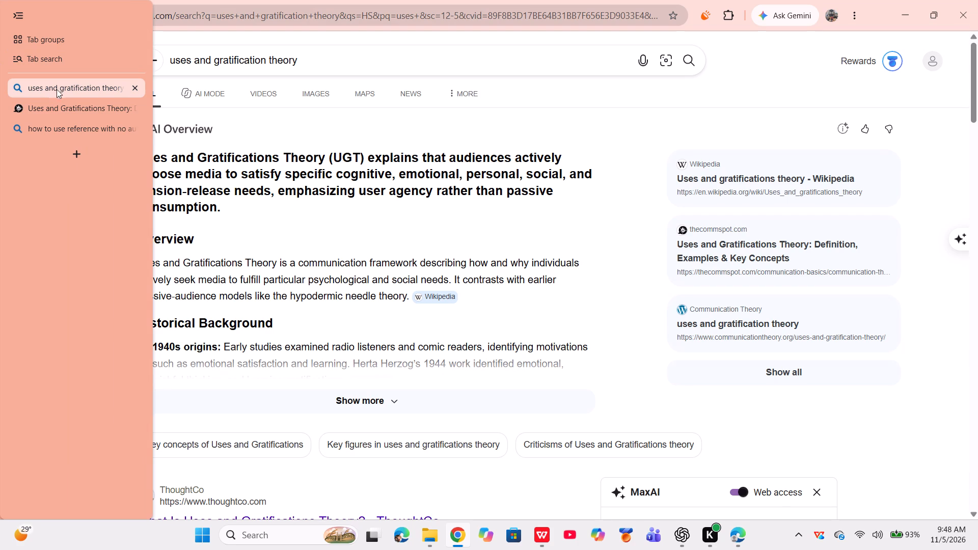
click(78, 131)
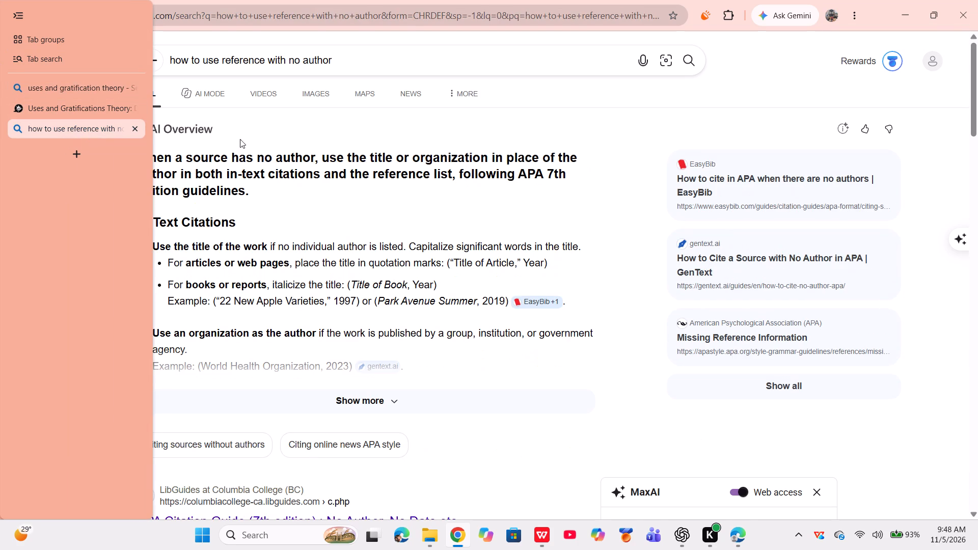
click(527, 121)
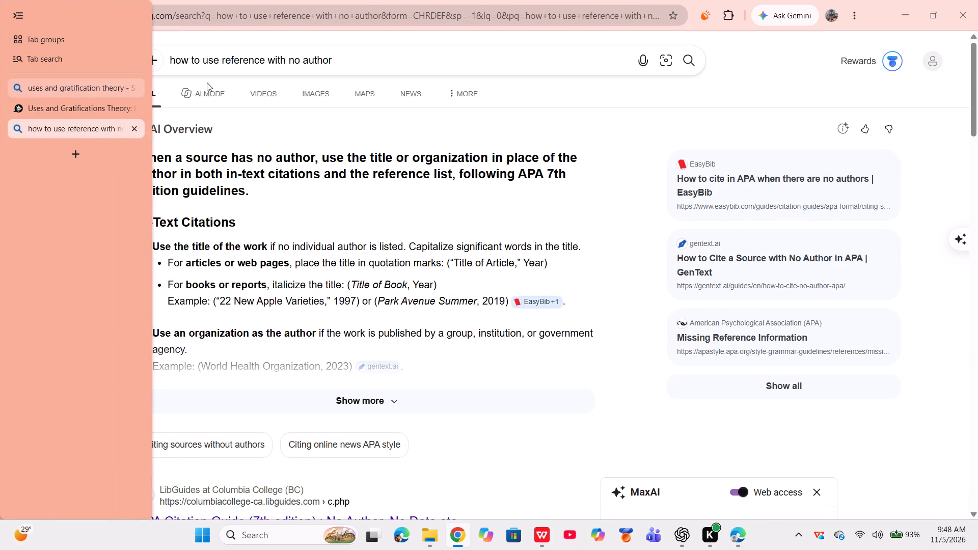
click(553, 94)
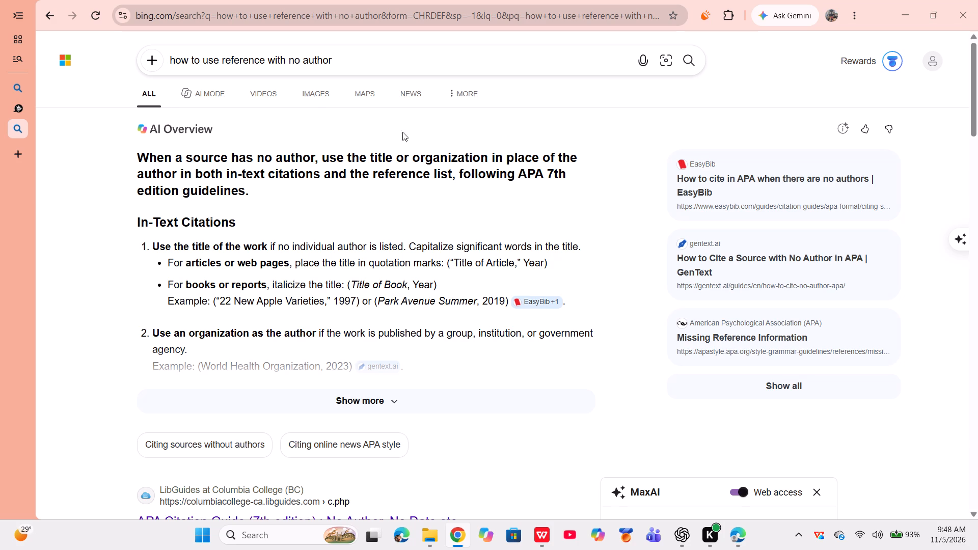
click(86, 74)
Go back and forth between the uses and gratification theory search results and The Comm Spot article's introduction to review both.
click(29, 88)
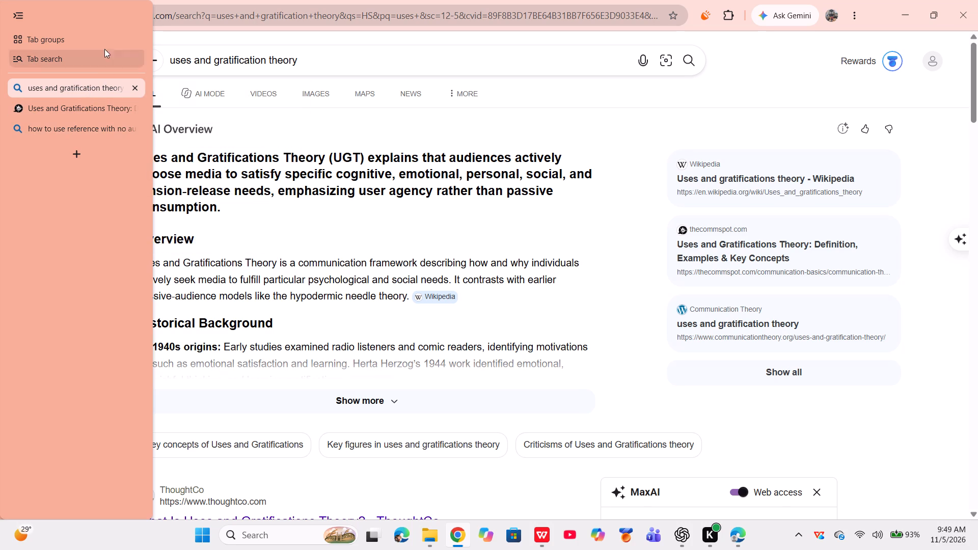
click(81, 221)
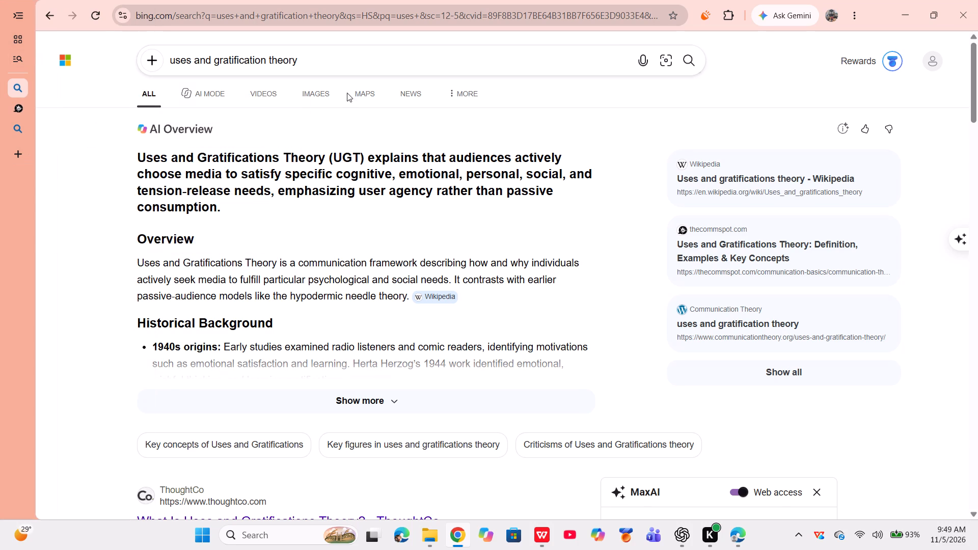
click(404, 127)
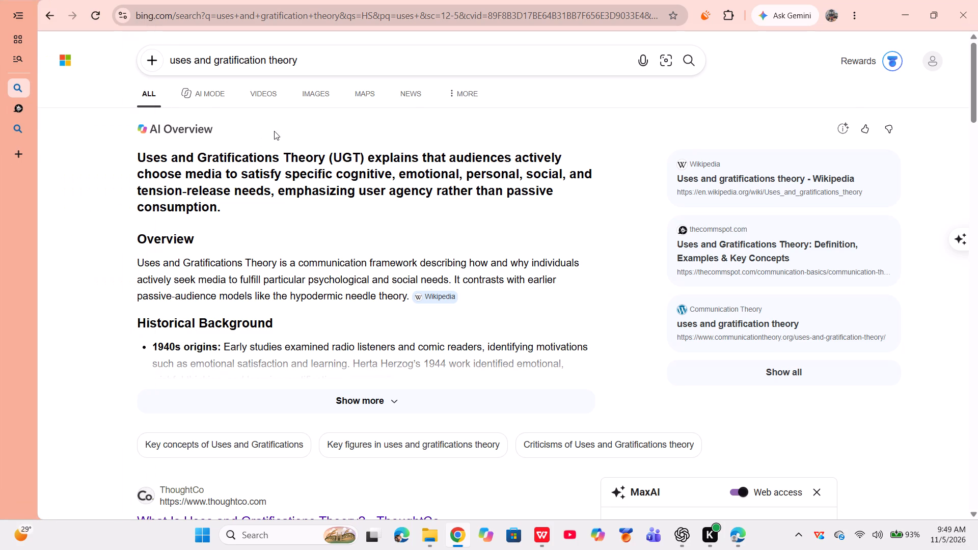
click(328, 123)
click(61, 109)
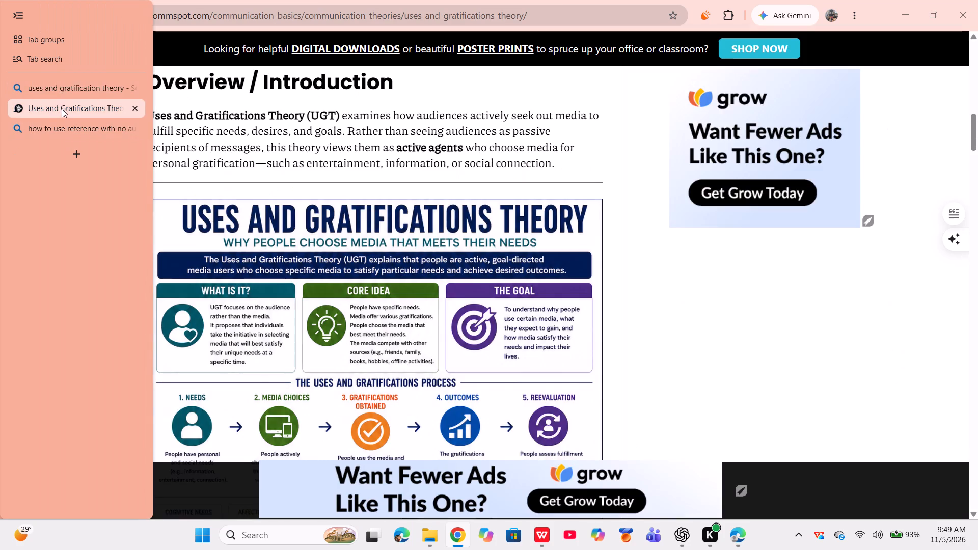
click(55, 92)
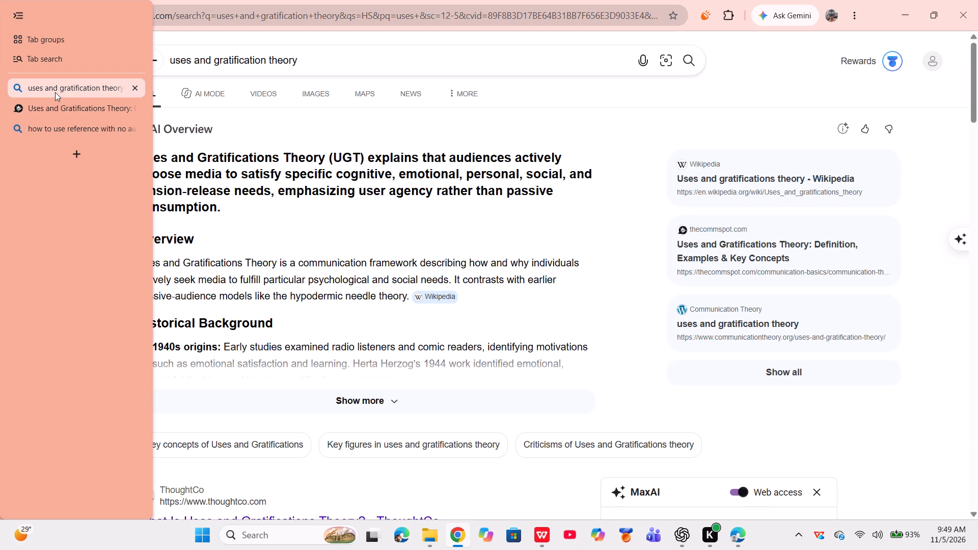
click(115, 106)
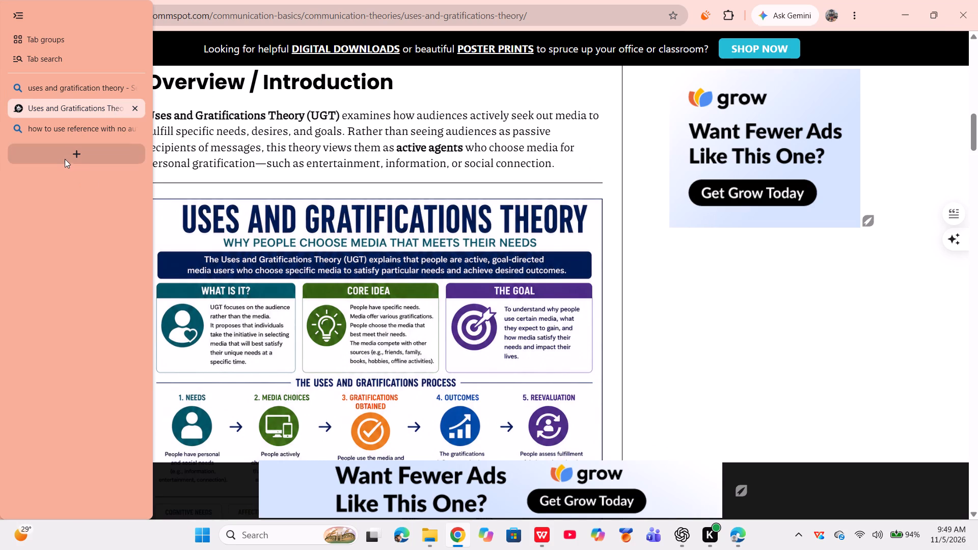
click(86, 188)
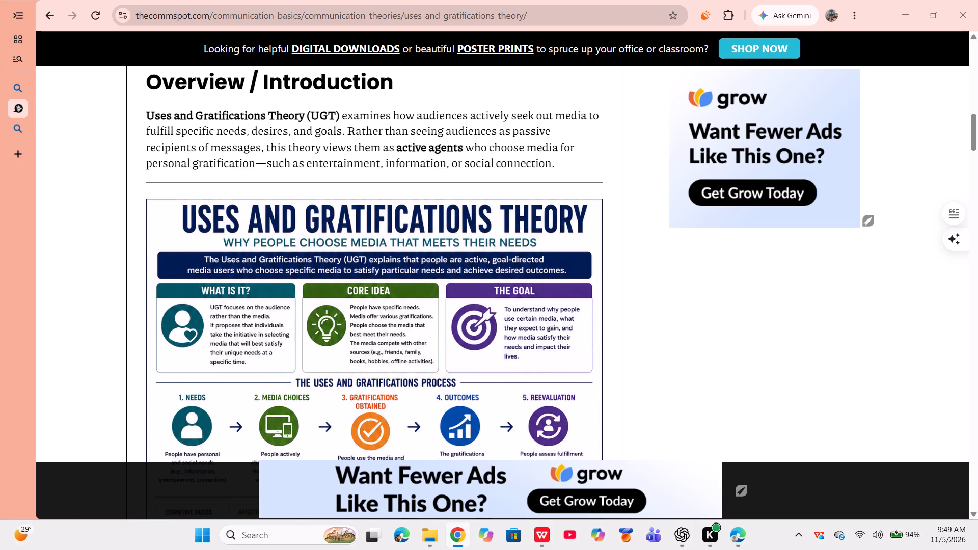
click(95, 113)
From the uses and gratification theory search results, show all of the AI Overview's references and open the EBSCO article.
click(50, 87)
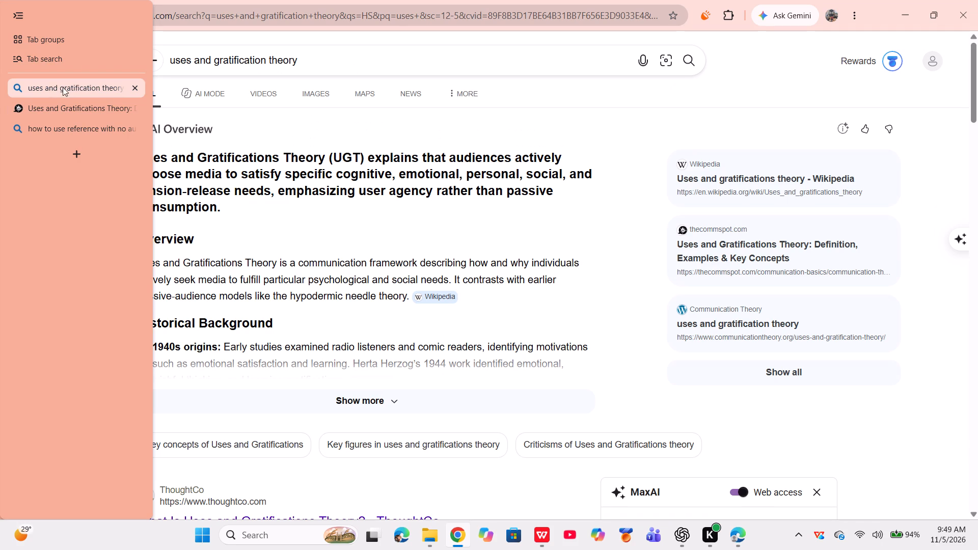
click(336, 130)
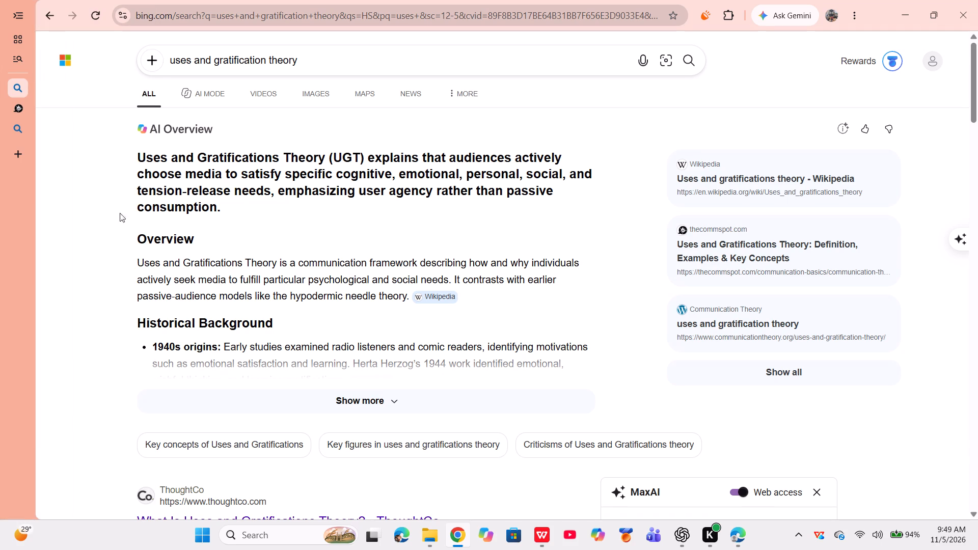
click(342, 68)
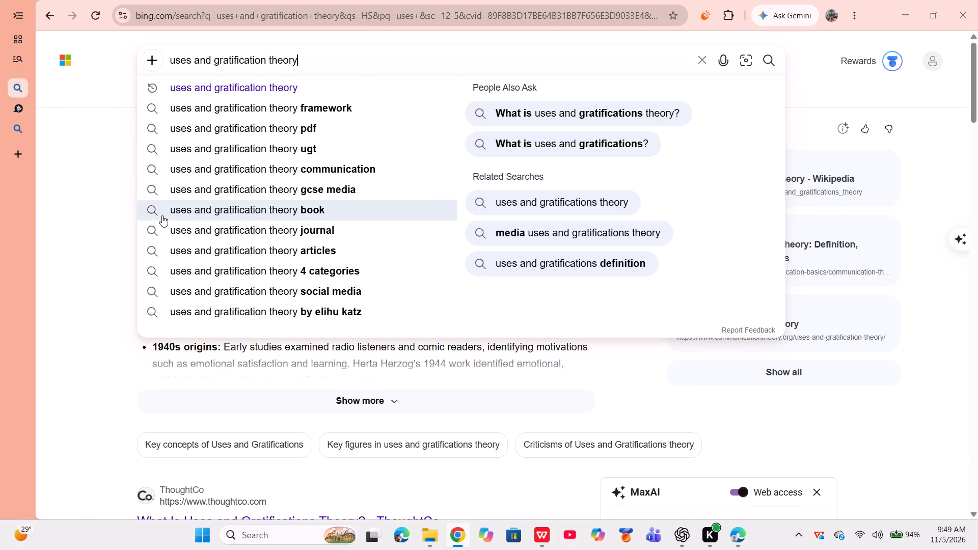
click(101, 207)
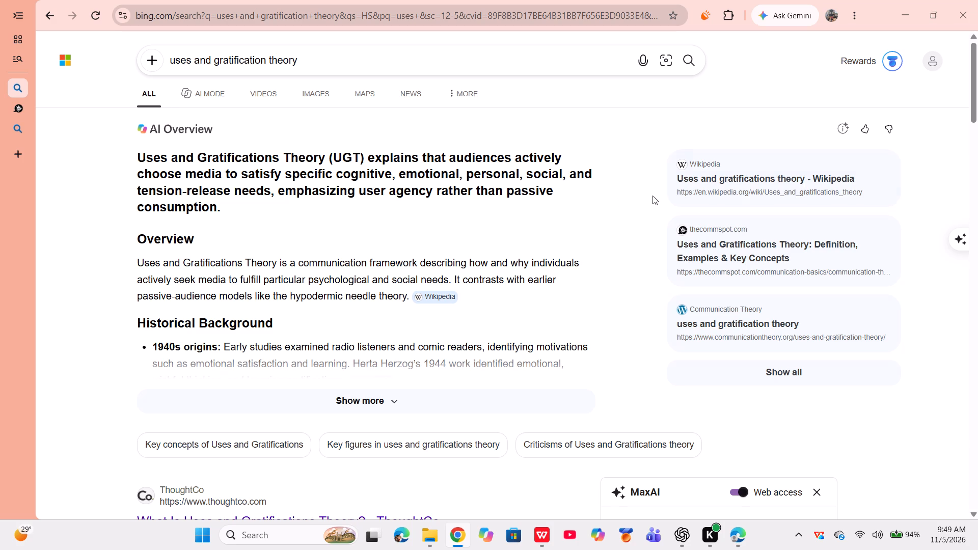
click(784, 367)
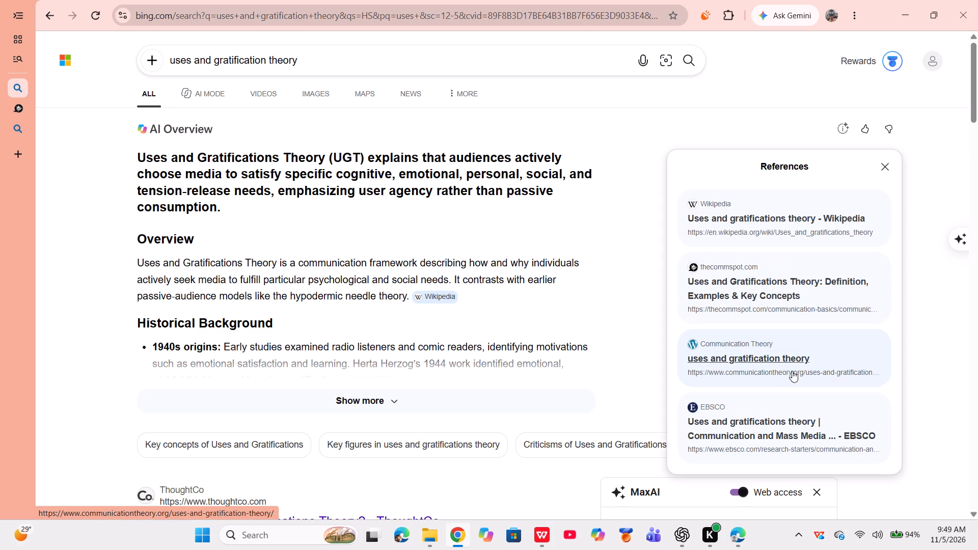
click(765, 429)
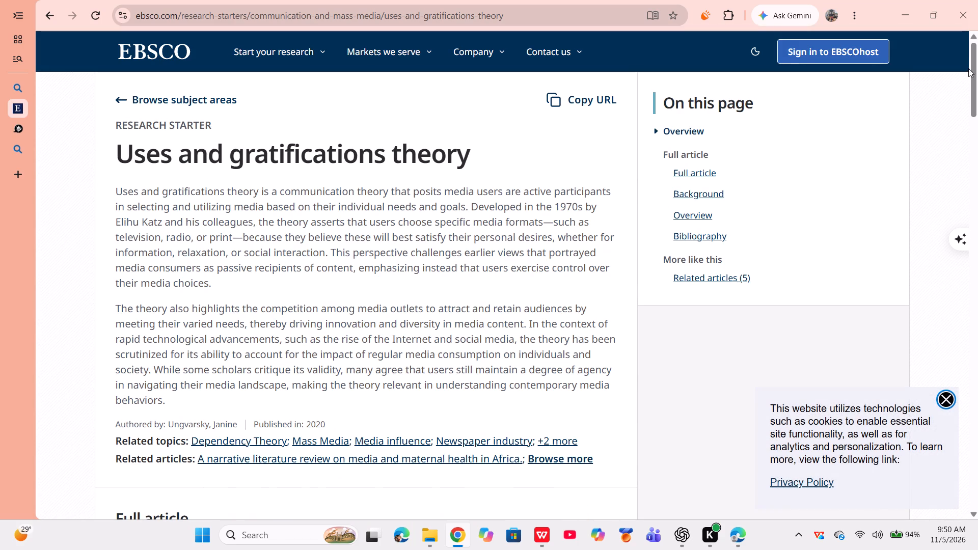
Look through the EBSCO research starter from its summary through Background, Overview and Bibliography to the related articles.
drag(974, 68, 966, 107)
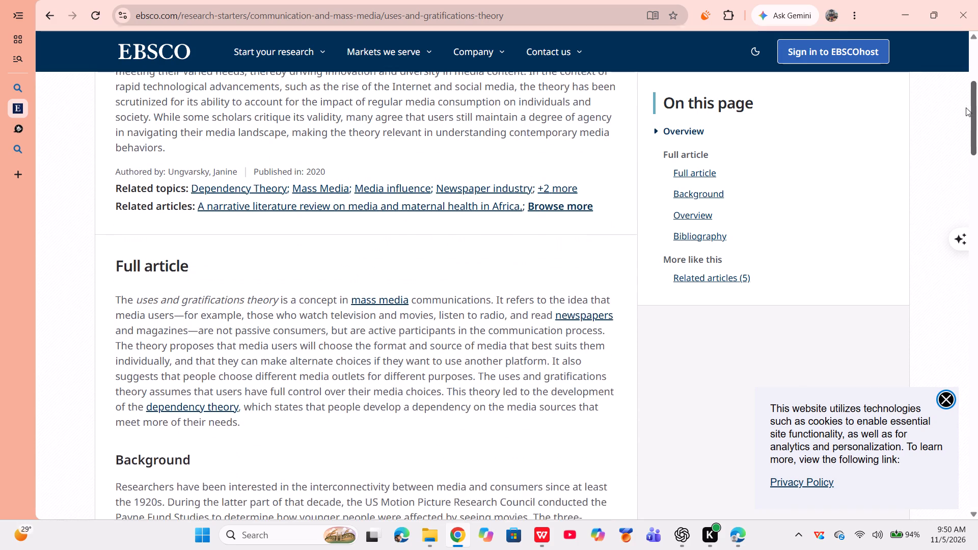
drag(966, 107, 963, 125)
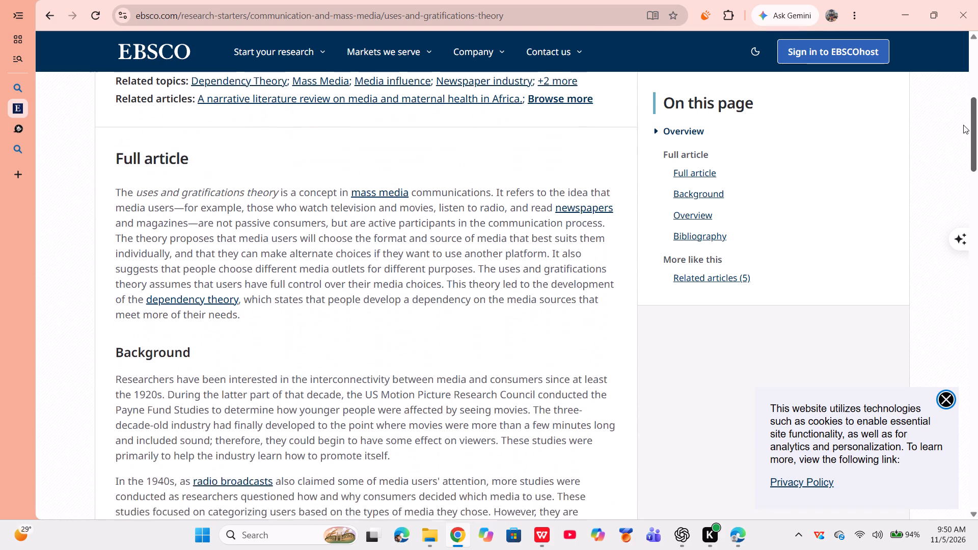
drag(963, 125, 965, 177)
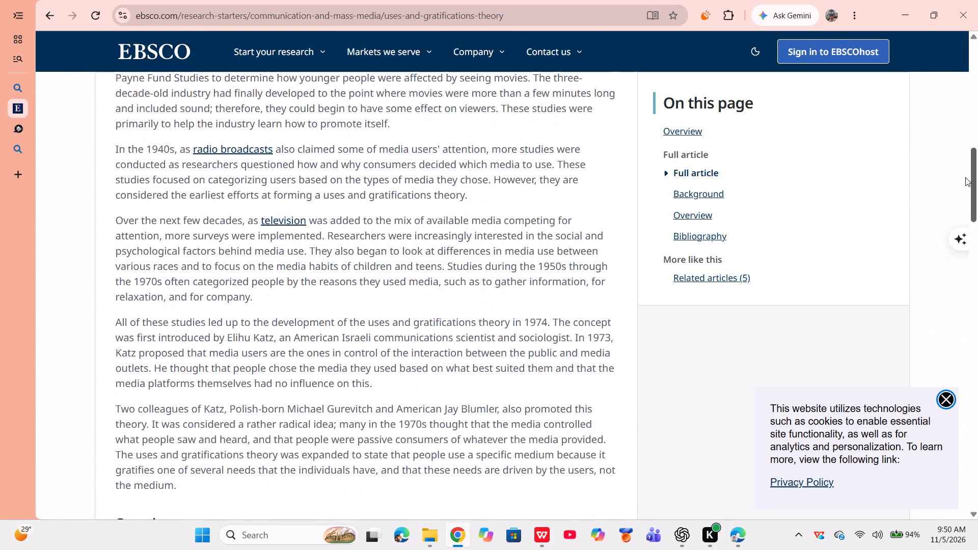
drag(965, 177, 967, 221)
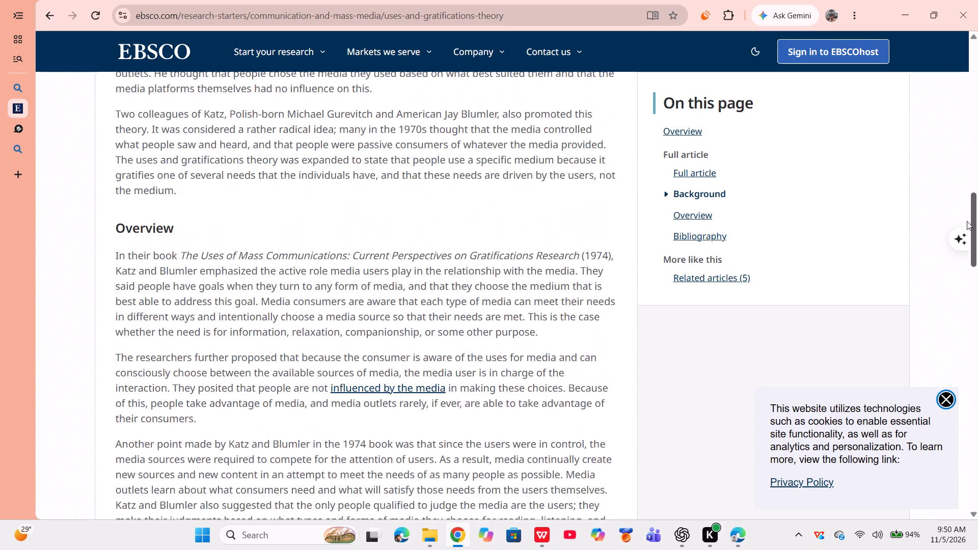
drag(967, 221, 967, 227)
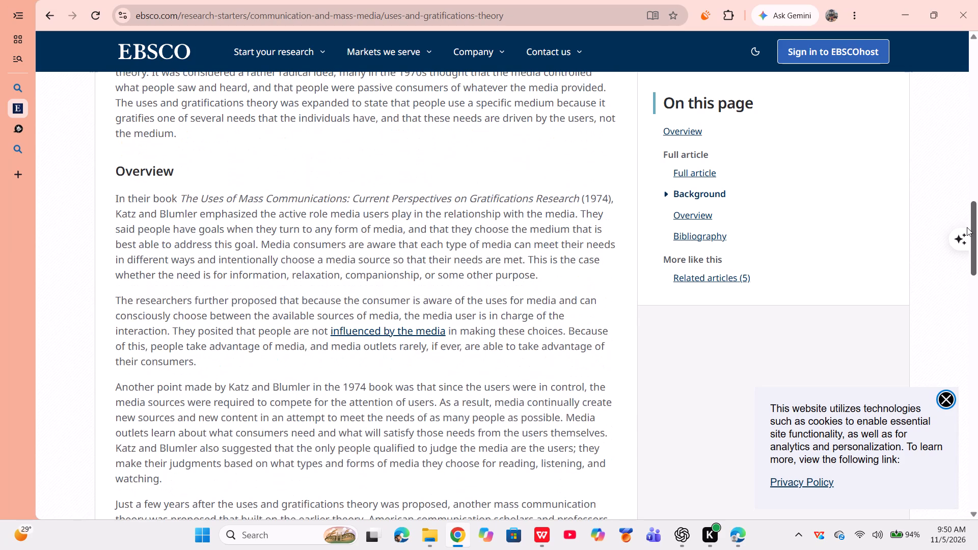
drag(967, 227, 967, 294)
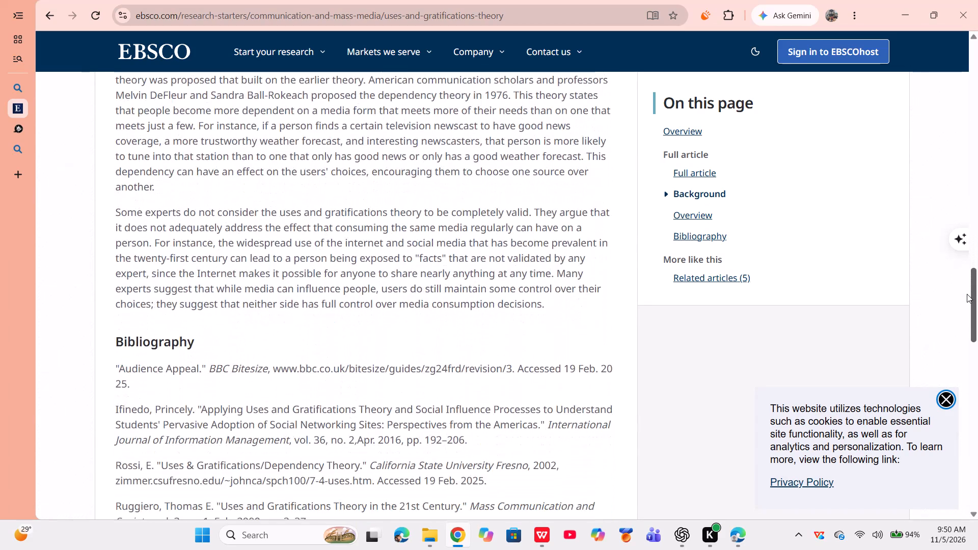
drag(967, 294, 967, 338)
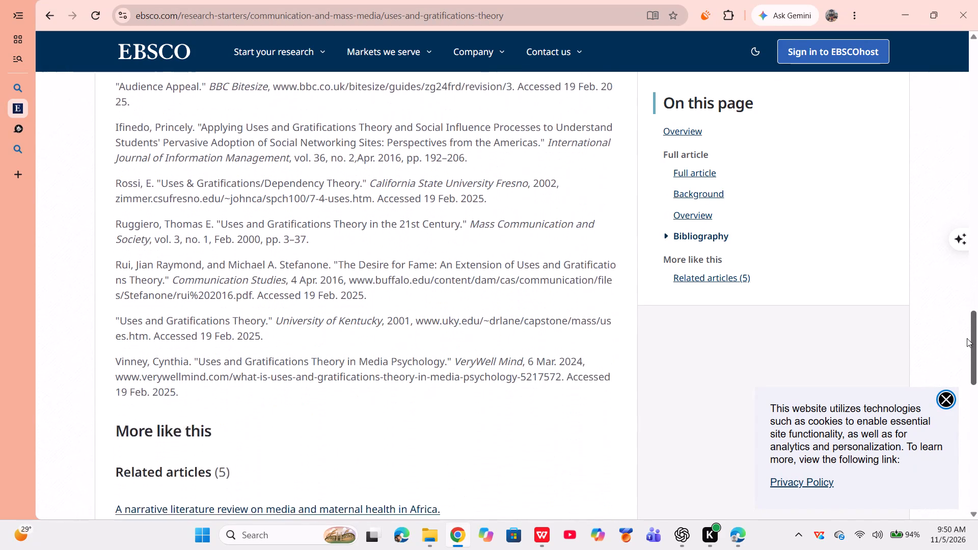
drag(967, 338, 967, 346)
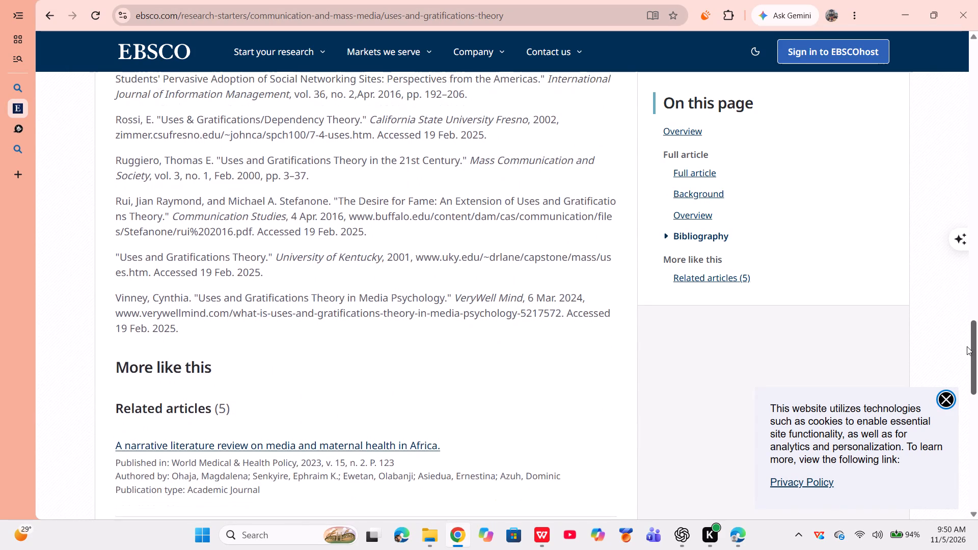
drag(967, 346, 967, 356)
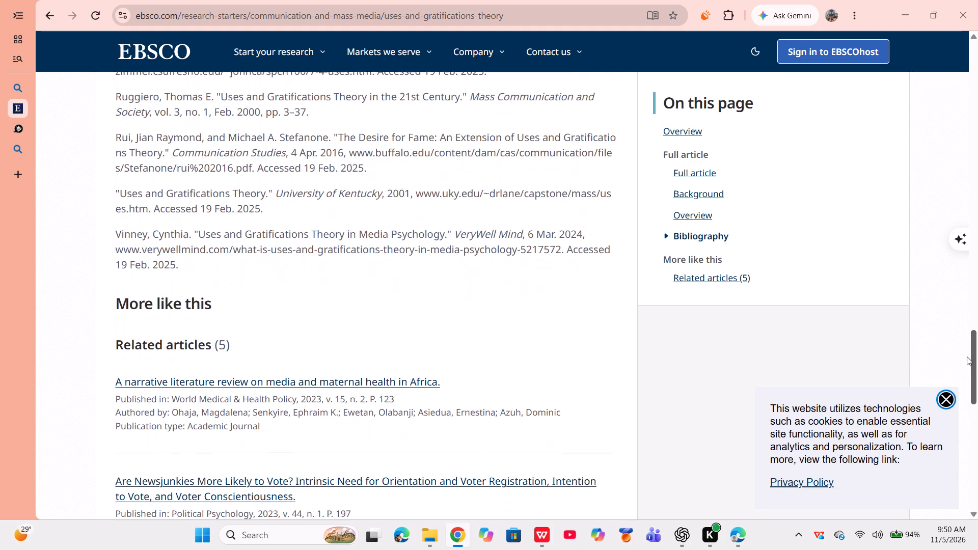
Return to the start of the EBSCO article and examine its title, summary, author and publication year.
drag(967, 356, 977, 195)
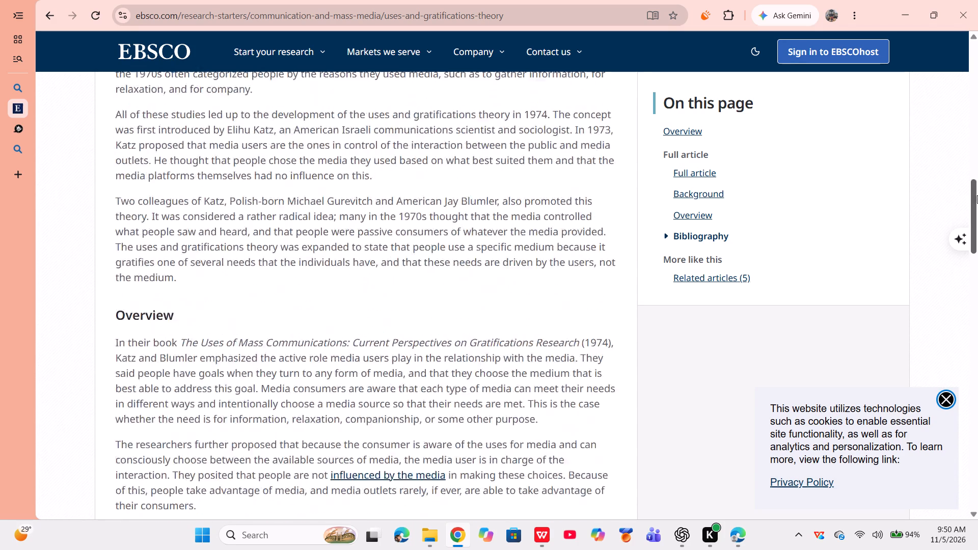
drag(977, 195, 959, 53)
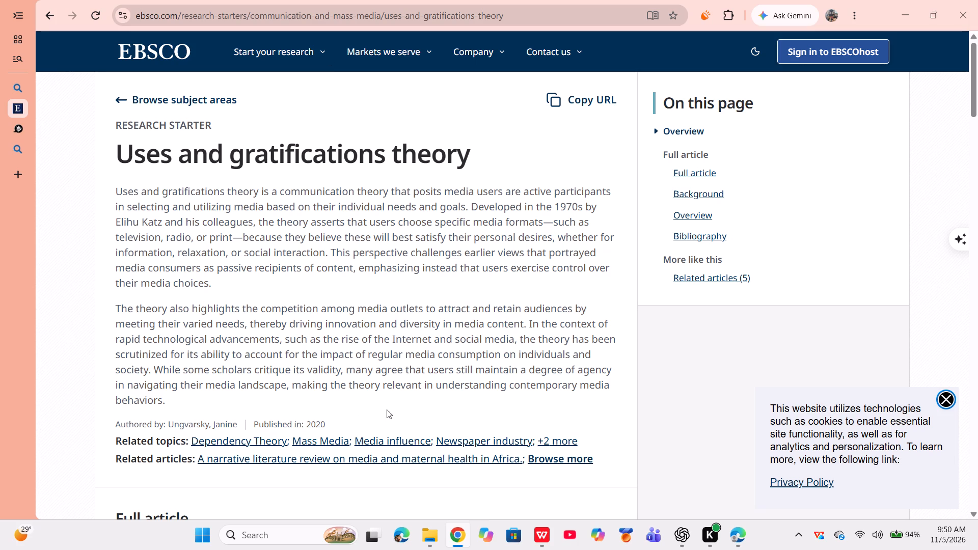
click(407, 409)
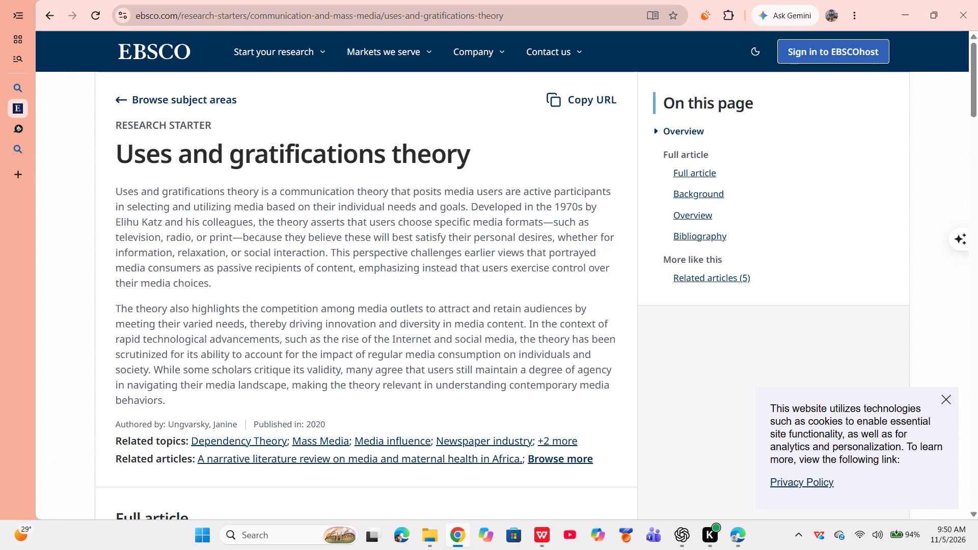
click(279, 225)
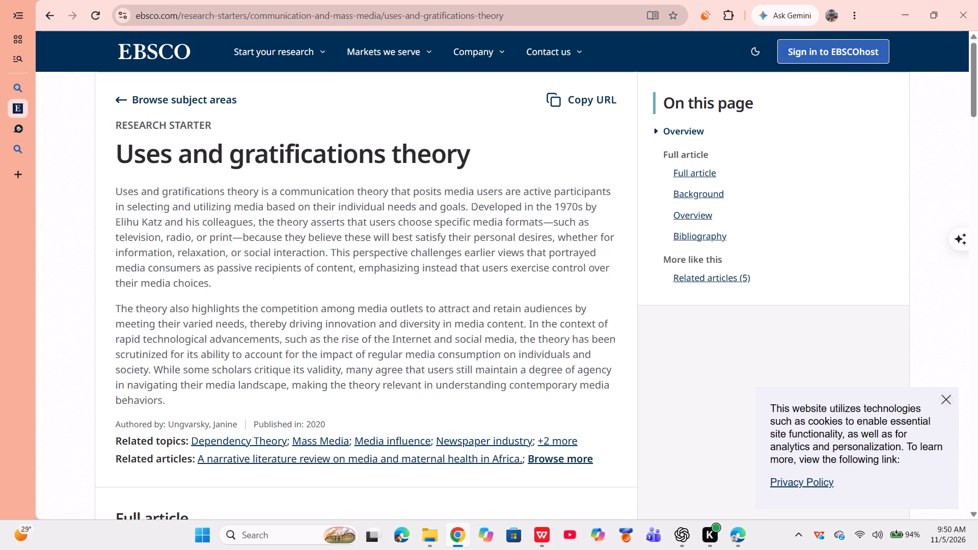
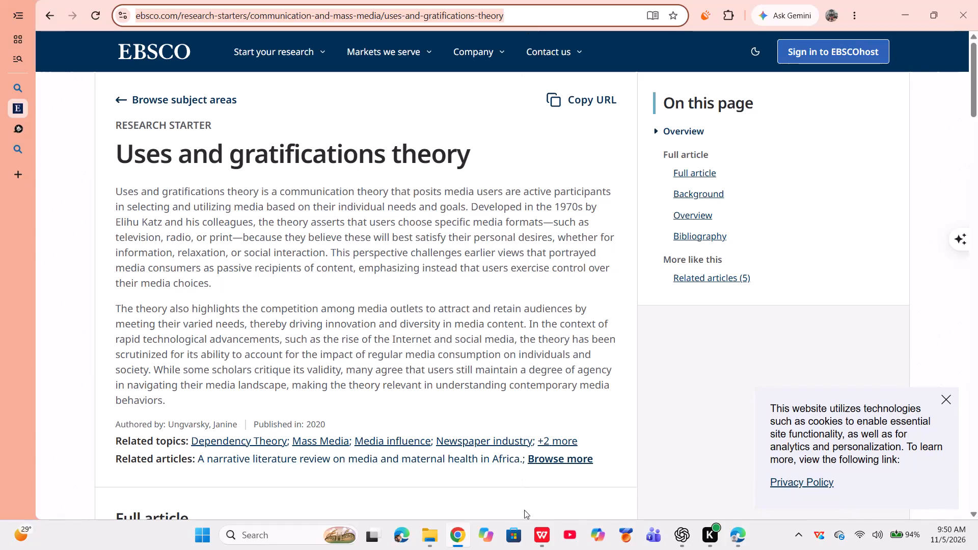
Switch to WPS Office and add the copied EBSCO article URL as item 2 in Reference, New.docx, starting a line below it, and save.
click(546, 541)
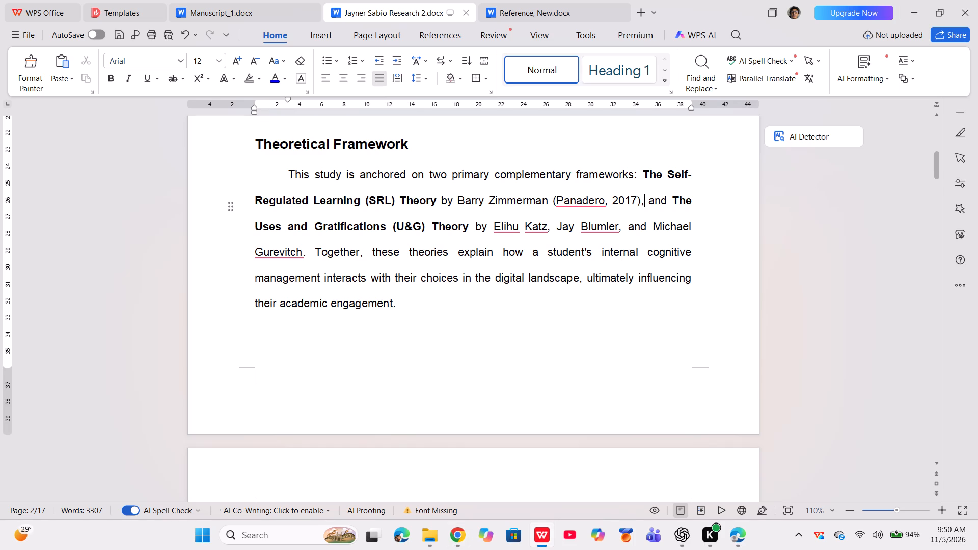
click(532, 10)
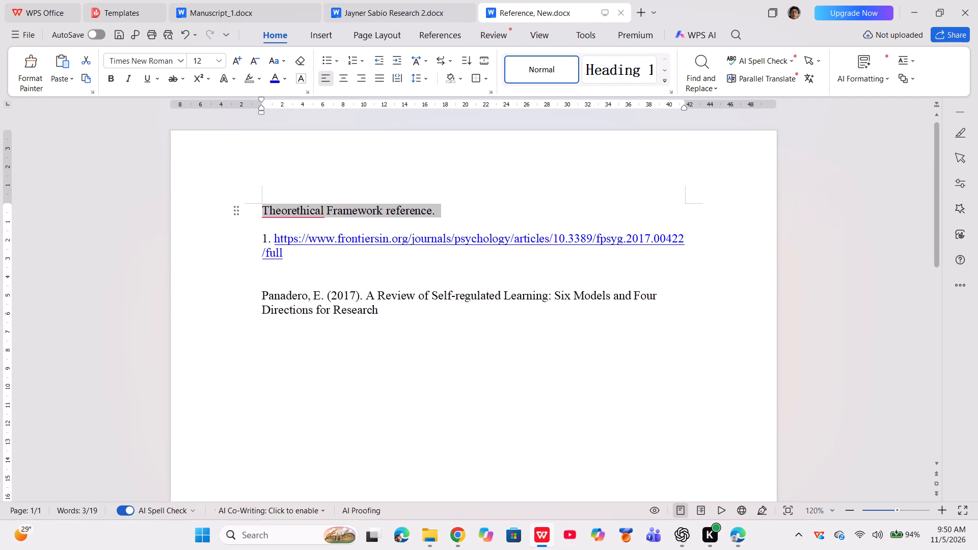
click(430, 331)
key(Return)
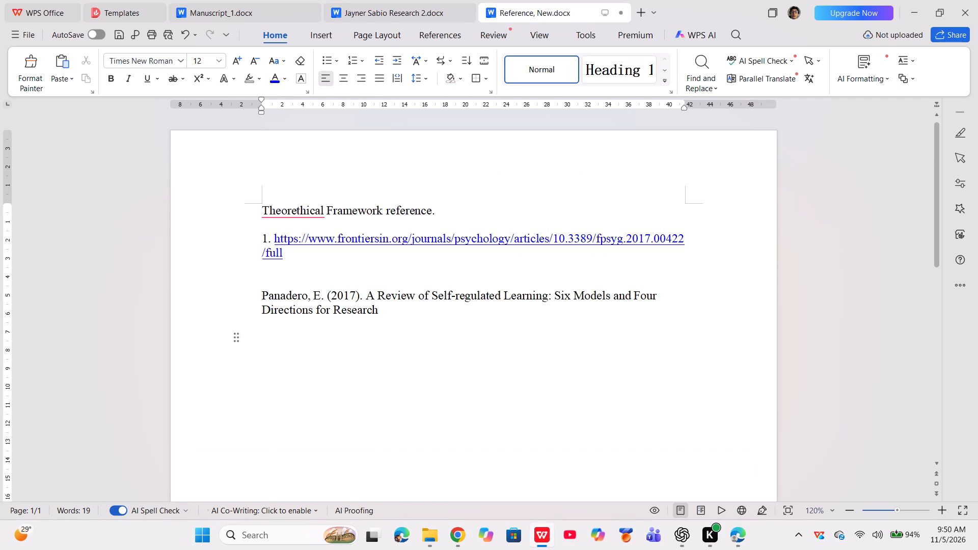
key(2)
text(.)
key(space)
key(ctrl+v)
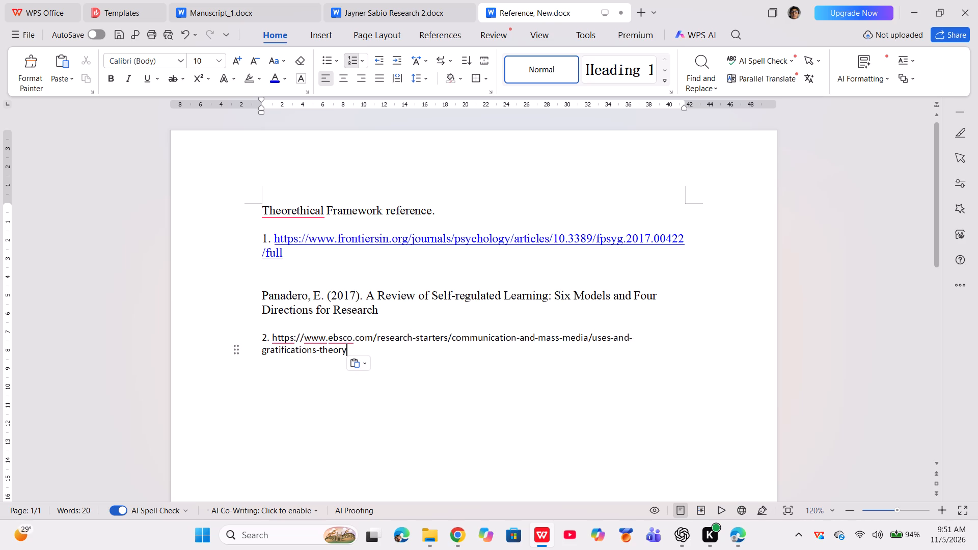
key(Return)
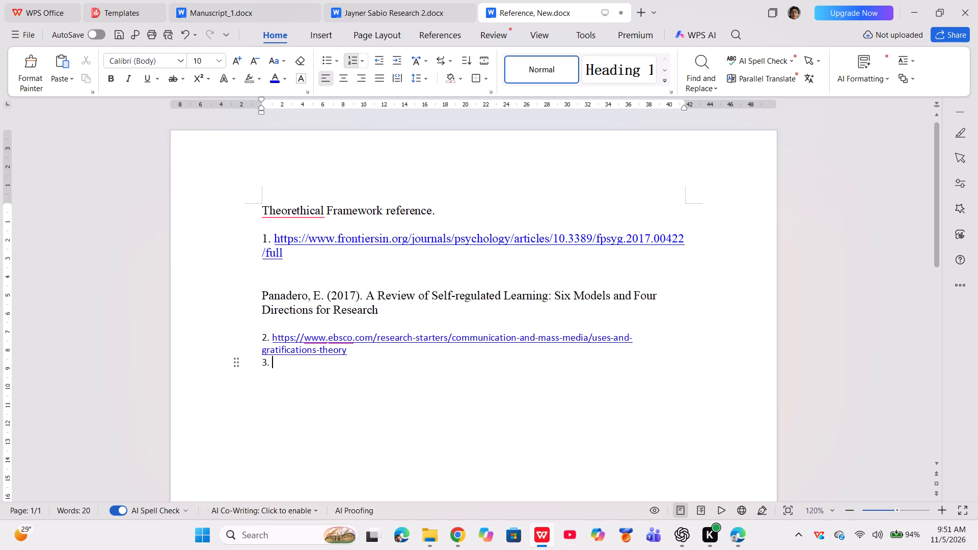
key(BackSpace)
key(Return)
key(ctrl+s)
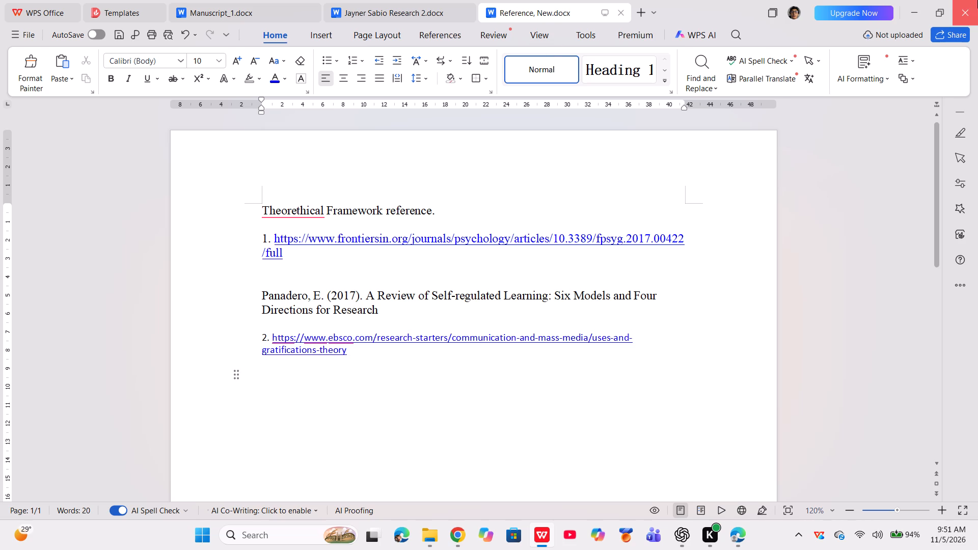
Arrange the EBSCO article and the Reference, New.docx window side by side.
click(937, 15)
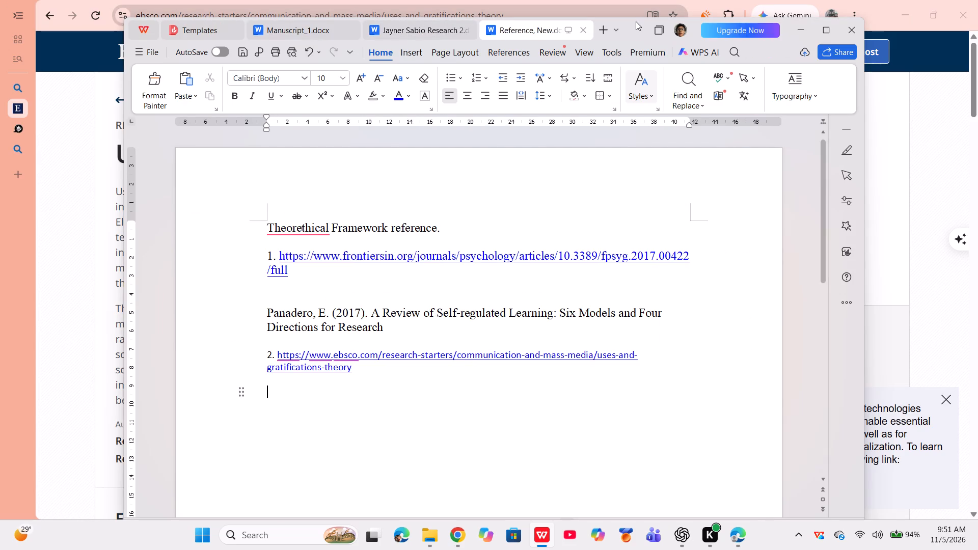
drag(635, 30, 928, 63)
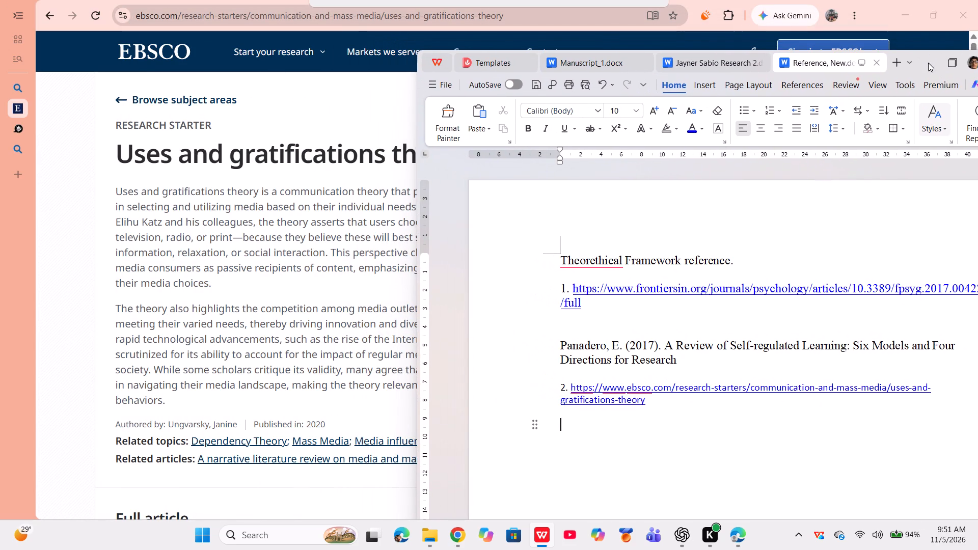
drag(928, 63, 929, 63)
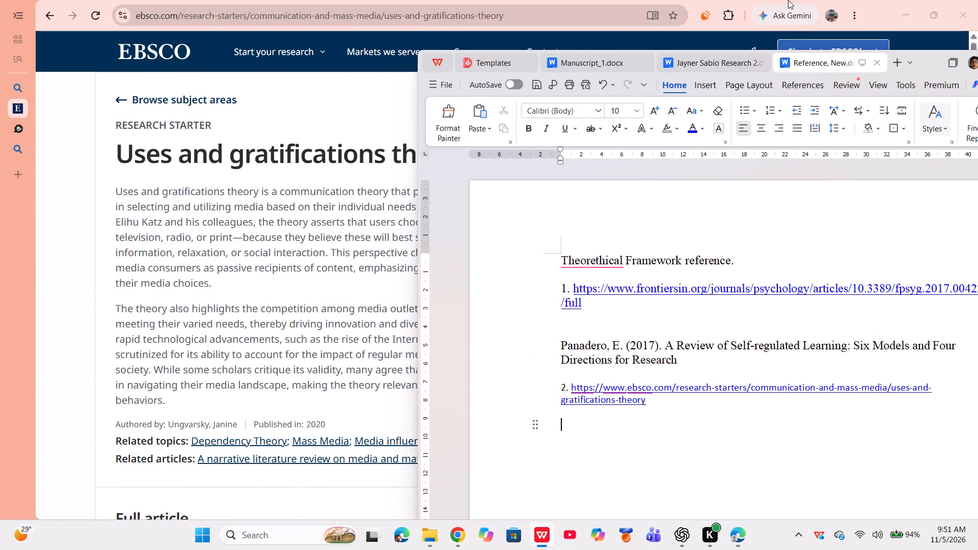
drag(873, 7, 0, 114)
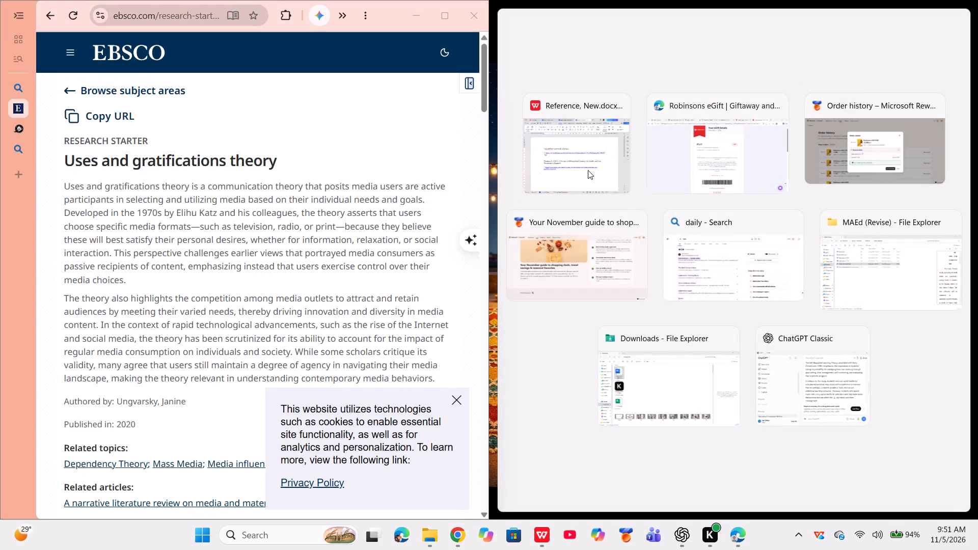
click(588, 170)
Below the EBSCO link, begin the APA citation with the author and year: "Ungvarsky, J. (2020).".
click(707, 389)
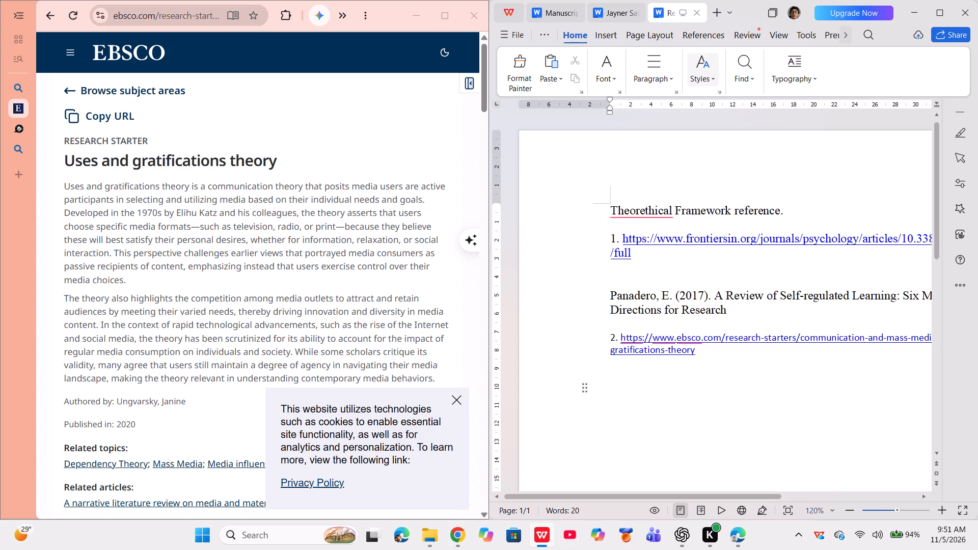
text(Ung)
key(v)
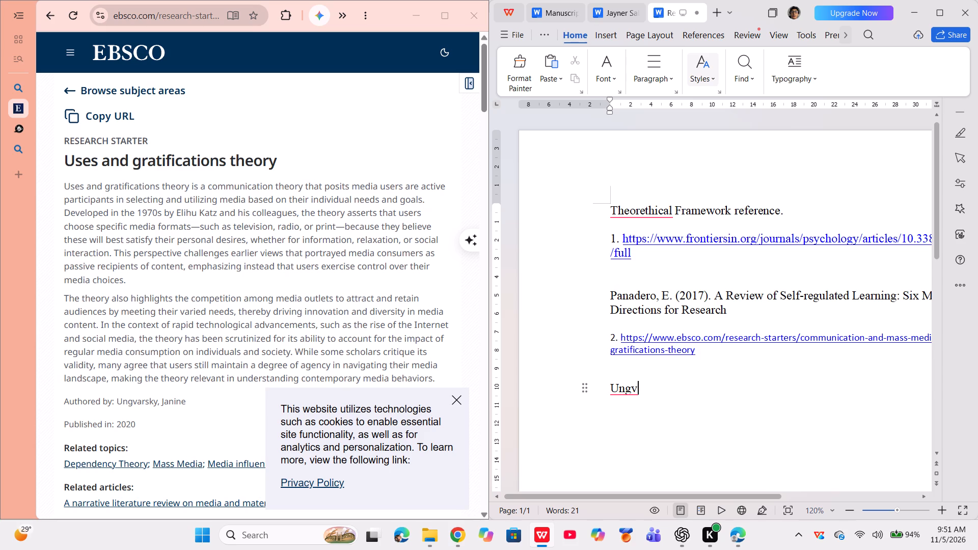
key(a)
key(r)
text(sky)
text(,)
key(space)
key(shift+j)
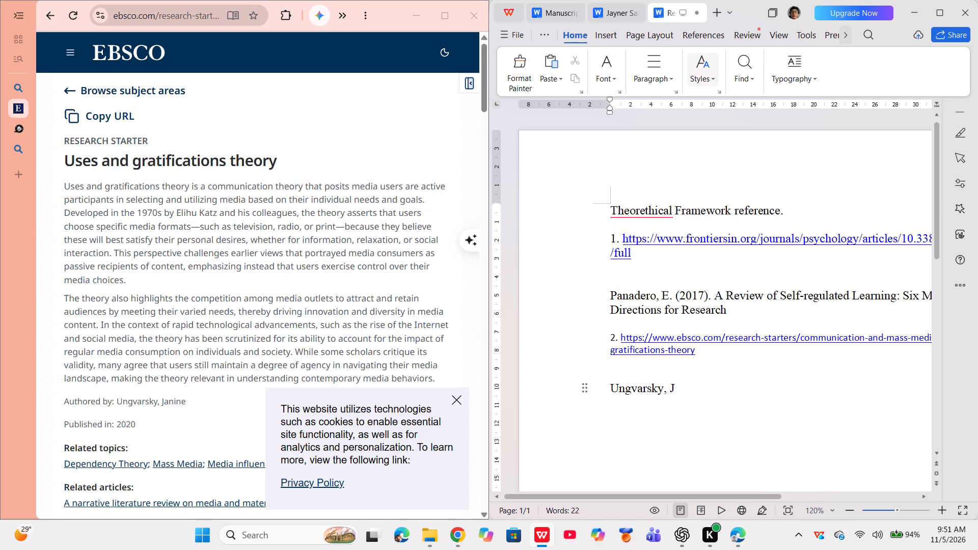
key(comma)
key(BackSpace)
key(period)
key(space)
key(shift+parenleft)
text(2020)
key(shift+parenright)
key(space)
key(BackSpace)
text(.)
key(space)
Add the article title "Uses and gratifications theory" after the year in the citation.
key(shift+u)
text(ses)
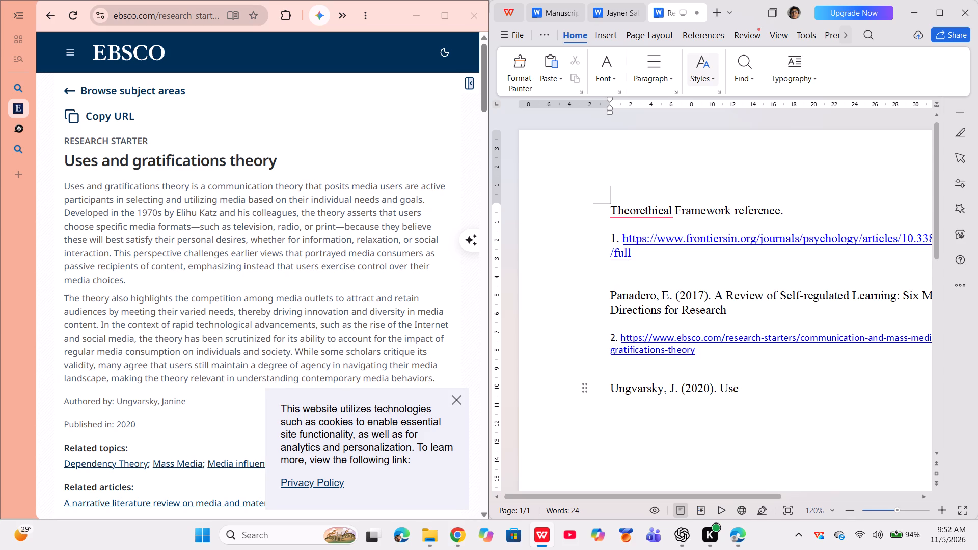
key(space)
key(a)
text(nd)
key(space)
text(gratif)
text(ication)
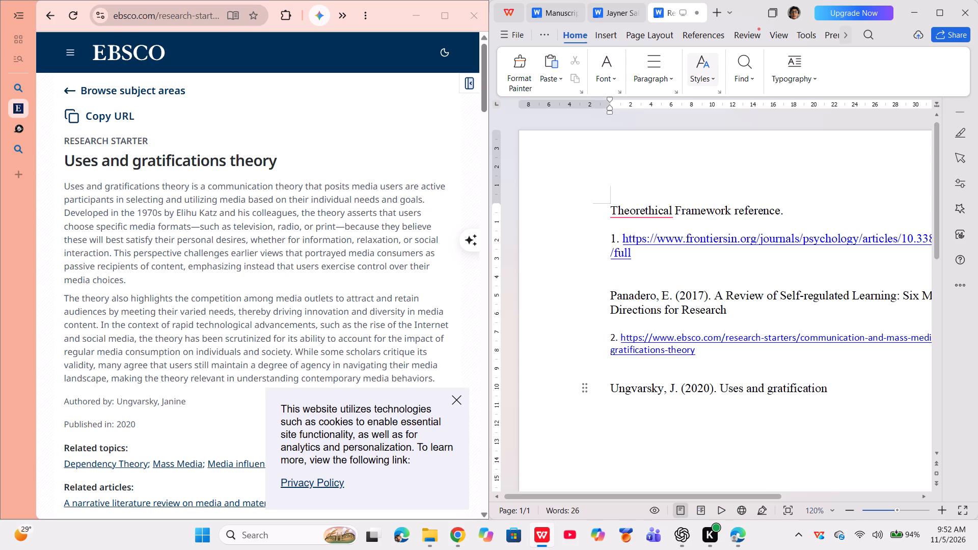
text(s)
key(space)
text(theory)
Look through the EBSCO article's Full article and Background sections, and return to the end of the citation in the reference document.
click(387, 221)
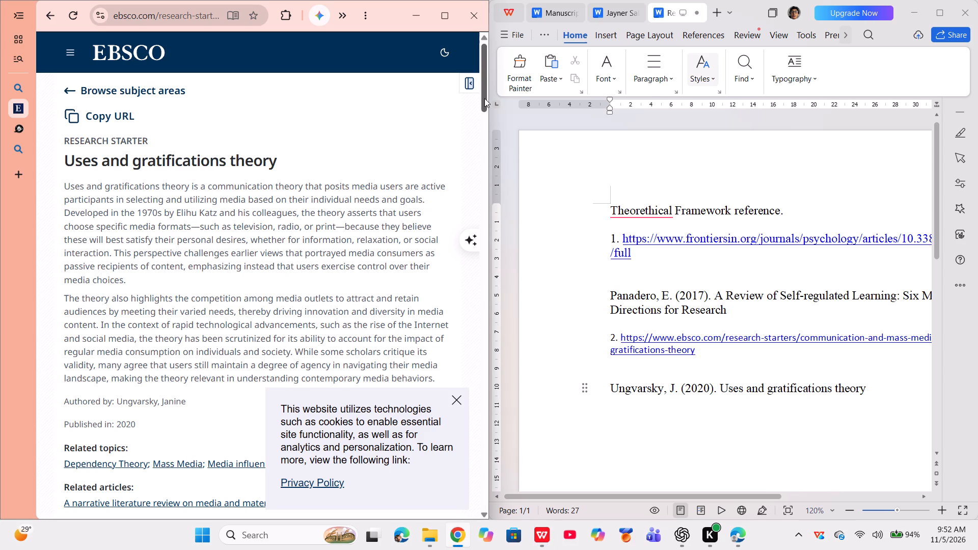
drag(484, 98, 488, 123)
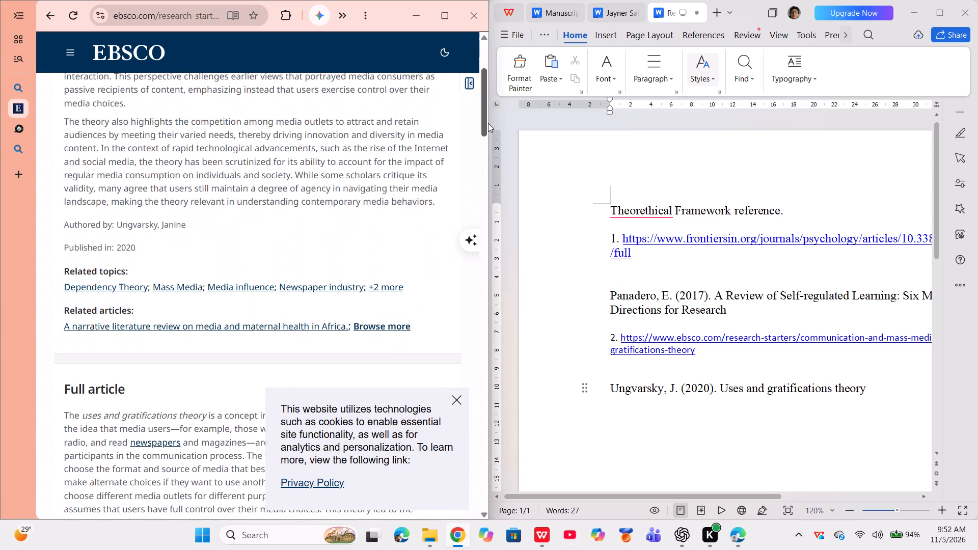
drag(488, 123, 491, 161)
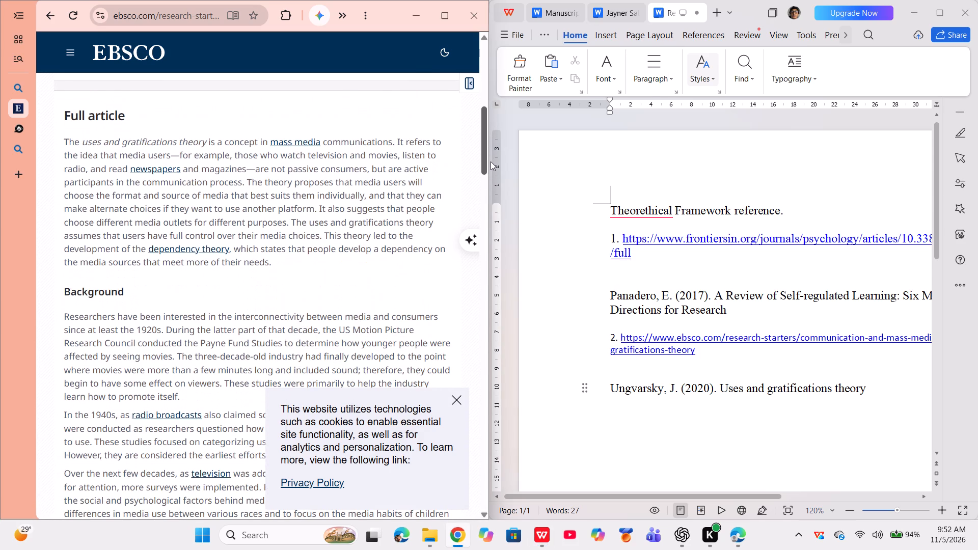
drag(491, 161, 495, 190)
click(398, 182)
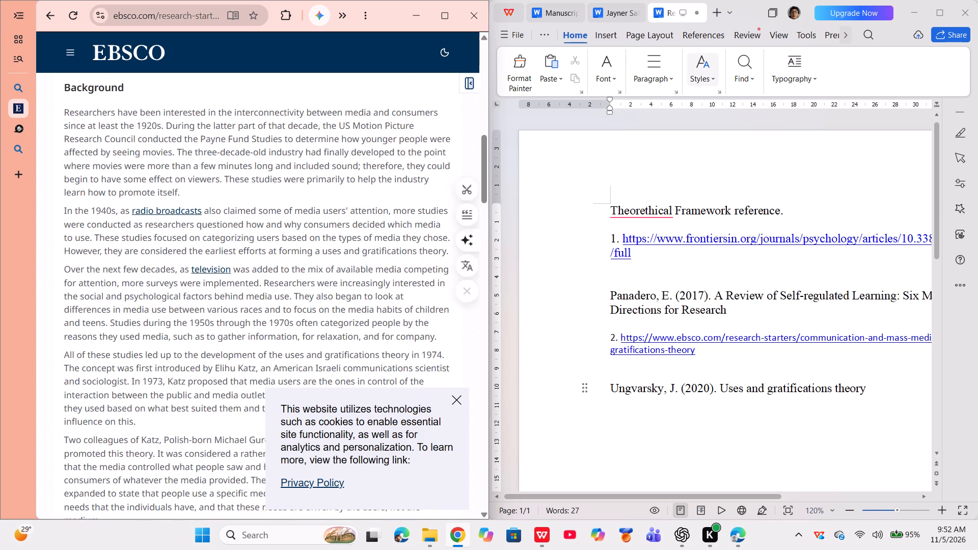
click(878, 394)
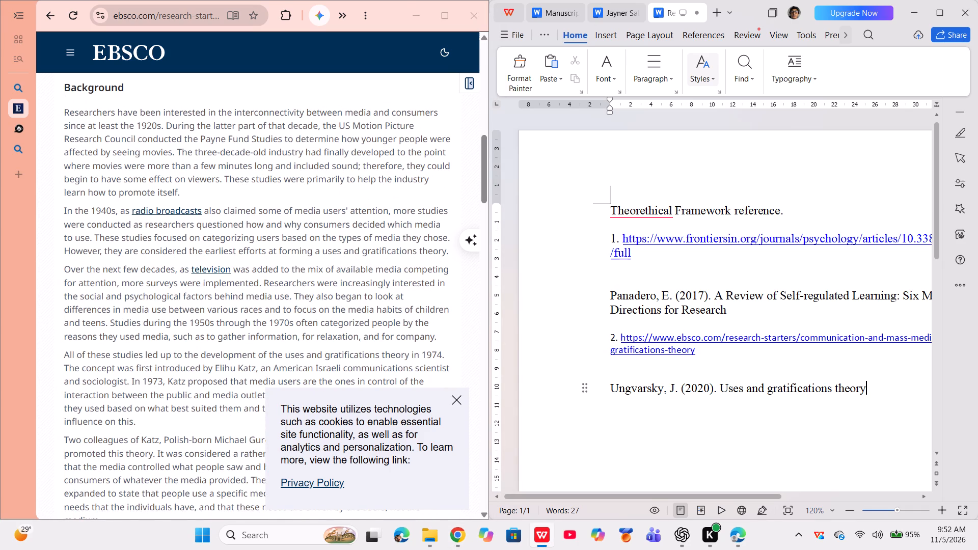
Close the Ungvarsky citation with a period and a new line, and save the reference document.
key(period)
key(Return)
key(ctrl+s)
click(935, 9)
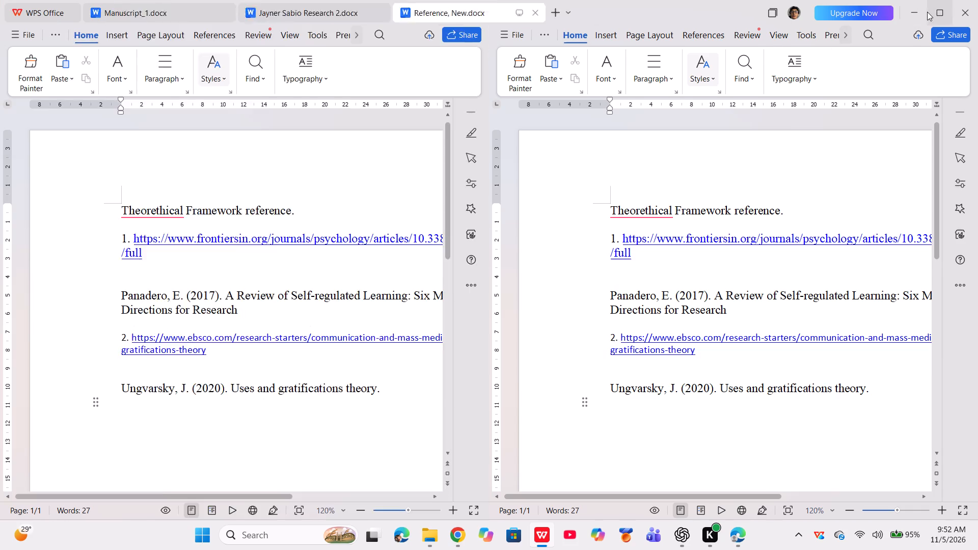
Switch to the research document and examine the in-text citation in its Theoretical Framework paragraph.
click(376, 7)
click(453, 292)
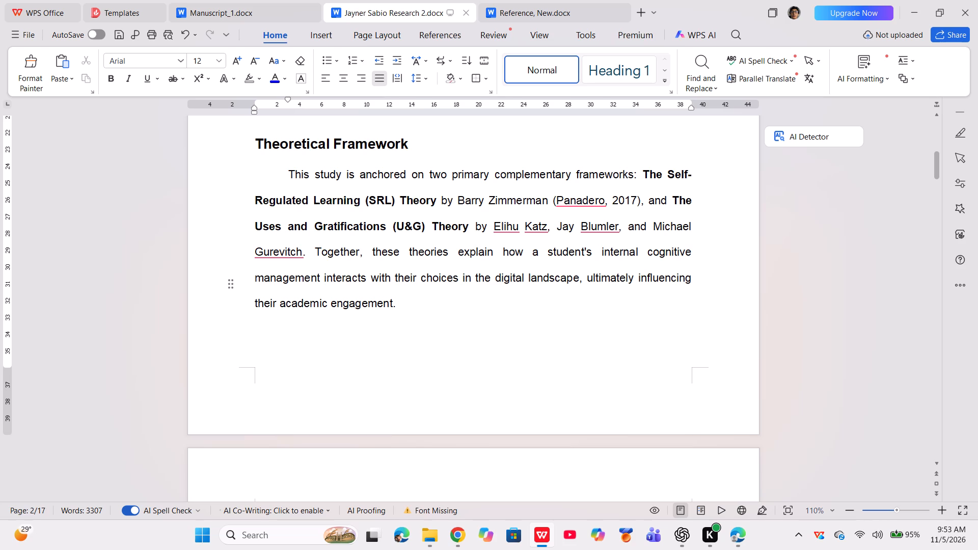
click(309, 253)
click(620, 206)
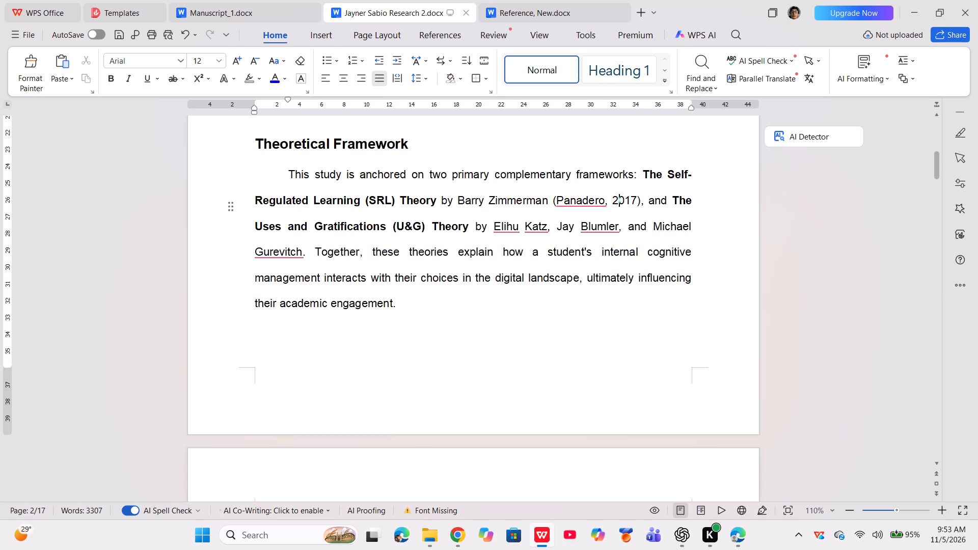
click(613, 203)
In a new Chrome tab, search the web for "how to use reference in theory with another author".
click(457, 535)
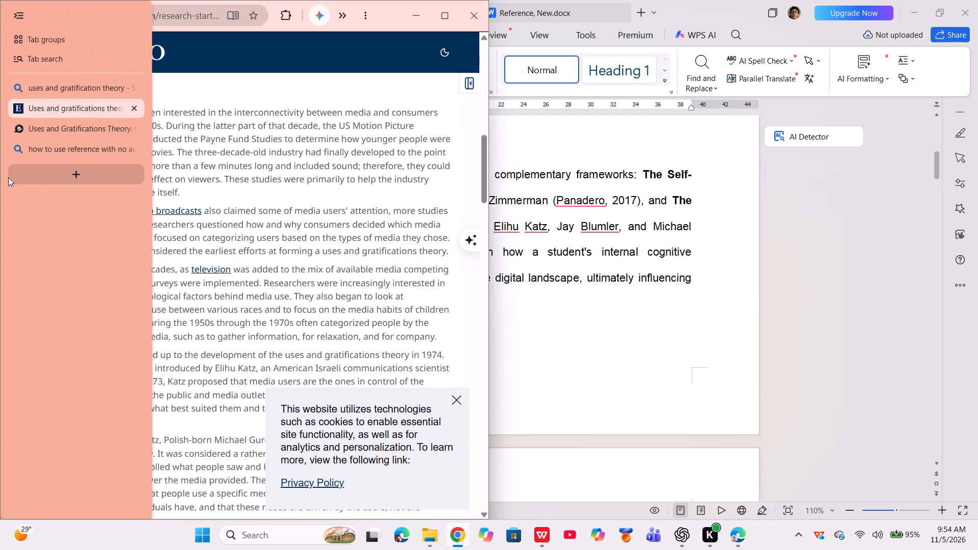
click(76, 166)
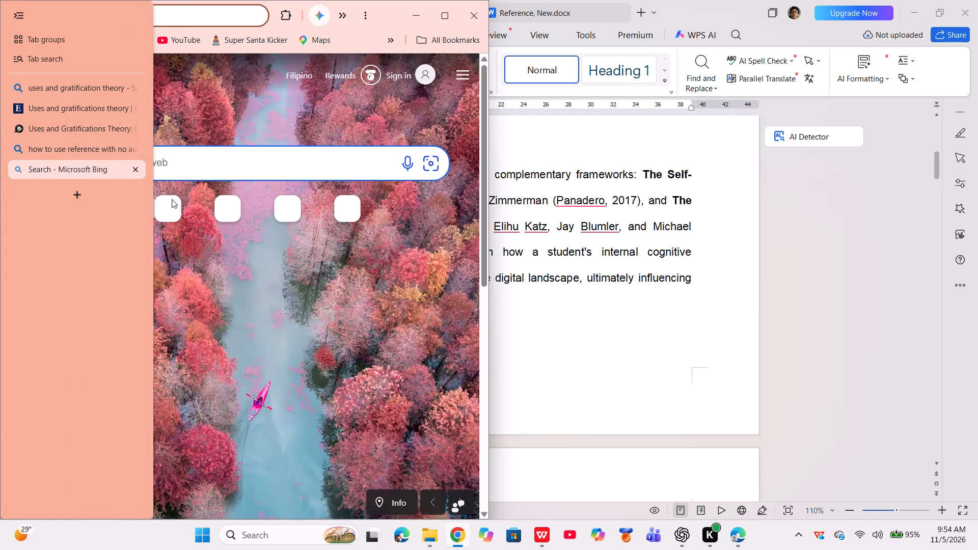
click(211, 166)
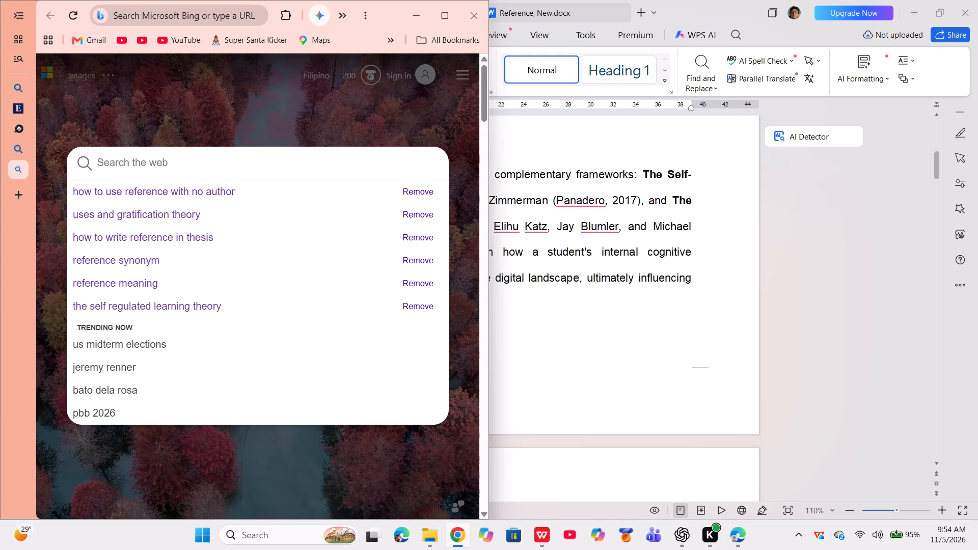
text(how to)
key(space)
text(use refer)
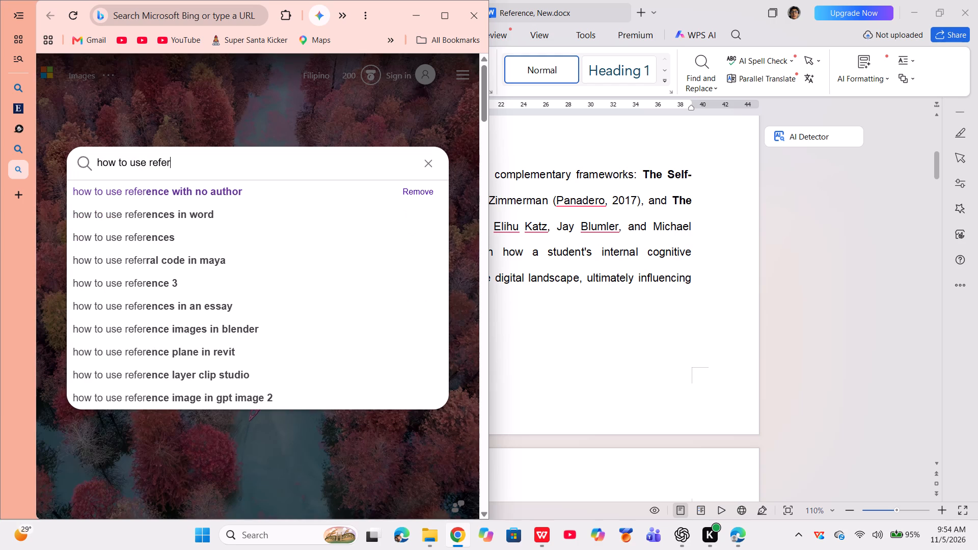
text(ence)
key(space)
text(in theory)
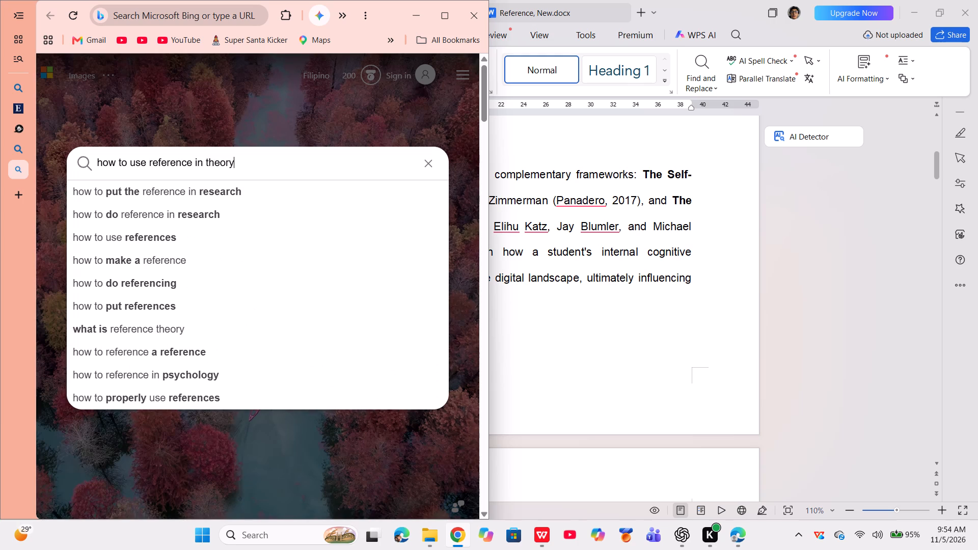
key(space)
text(with another)
key(space)
text(author)
key(Return)
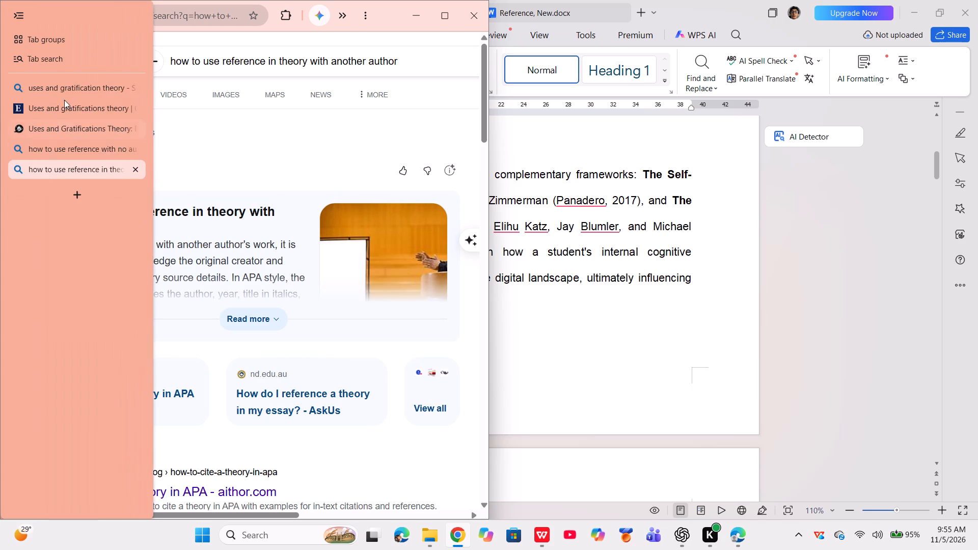
Look through the search results and play the "Citation and Referencing for beginners" video, skipping its advertisement.
drag(483, 100, 486, 119)
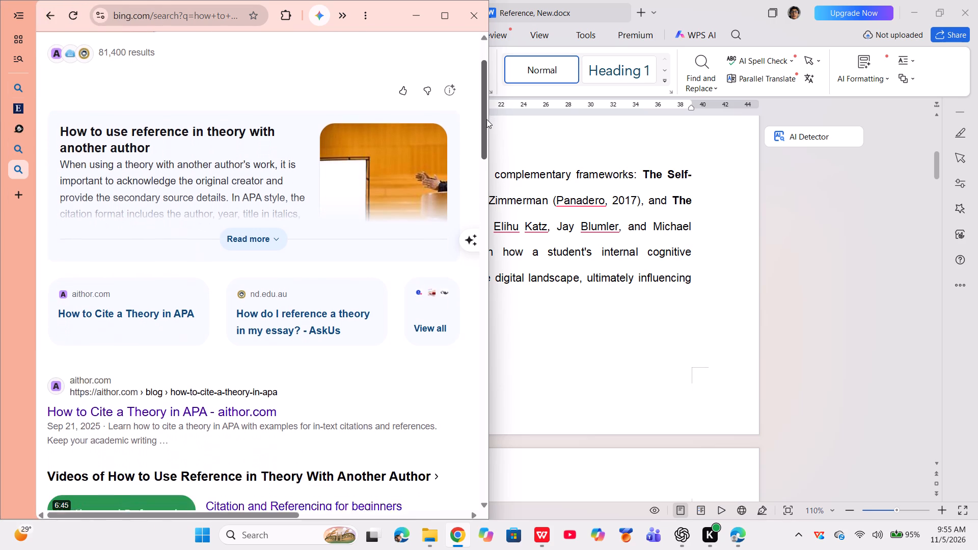
drag(486, 119, 496, 142)
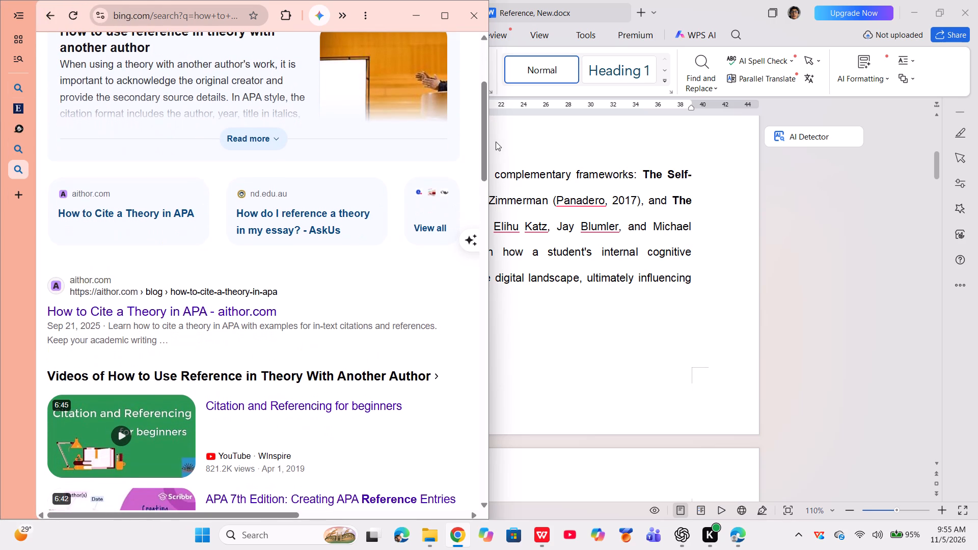
click(128, 438)
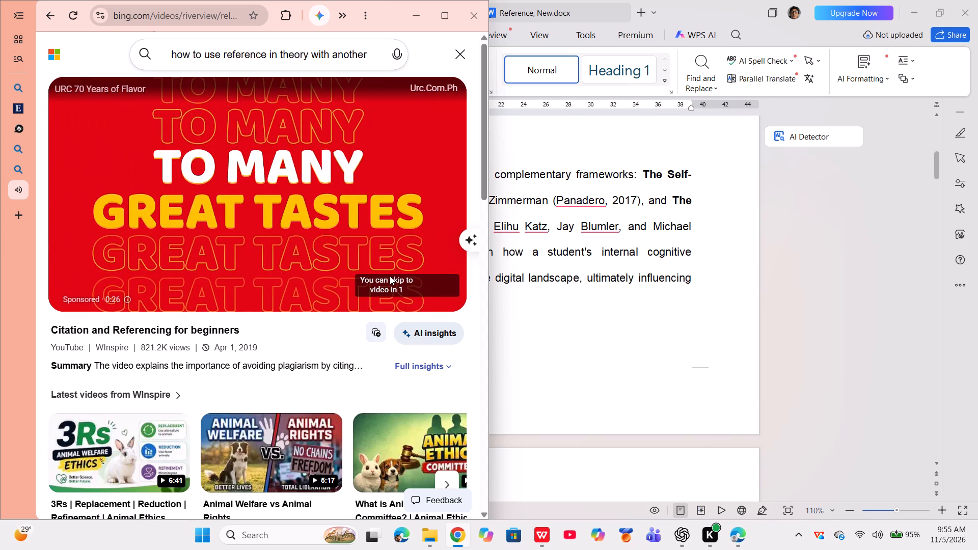
click(412, 287)
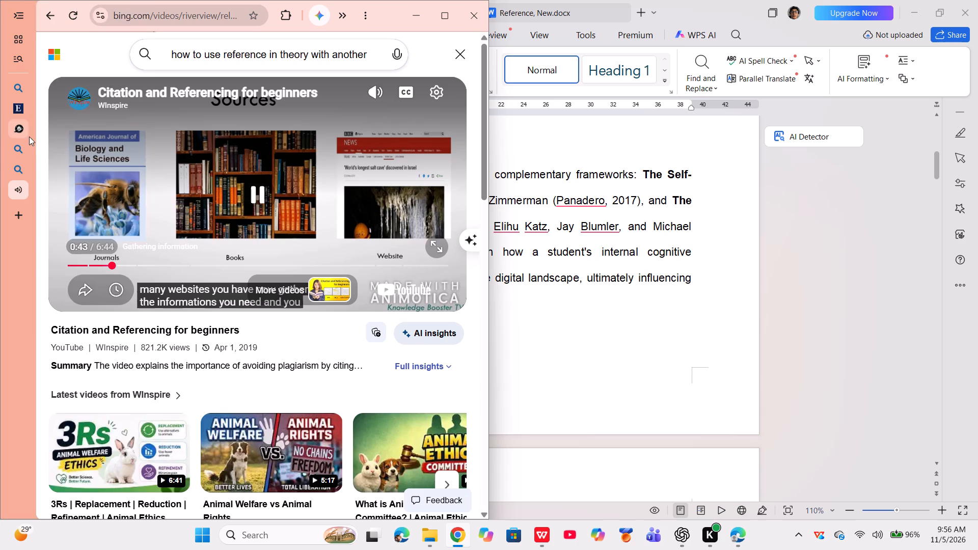
Turn on Bluetooth in the Windows quick settings and connect the paired TWS earbuds.
click(875, 534)
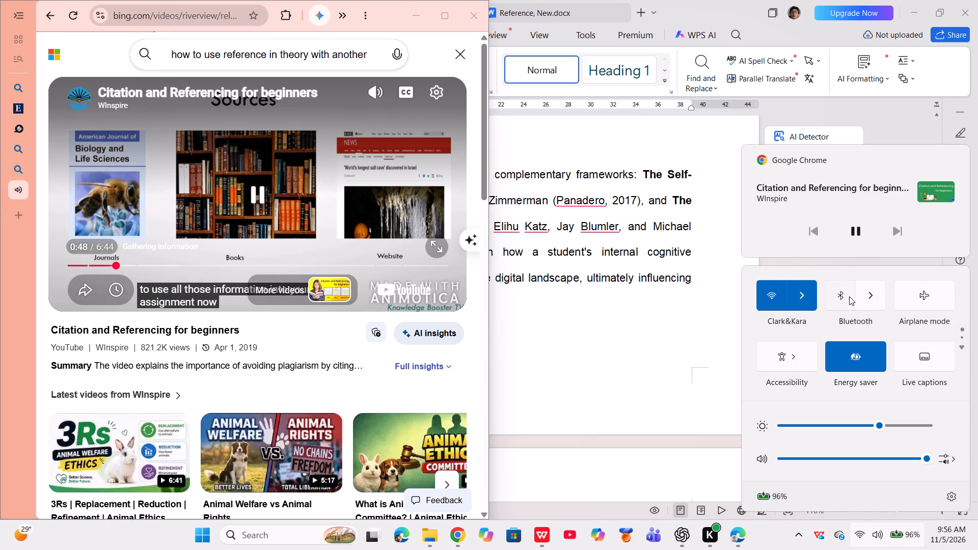
click(848, 296)
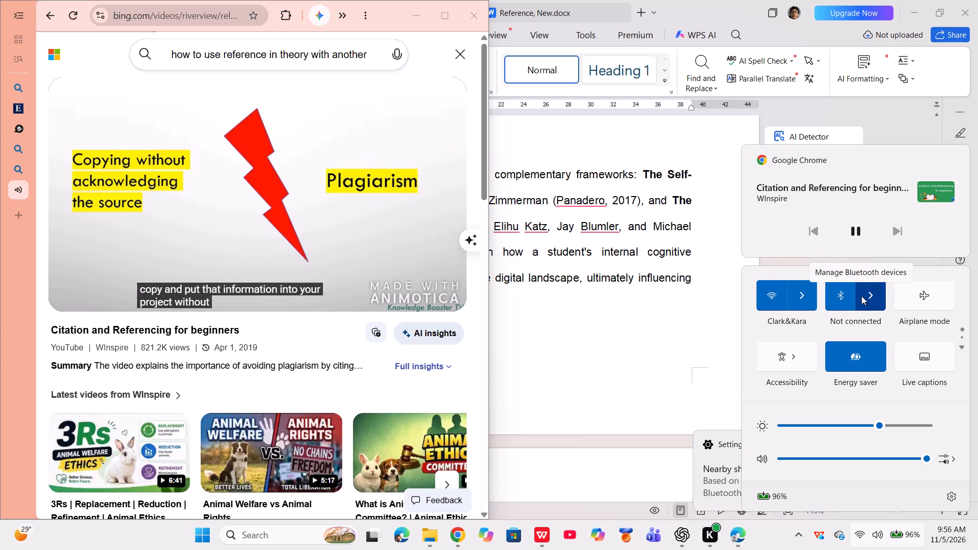
click(861, 296)
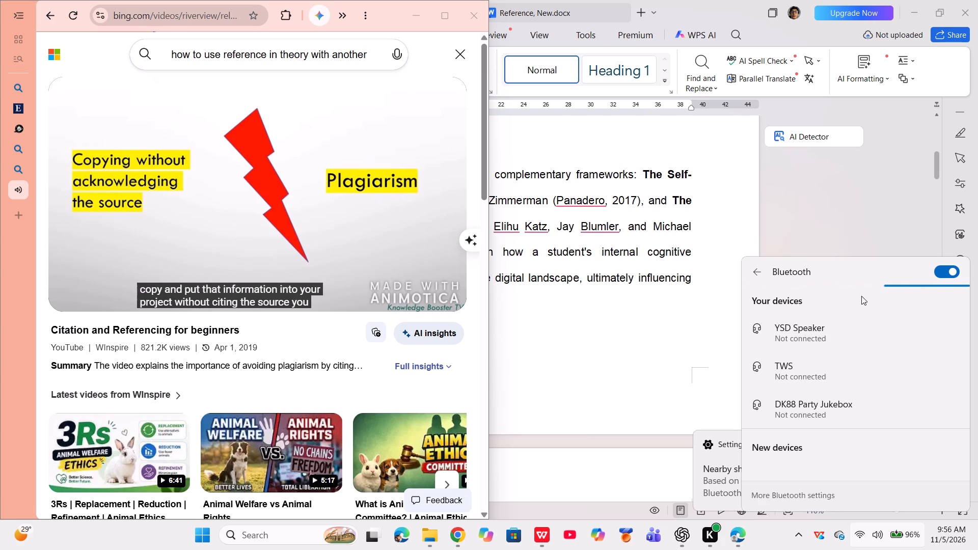
click(833, 373)
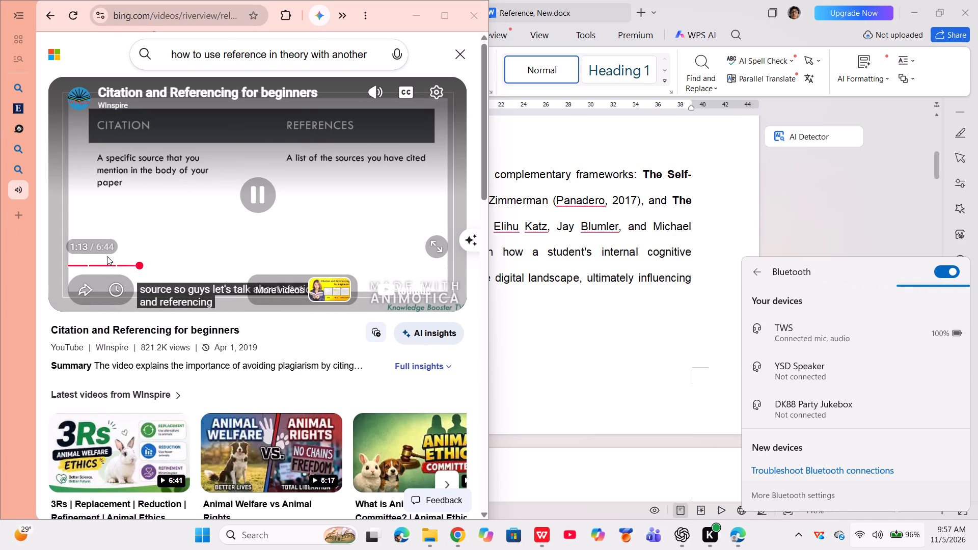
Raise the system volume while the citation video plays.
click(880, 529)
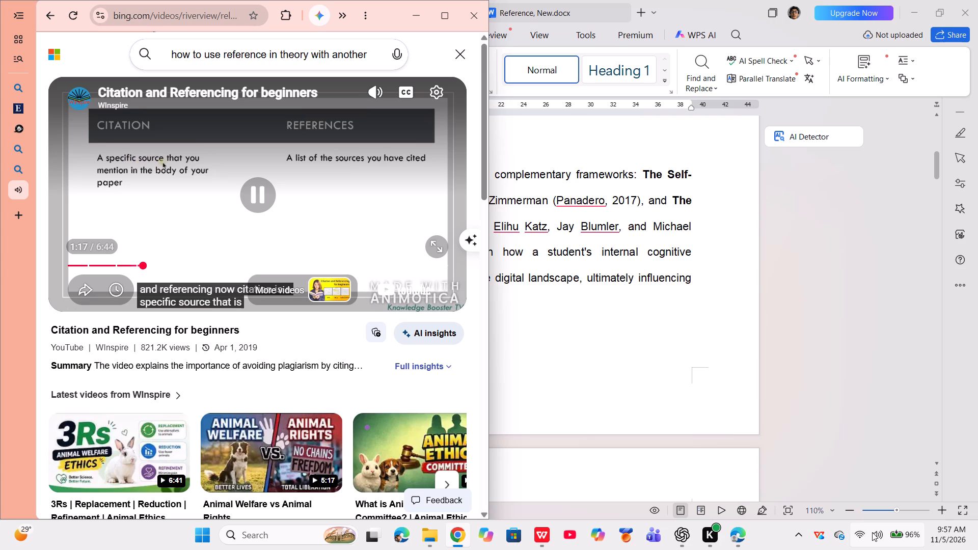
click(872, 532)
click(841, 456)
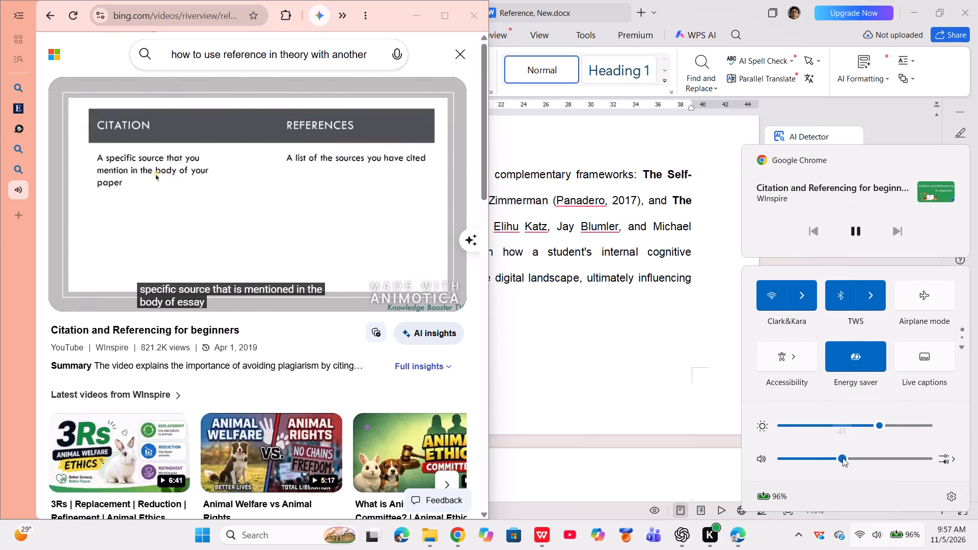
click(853, 457)
click(874, 457)
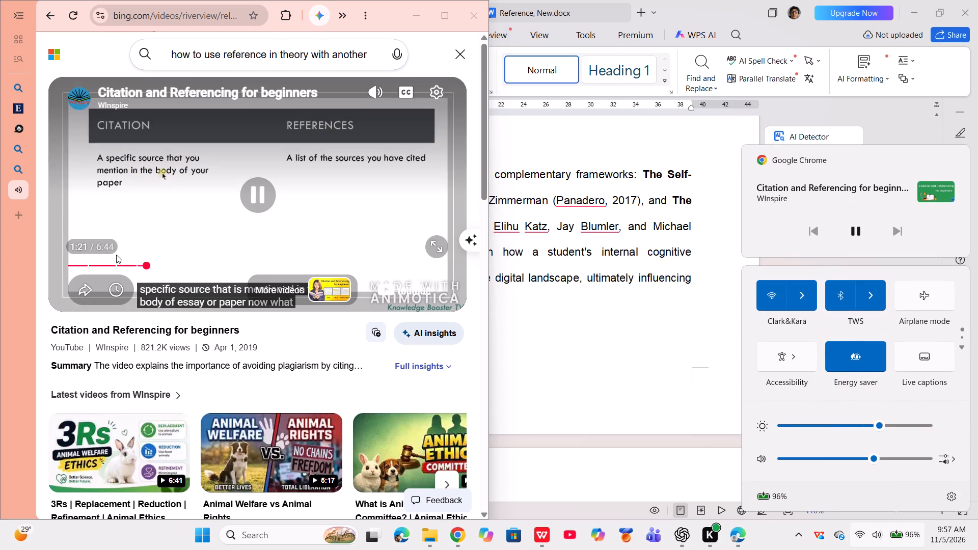
Stop watching the citation video and close its tab.
click(9, 262)
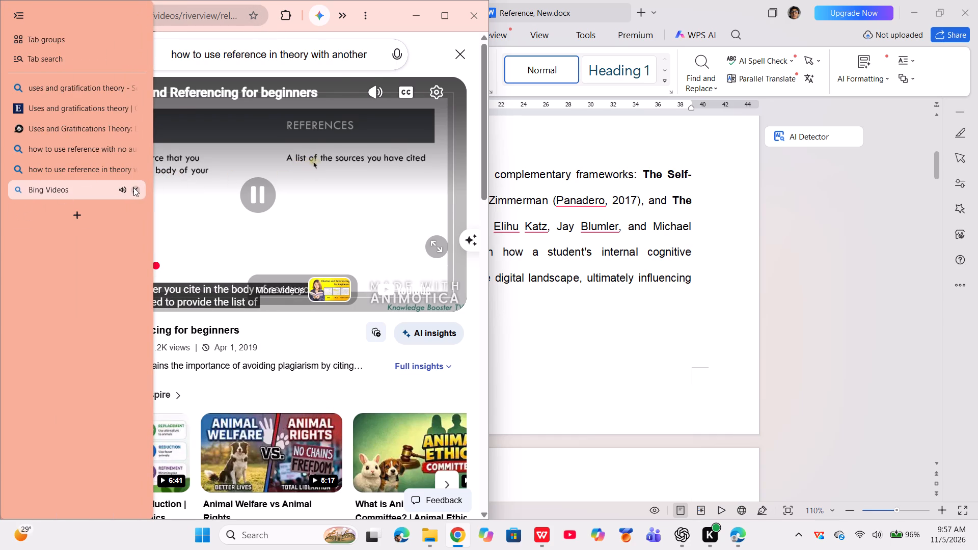
click(133, 187)
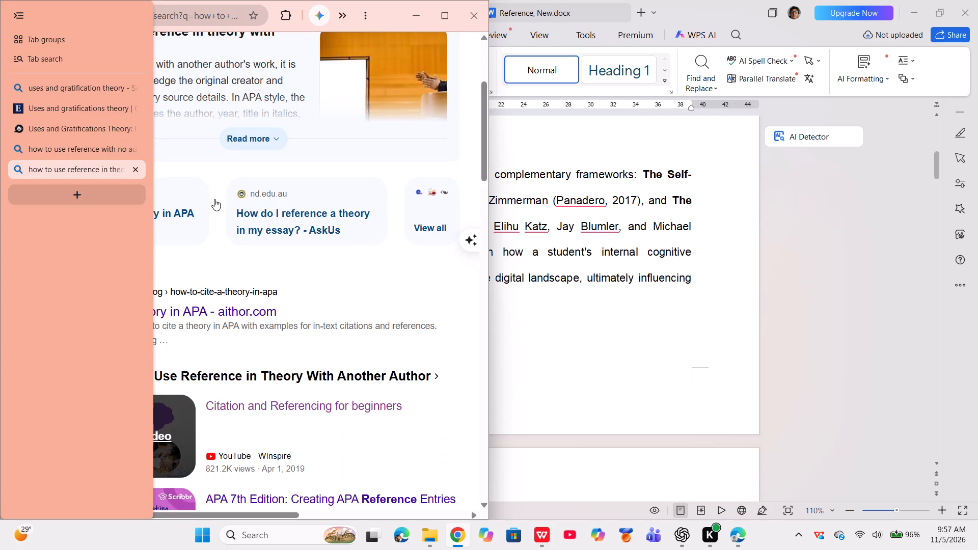
In the Theoretical Framework paragraph, start an in-text citation after "Gurevitch" with a space and an opening parenthesis.
click(582, 327)
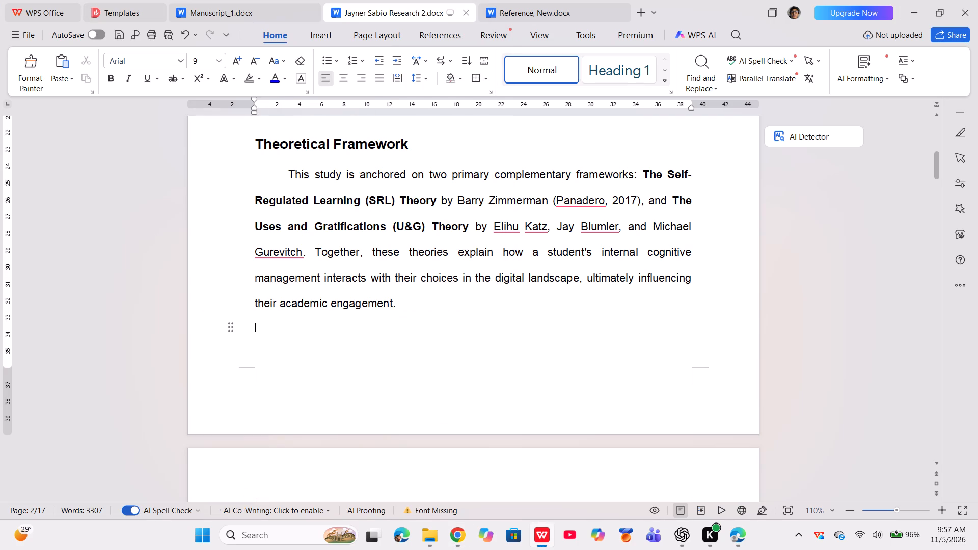
click(303, 254)
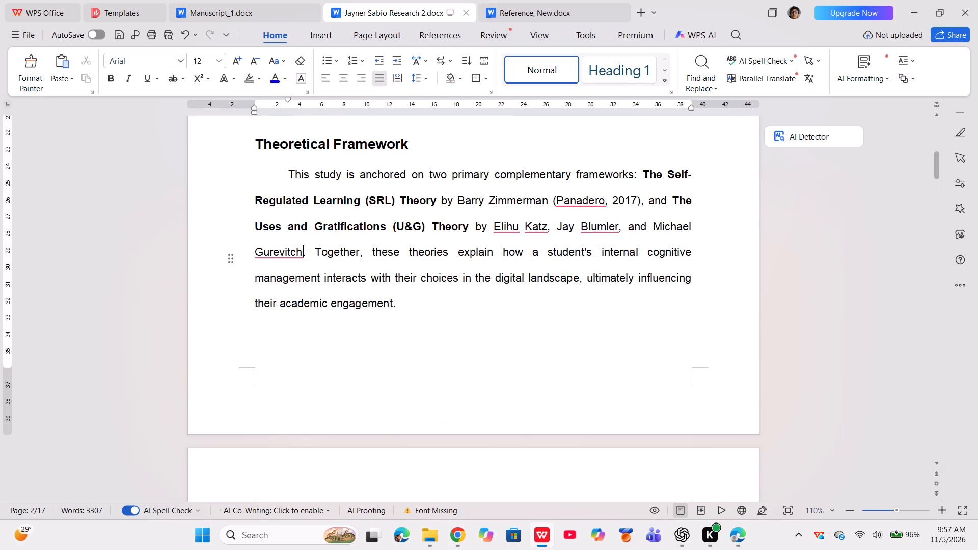
key(space)
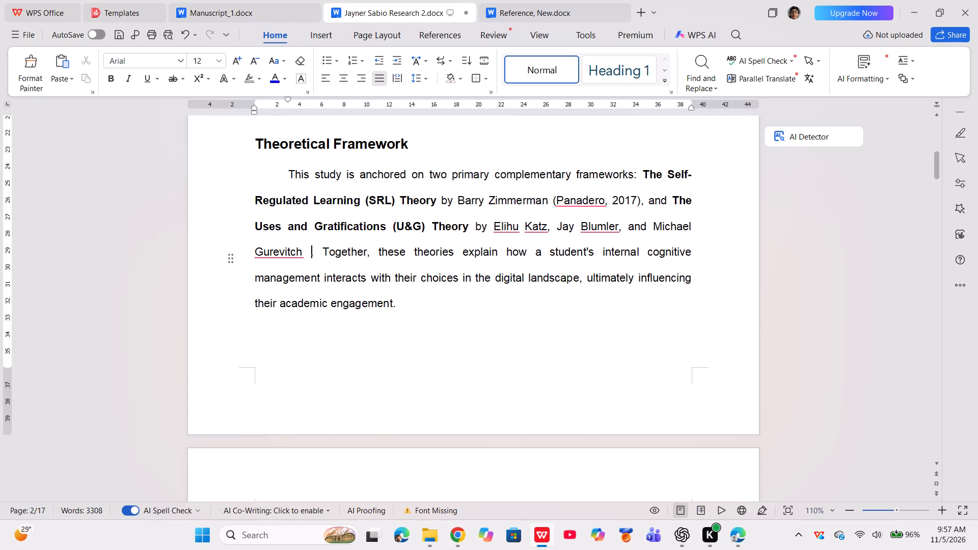
key(shift+parenleft)
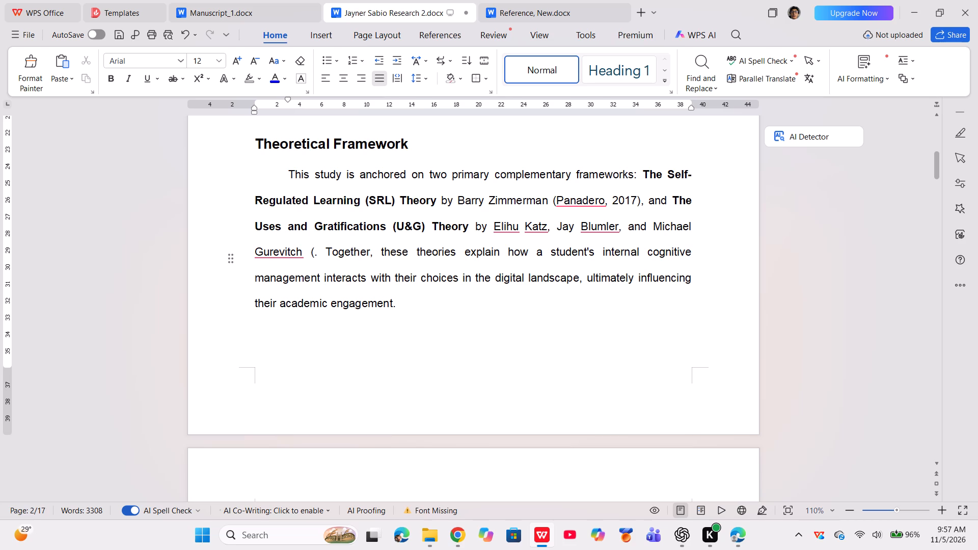
key(BackSpace)
key(BackSpace)
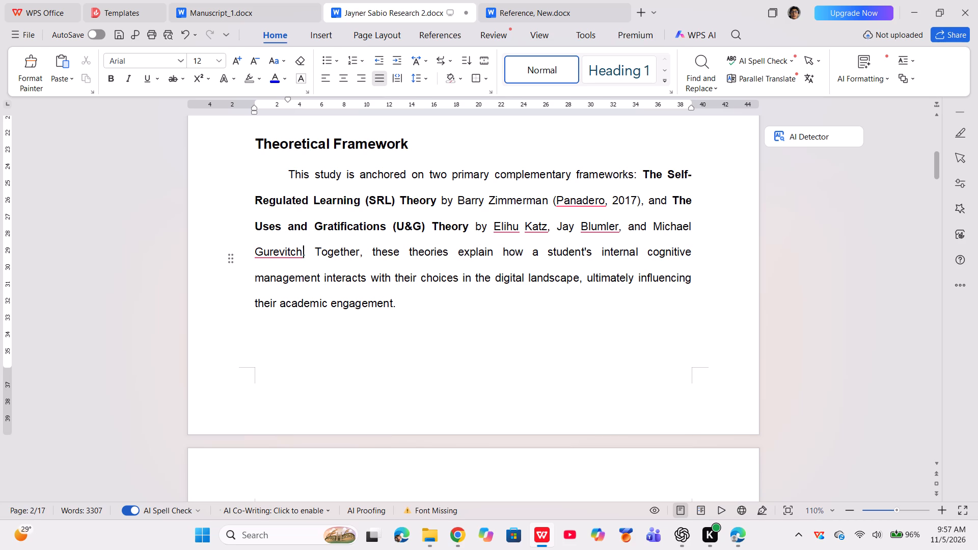
key(space)
text(()
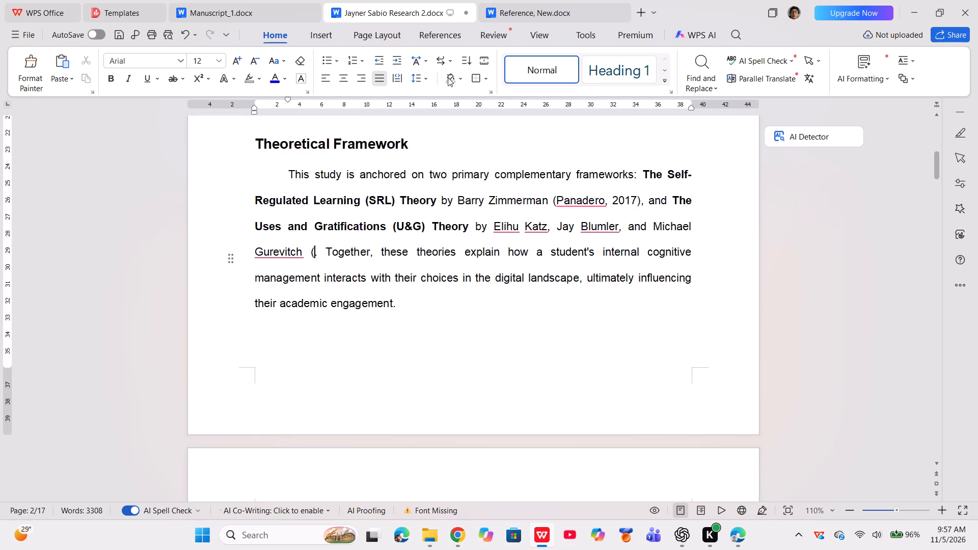
Copy "Ungvarsky, J. (2020)" from Reference, New.docx and paste it after the opening parenthesis in the research document.
click(515, 12)
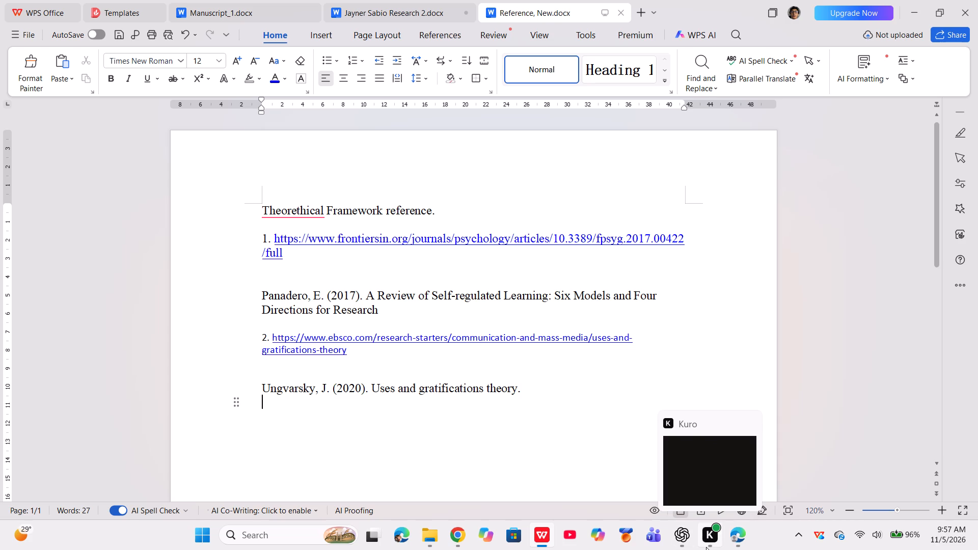
click(460, 533)
click(538, 533)
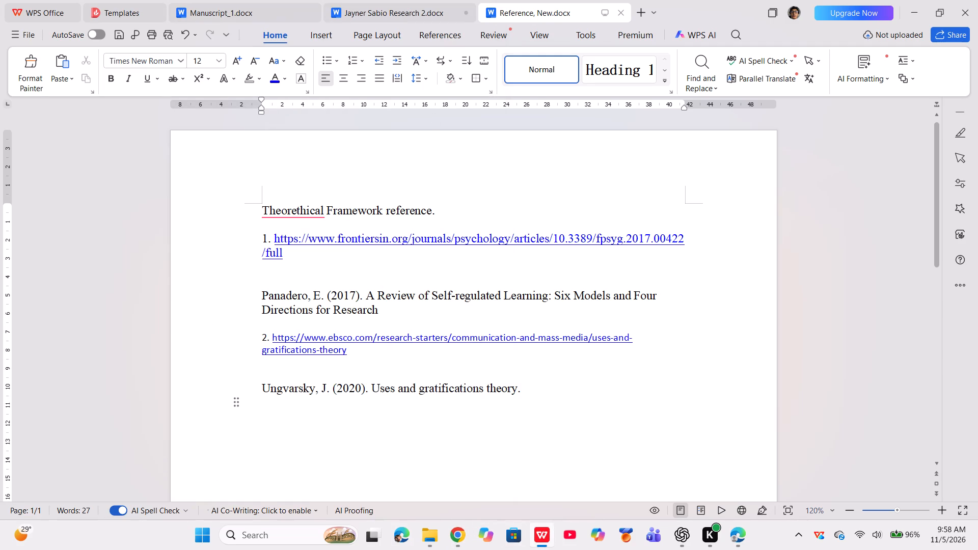
drag(260, 387, 345, 391)
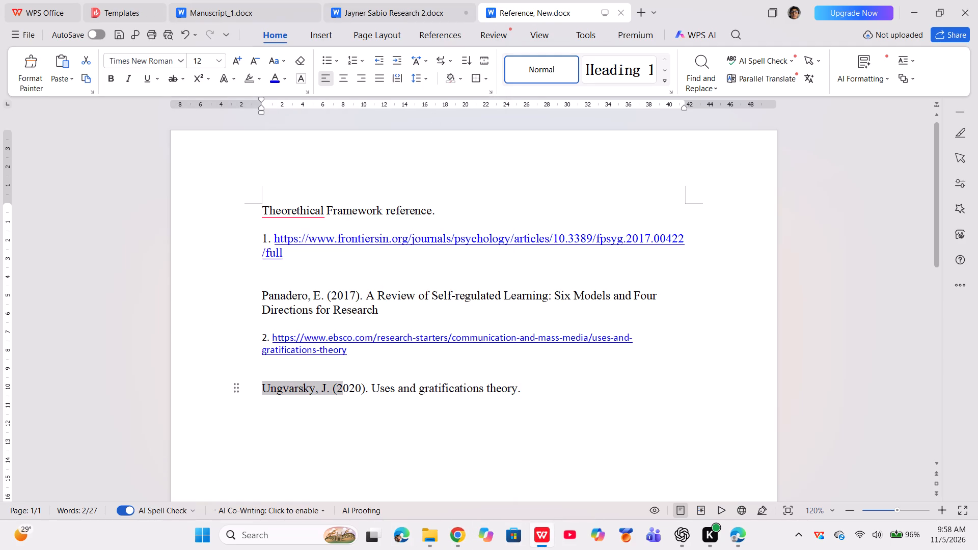
drag(345, 391, 366, 391)
key(ctrl+c)
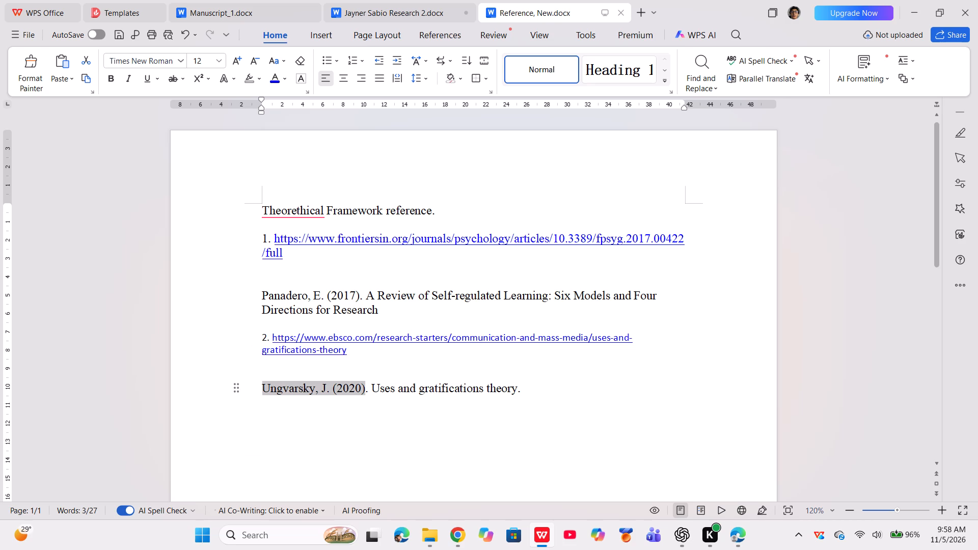
click(387, 0)
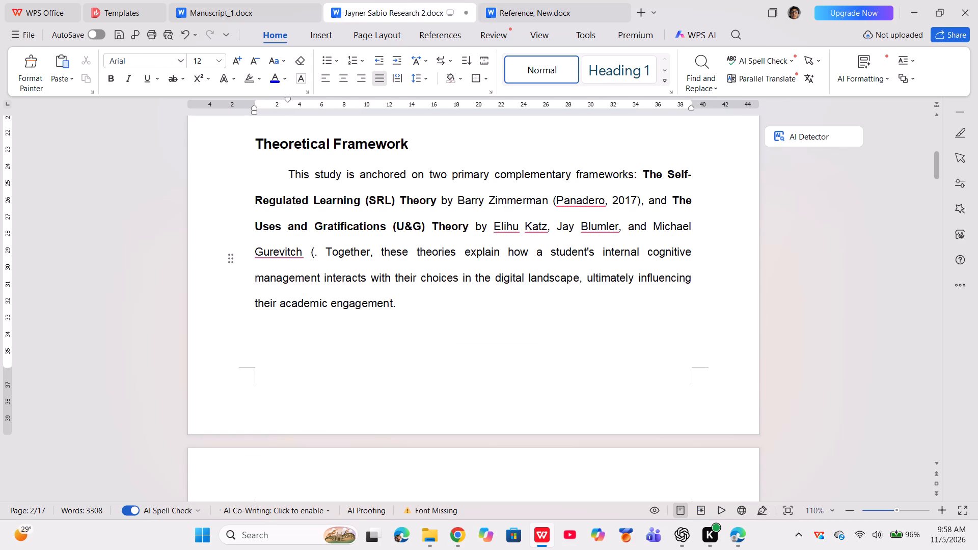
key(ctrl+v)
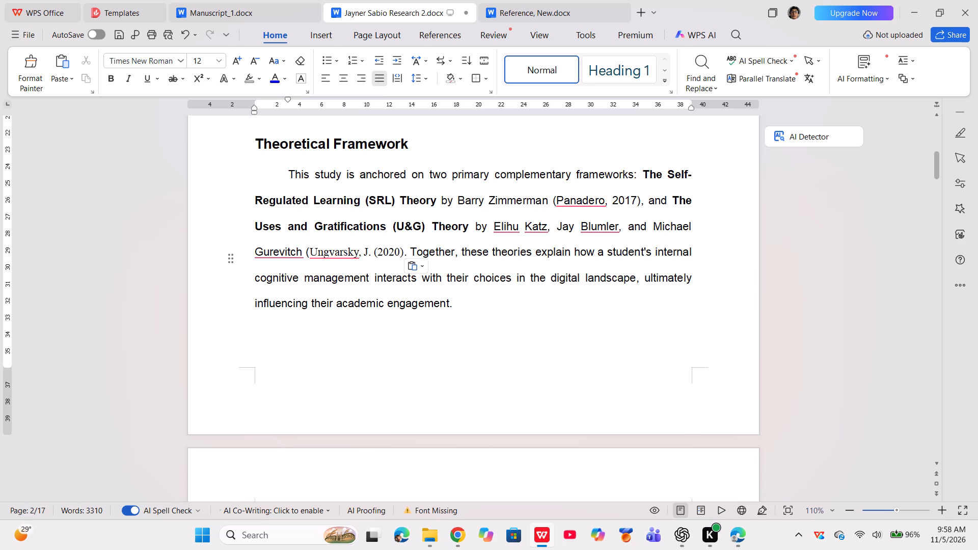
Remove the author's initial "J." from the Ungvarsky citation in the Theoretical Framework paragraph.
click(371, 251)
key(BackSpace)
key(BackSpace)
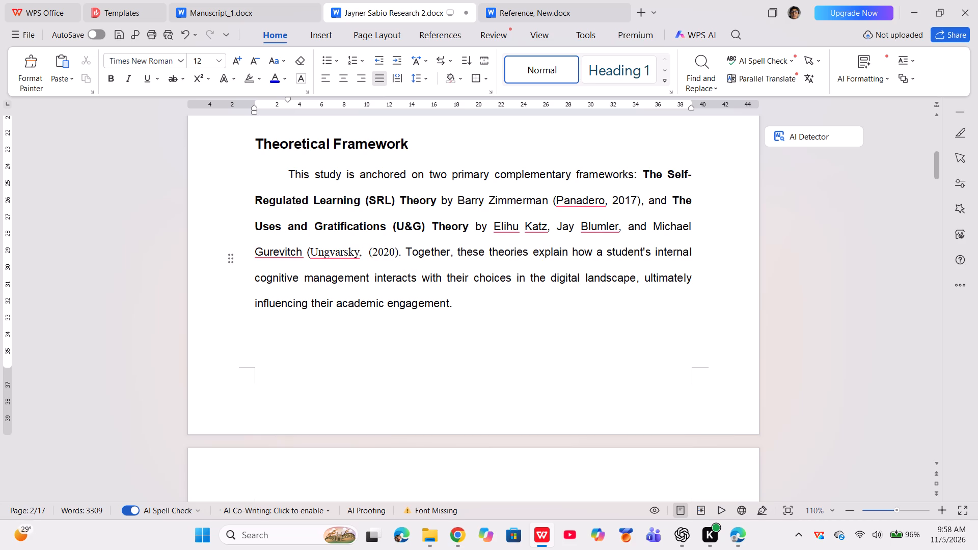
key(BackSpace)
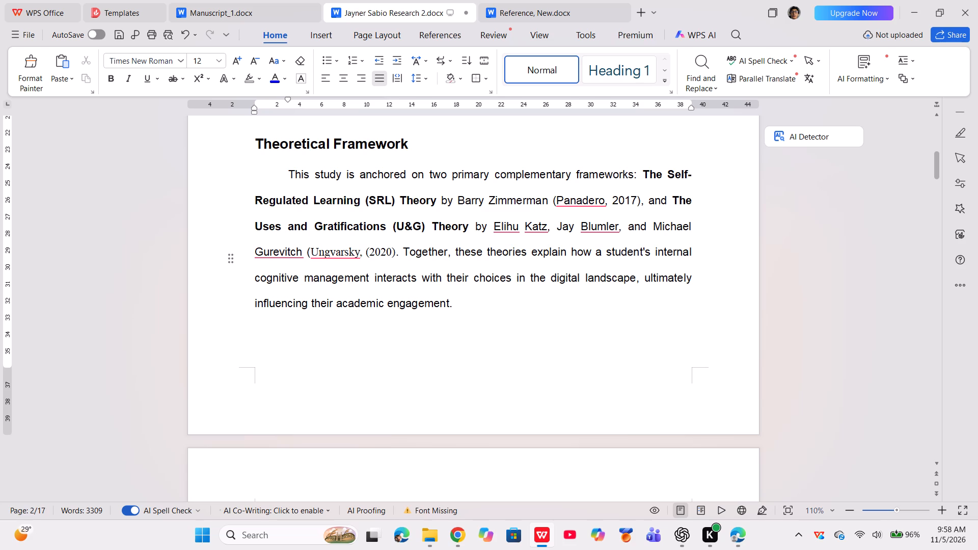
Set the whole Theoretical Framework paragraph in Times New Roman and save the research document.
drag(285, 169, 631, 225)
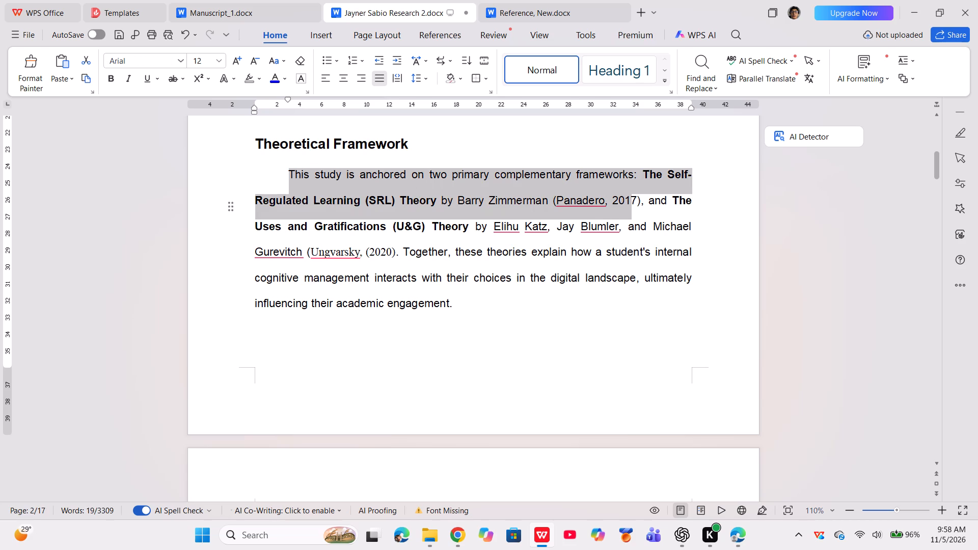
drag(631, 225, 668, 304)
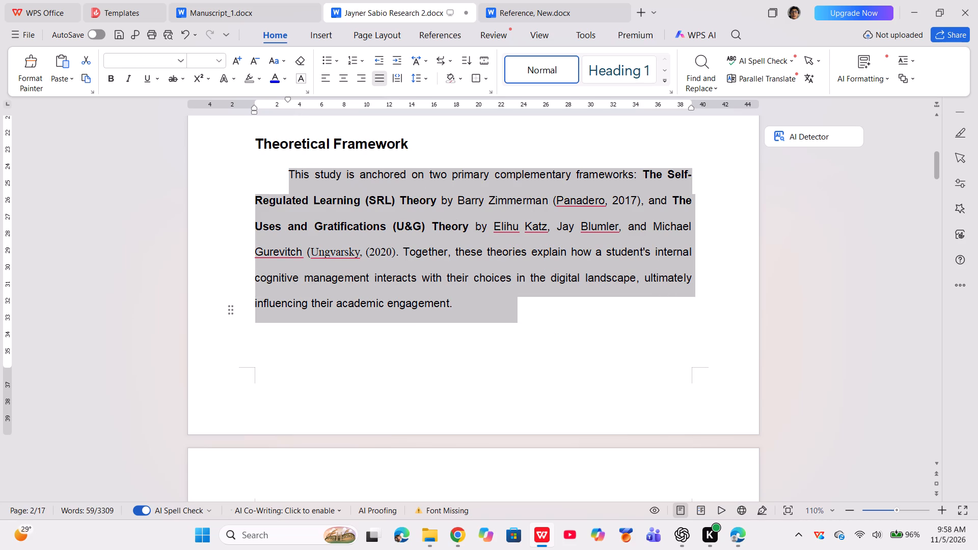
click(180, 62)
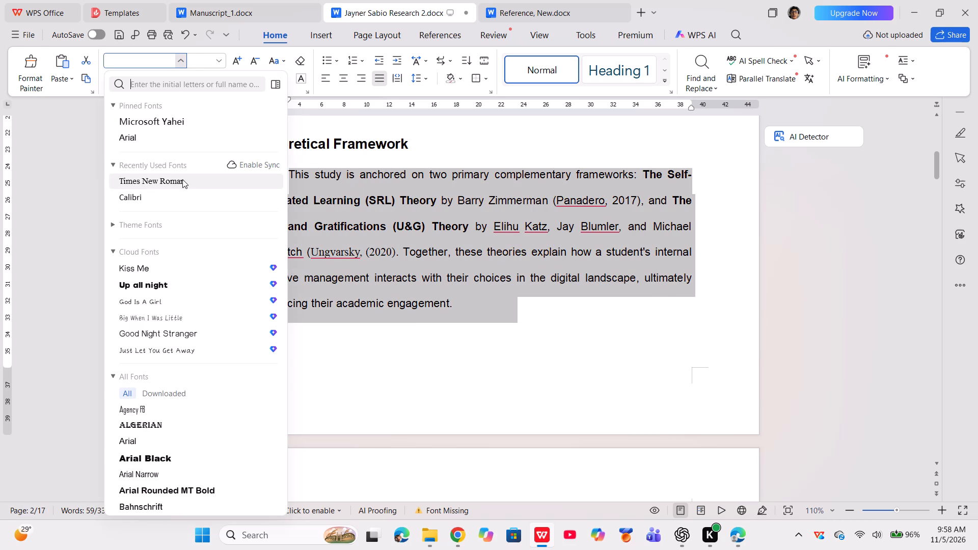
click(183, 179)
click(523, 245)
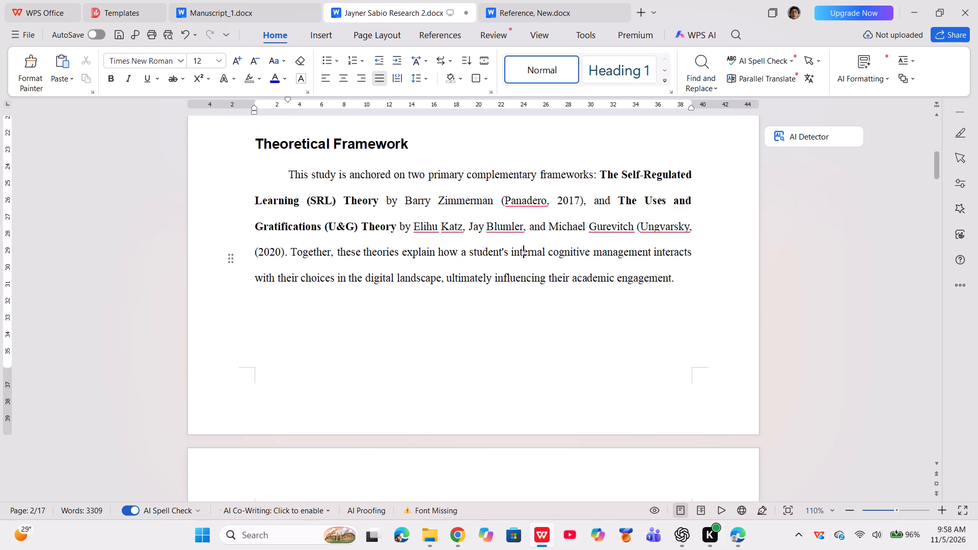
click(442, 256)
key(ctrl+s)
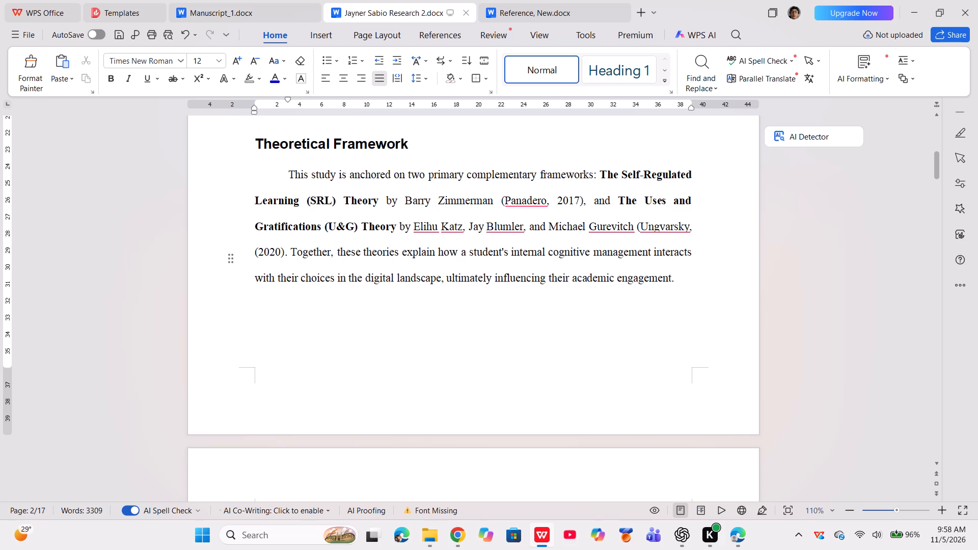
Look over the Theoretical Framework paragraph, the theory discussion after it and the introduction text before it in the research document.
click(472, 173)
click(616, 226)
click(531, 300)
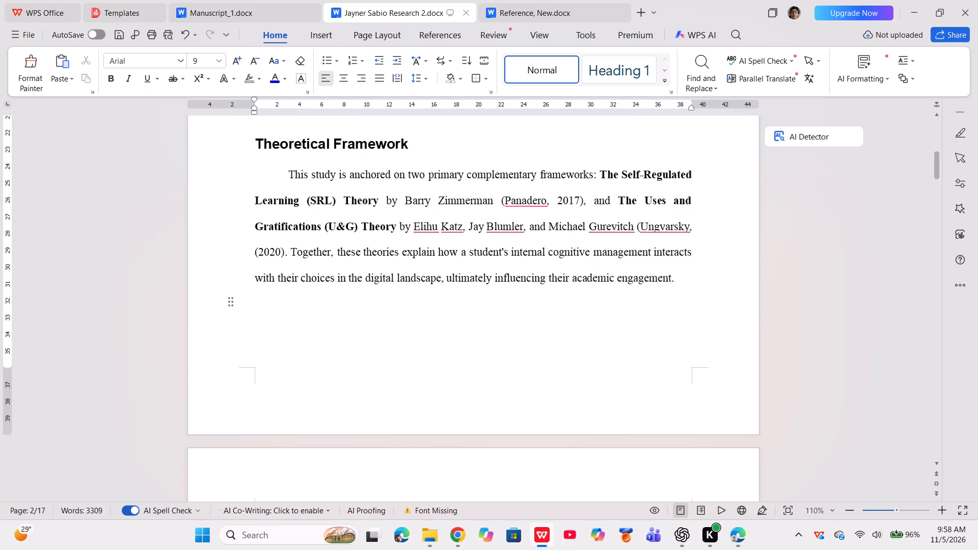
click(538, 285)
key(Down)
key(Down)
key(Down)
key(Down)
key(Down)
key(Down)
key(Down)
key(Down)
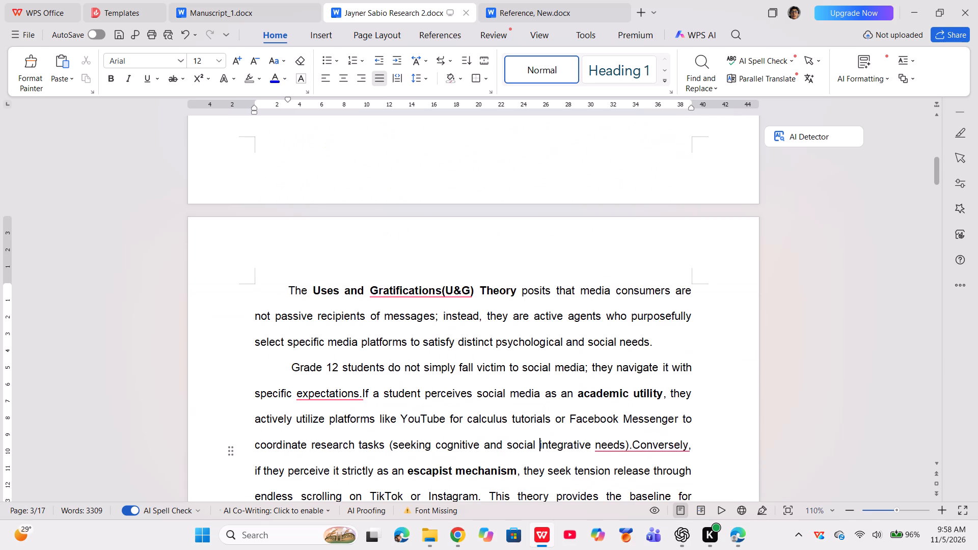
key(Up)
key(Down)
key(Up)
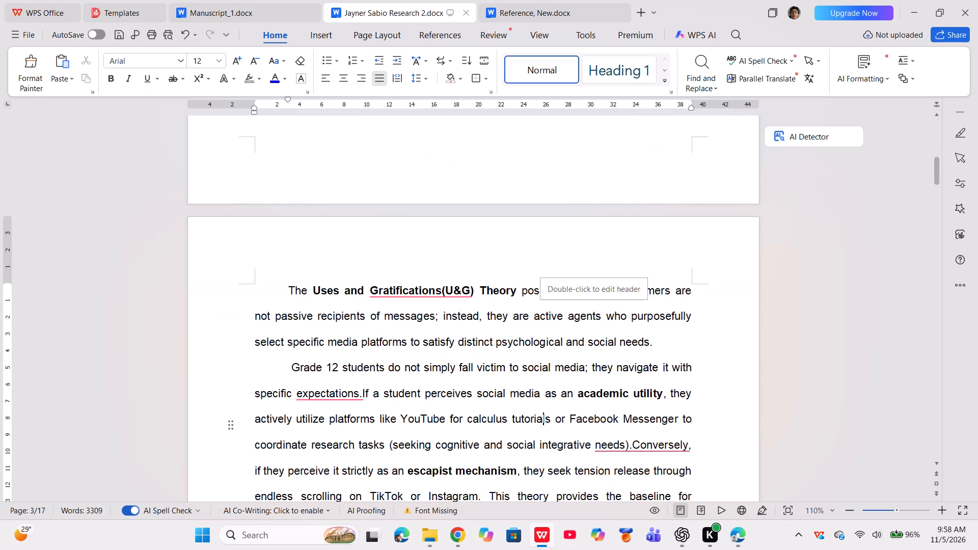
click(508, 337)
key(Down)
key(Down)
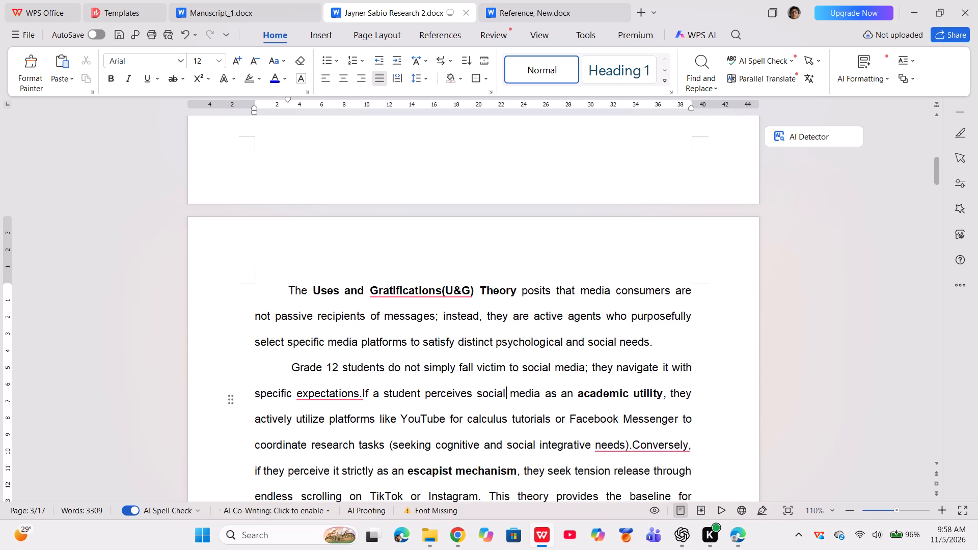
key(Down)
key(Down)
key(Down)
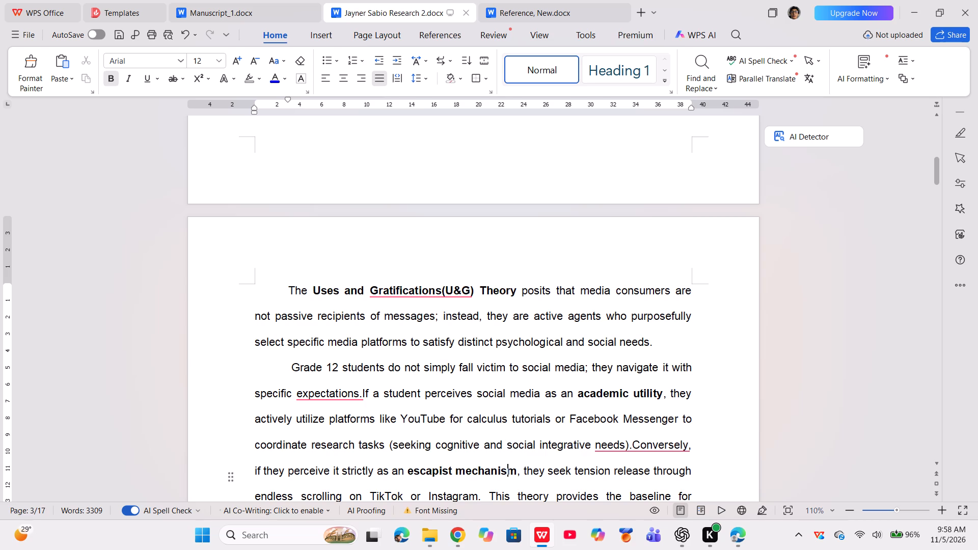
key(Down)
key(Down)
key(Up)
key(Up)
key(Up)
key(Up)
key(Up)
key(Up)
key(Up)
key(Up)
key(Up)
key(Up)
key(Up)
key(Up)
key(Up)
key(Up)
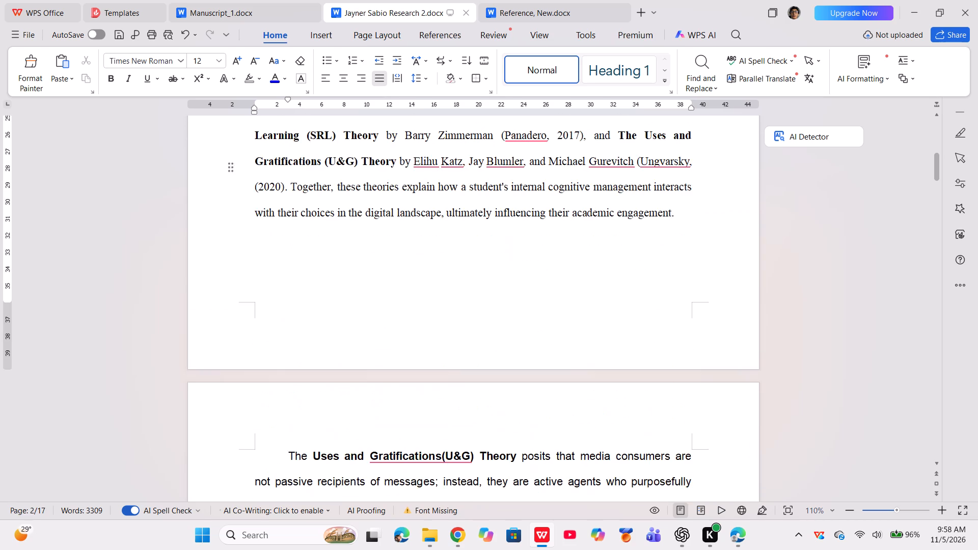
key(Up)
key(Up)
key(Up)
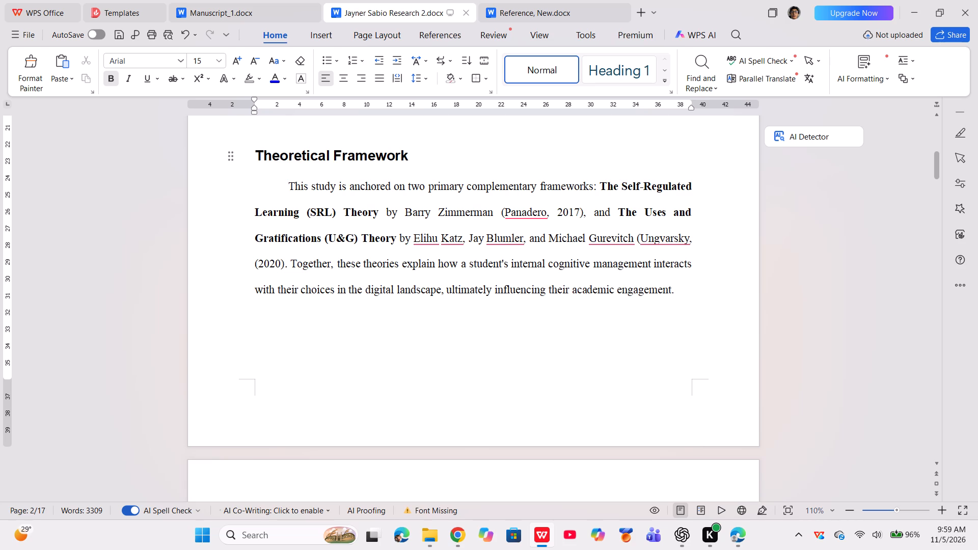
key(Down)
key(Down)
key(Down)
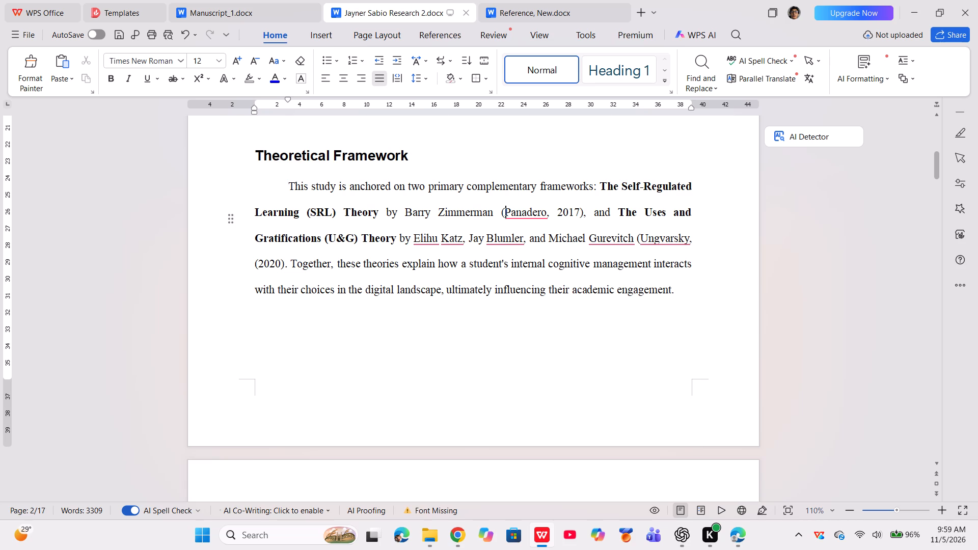
key(Down)
key(Down)
key(Down)
key(Down)
key(Down)
key(Up)
key(Up)
key(Up)
key(Up)
key(Up)
key(Up)
key(Up)
key(Up)
key(Up)
key(Up)
key(Up)
key(Up)
key(Up)
key(Up)
key(Up)
key(Up)
key(Up)
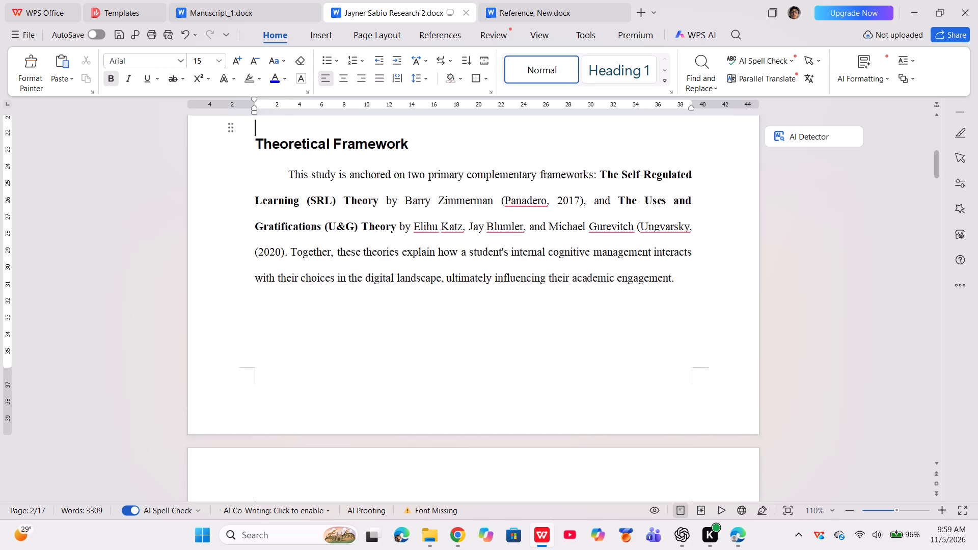
key(Up)
key(Up)
key(Up)
key(Up)
key(Up)
key(Up)
key(Up)
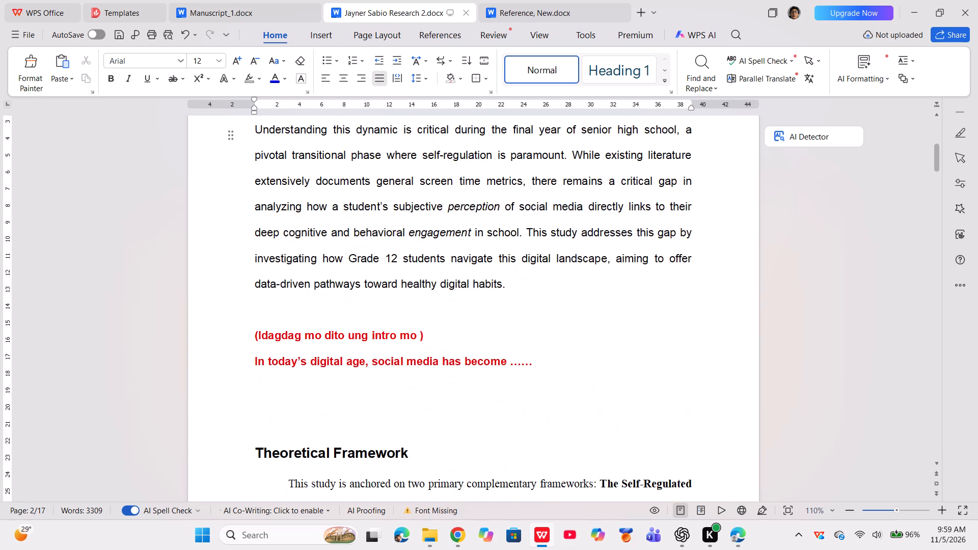
key(Up)
key(Up)
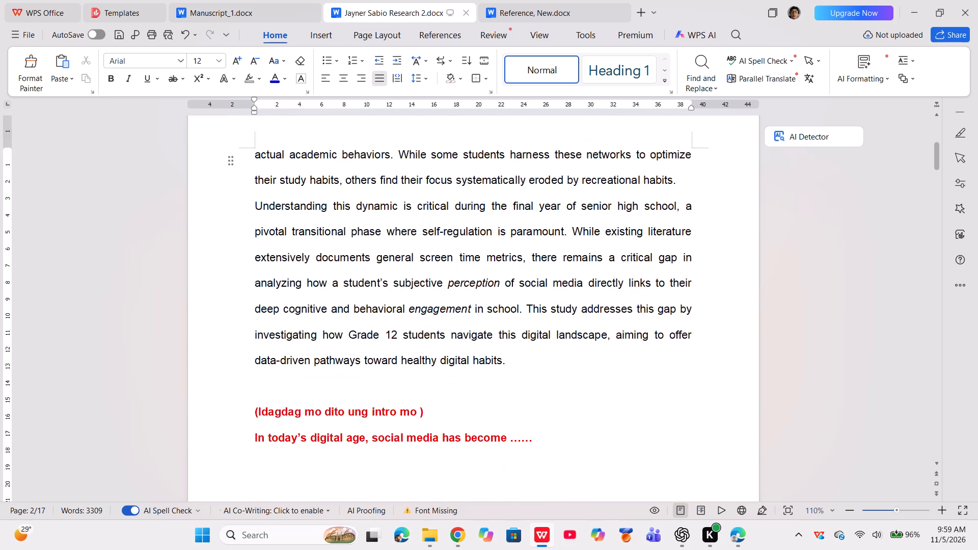
key(Down)
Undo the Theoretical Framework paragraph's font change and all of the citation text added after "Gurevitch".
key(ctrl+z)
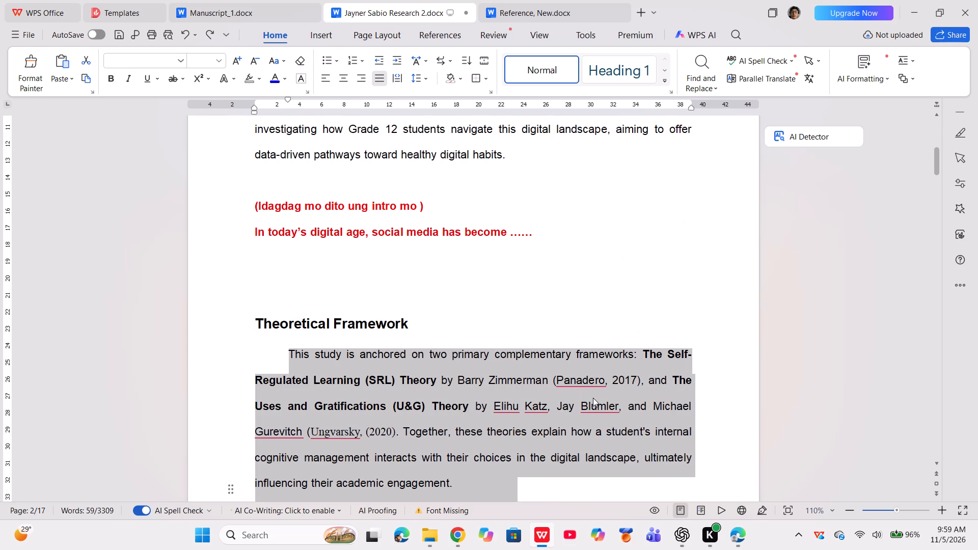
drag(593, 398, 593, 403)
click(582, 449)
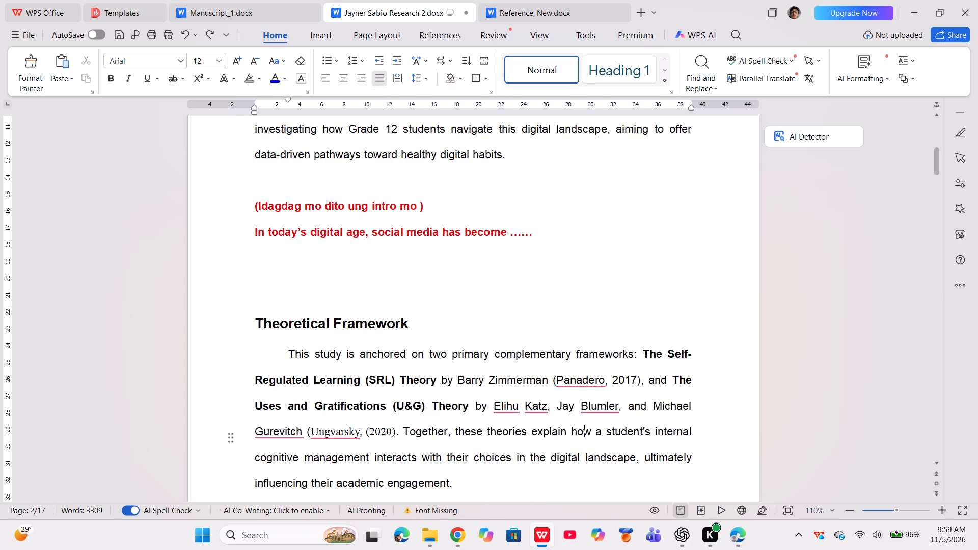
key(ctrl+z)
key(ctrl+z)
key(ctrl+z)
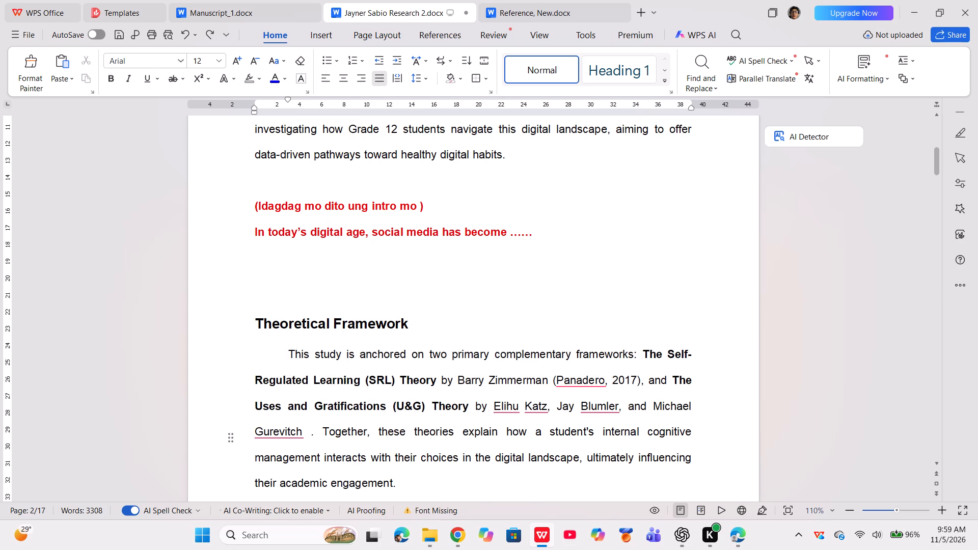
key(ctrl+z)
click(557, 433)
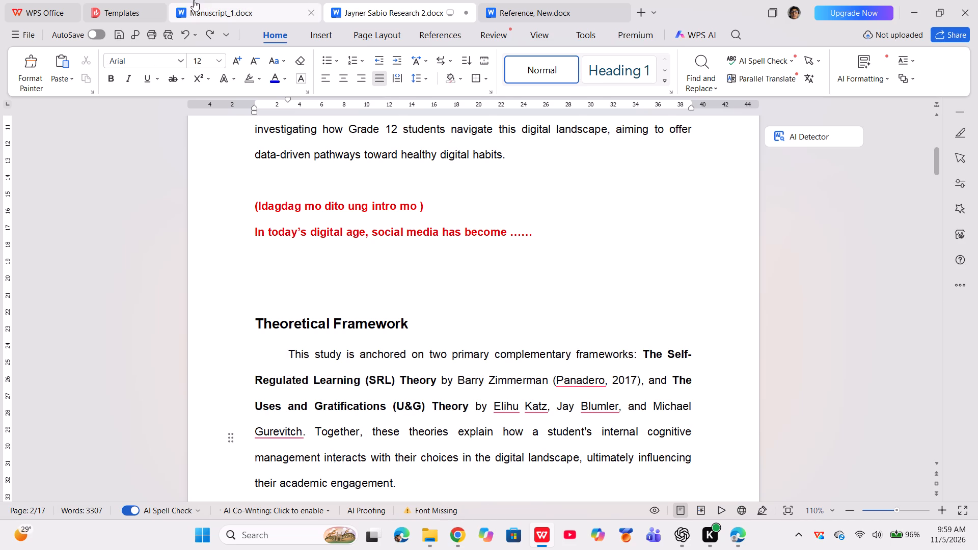
Switch to Manuscript_1.docx and look back from the academic engagement literature through the theory discussion and introduction to the table of contents.
click(248, 10)
click(464, 322)
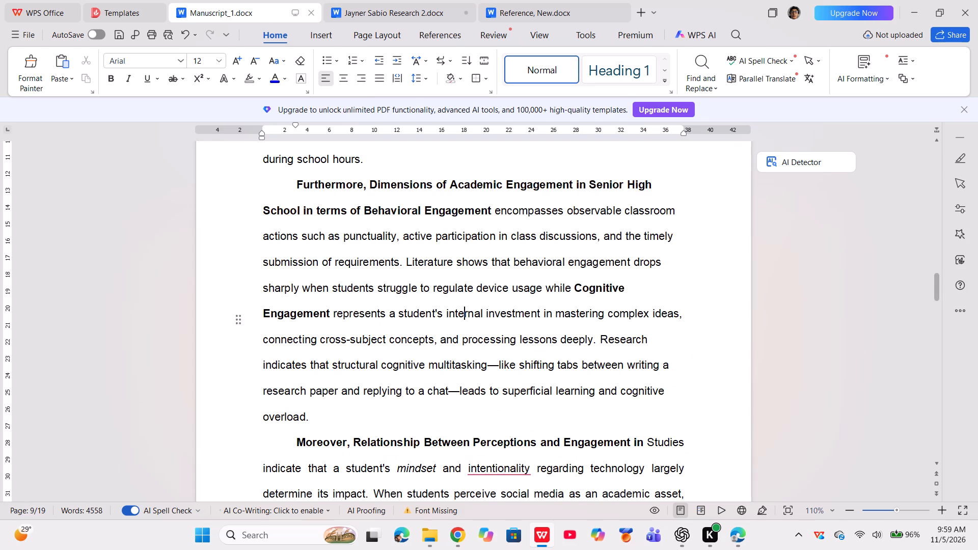
key(Up)
key(Up)
key(Up)
key(Up)
key(Up)
key(Up)
key(Up)
key(Up)
key(Up)
key(Up)
key(Up)
key(Up)
key(Up)
key(Up)
key(Up)
key(Up)
key(Up)
key(Up)
key(Up)
key(Up)
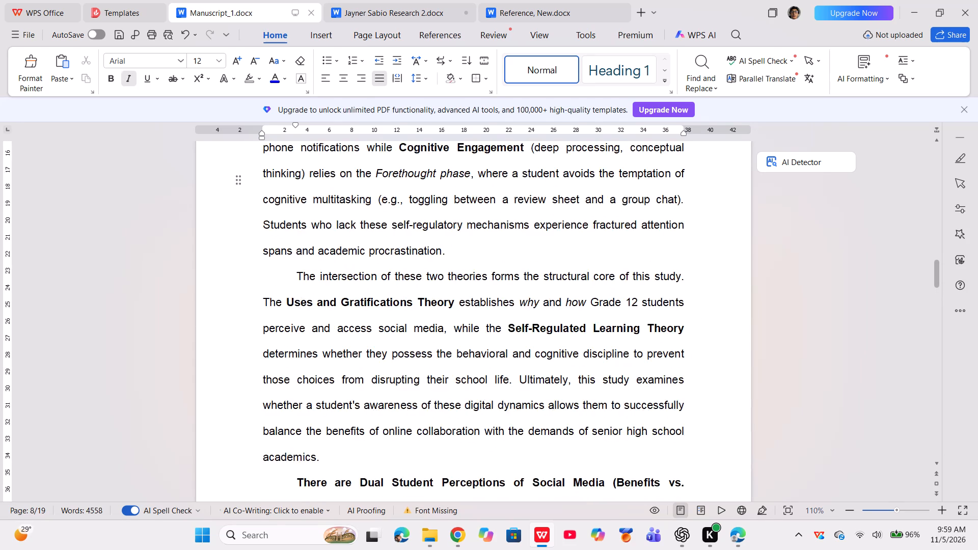
key(Up)
key(Up)
key(Up)
key(Up)
key(Up)
key(Up)
key(Up)
key(Up)
key(Up)
key(Up)
key(Up)
key(Up)
key(Up)
key(Up)
key(Up)
key(Up)
key(Up)
key(Up)
key(Up)
key(Up)
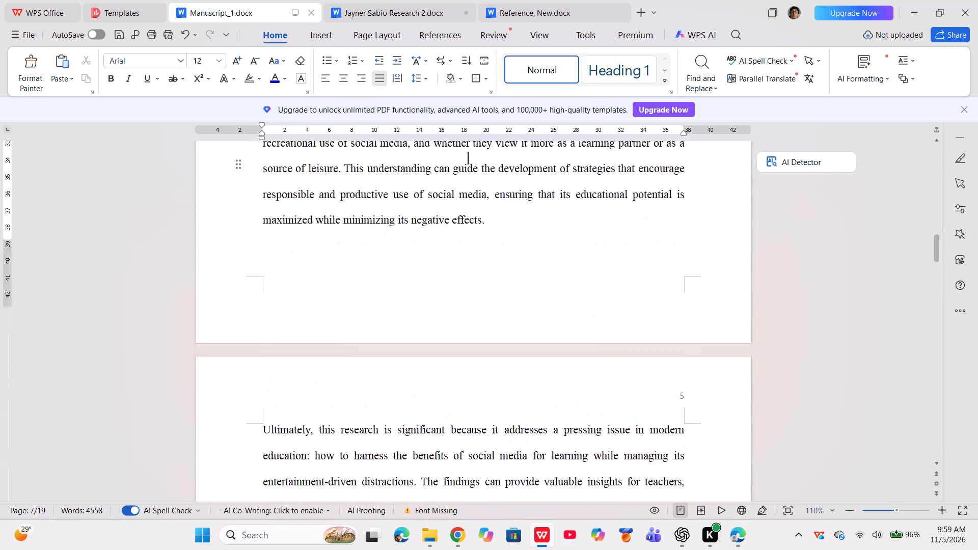
key(Up)
key(Up)
key(Up)
key(Up)
key(Up)
key(Up)
key(Up)
key(Up)
key(Up)
key(Up)
key(Up)
key(Up)
key(Up)
key(Up)
key(Up)
key(Up)
key(Up)
key(Up)
key(Up)
key(Up)
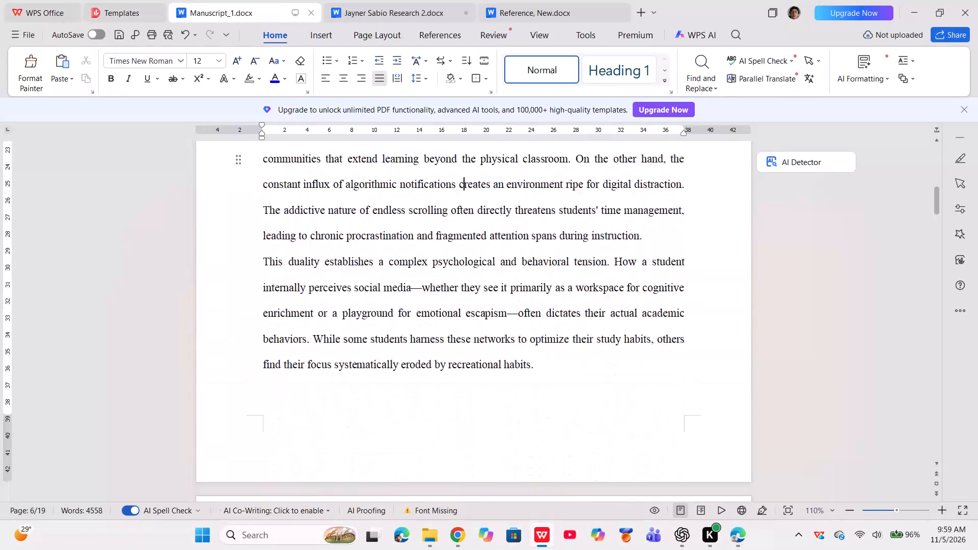
Look through Manuscript_1.docx from the table of contents past the introduction and background text to the Theoretical Framework section.
key(Down)
key(Down)
key(Down)
key(Down)
key(Down)
key(Down)
key(Down)
key(Down)
key(Down)
key(Down)
key(Down)
key(Down)
key(Down)
key(Down)
key(Down)
key(Down)
key(Down)
key(Down)
key(Down)
key(Down)
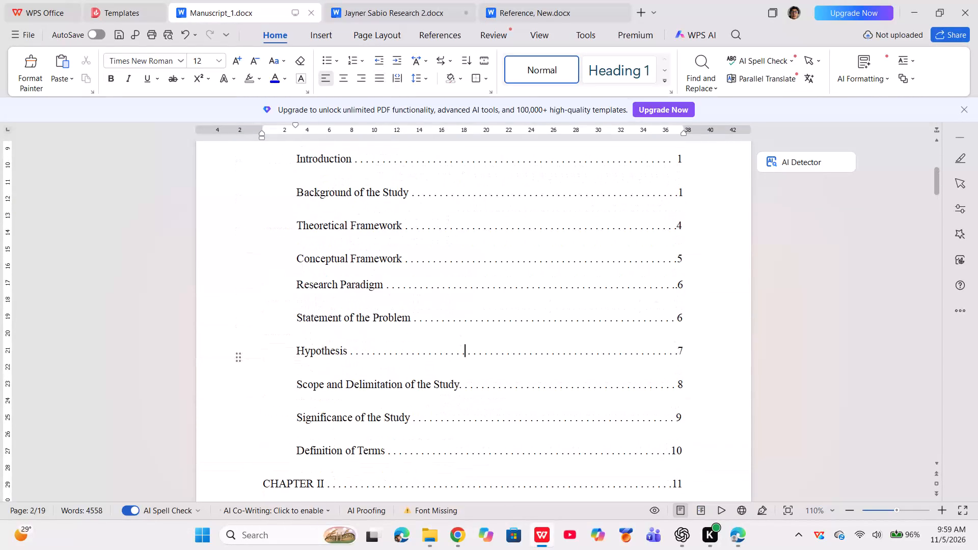
key(Down)
key(Down)
key(Down)
key(Down)
key(Down)
key(Down)
key(Down)
key(Down)
key(Down)
key(Down)
key(Down)
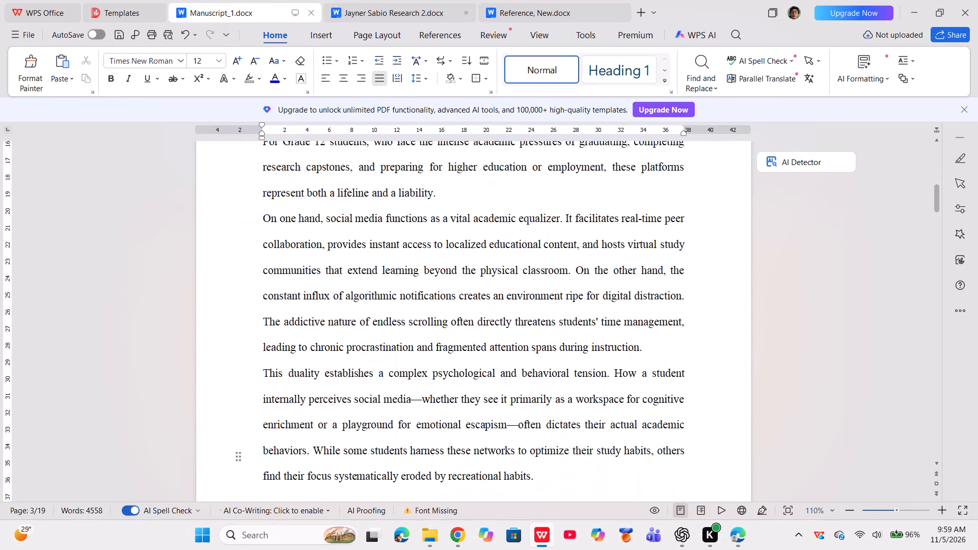
key(Down)
key(Down)
key(Down)
key(Down)
key(Down)
key(Down)
key(Down)
key(Down)
key(Down)
key(Down)
key(Down)
key(Down)
key(Down)
key(Down)
key(Down)
key(Down)
key(Down)
key(Down)
key(Down)
key(Down)
key(Down)
key(Down)
key(Down)
key(Down)
key(Down)
key(Down)
key(Down)
key(Down)
key(Down)
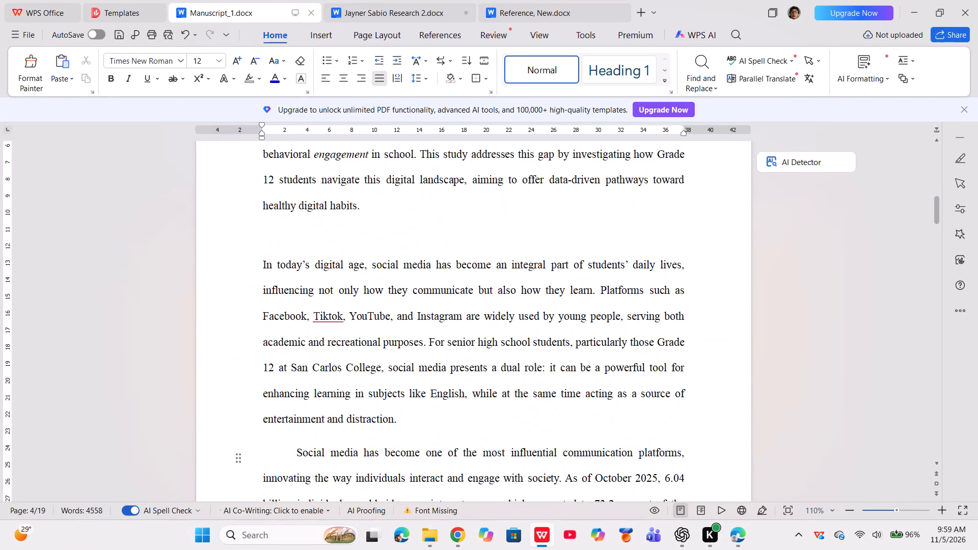
key(Down)
key(Down)
key(Down)
key(Down)
key(Down)
key(Down)
key(Down)
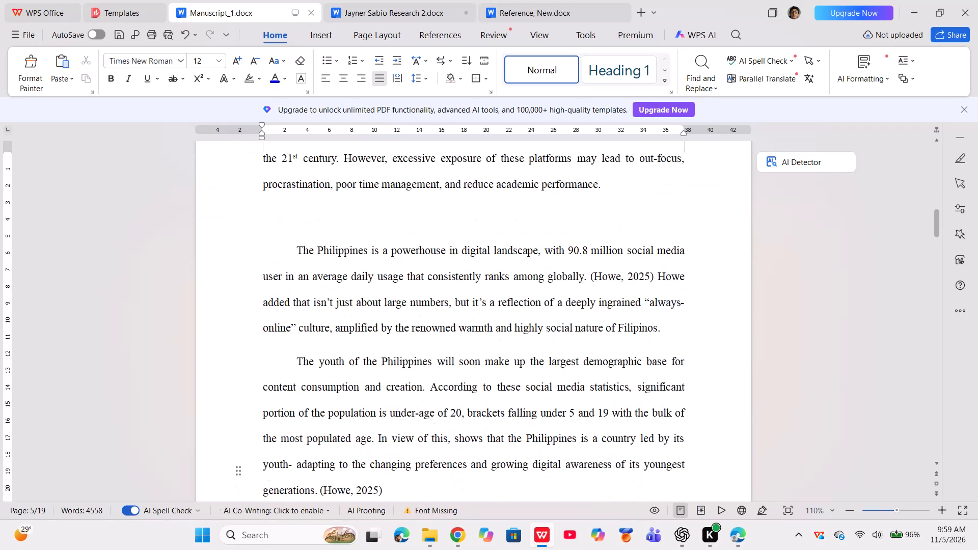
key(Down)
key(Down)
key(Down)
key(Down)
key(Down)
key(Down)
key(Down)
key(Down)
key(Down)
key(Down)
key(Down)
key(Down)
key(Down)
key(Down)
key(Down)
key(Down)
key(Down)
key(Down)
key(Down)
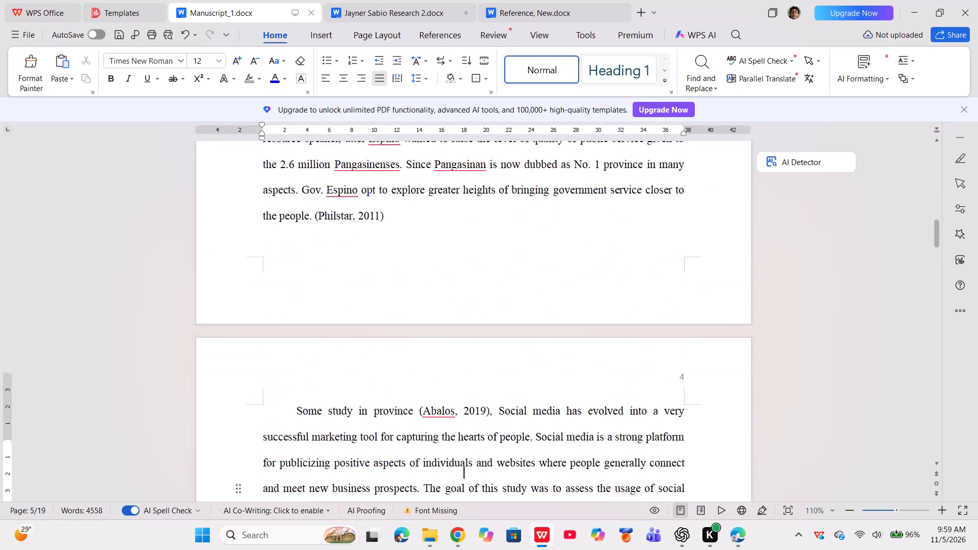
key(Down)
key(Down)
key(Down)
key(Down)
key(Down)
key(Down)
key(Down)
key(Down)
key(Down)
key(Down)
key(Down)
key(Down)
key(Down)
key(Down)
key(Down)
key(Down)
key(Down)
key(Down)
key(Down)
key(Down)
key(Down)
key(Down)
key(Down)
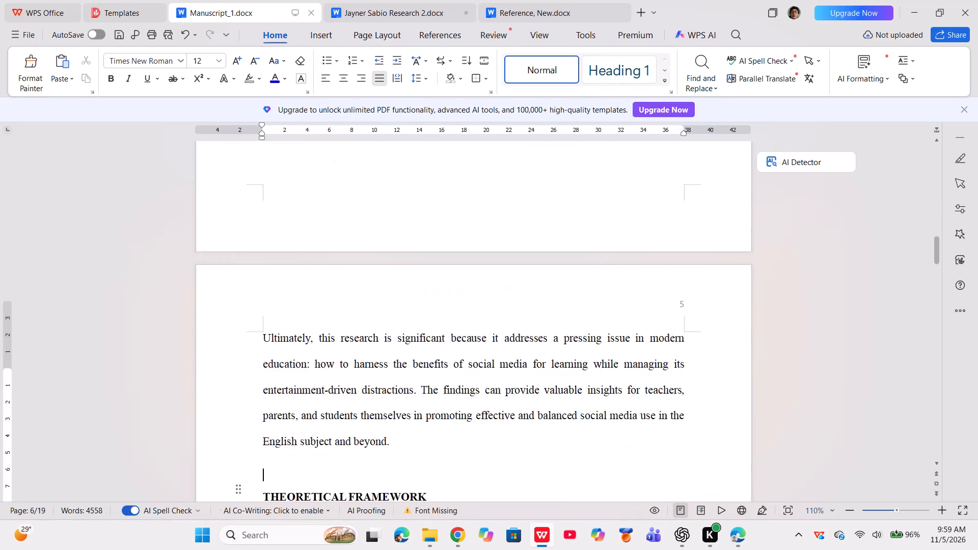
key(Down)
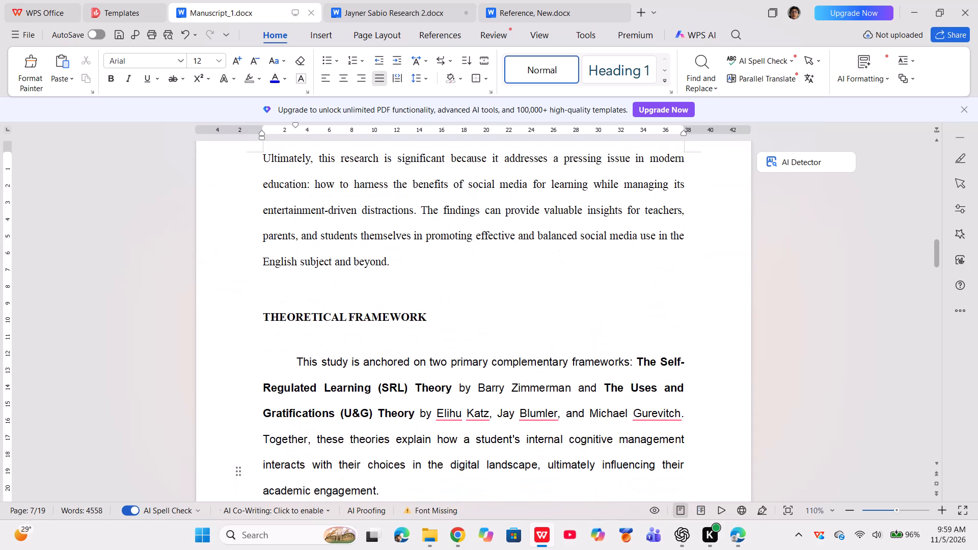
key(Down)
key(Down)
key(Down)
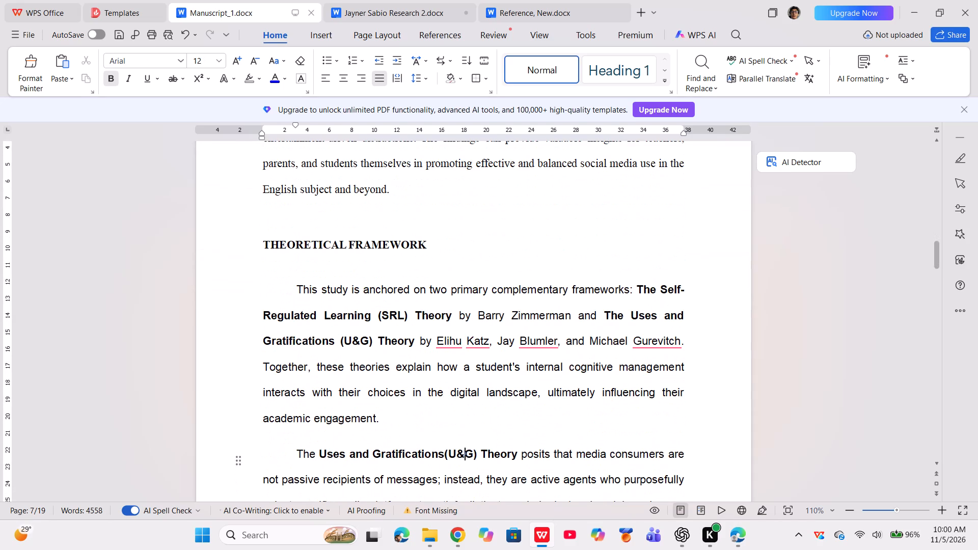
Switch to the research document and undo its remaining citation edits, including the "(Panadero, 2017)," text after "Barry Zimmerman".
click(380, 14)
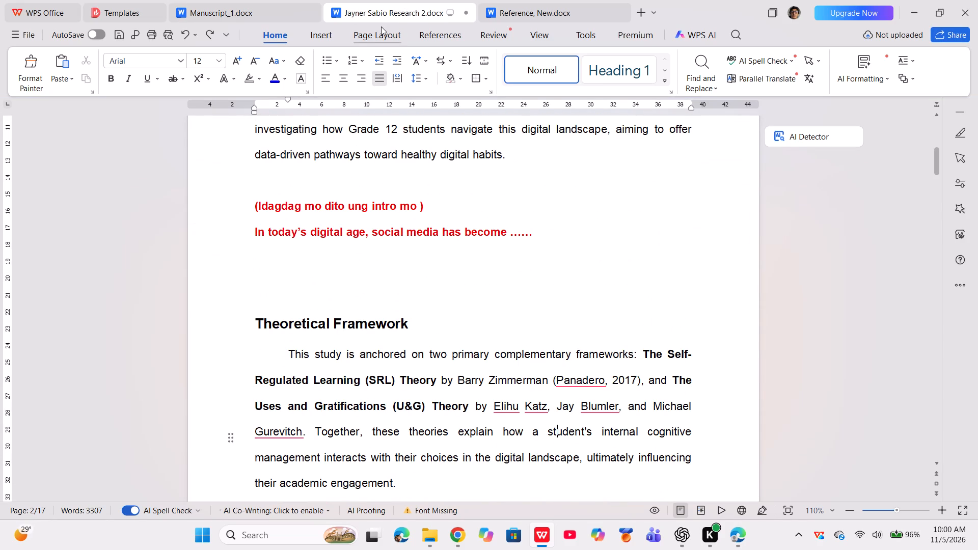
key(ctrl+z)
key(ctrl+z)
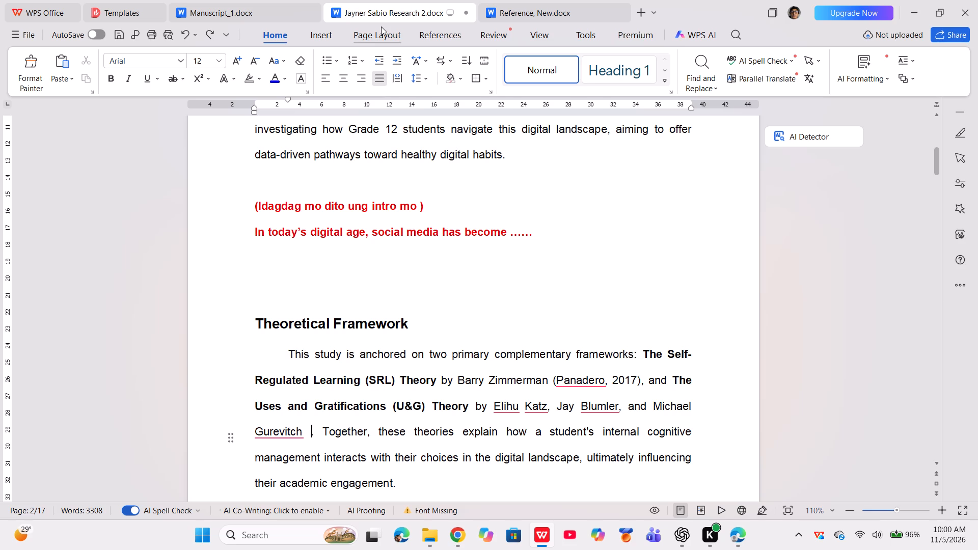
key(ctrl+z)
key(ctrl+z)
key(ctrl+z)
key(ctrl+z)
key(ctrl+z)
key(ctrl+z)
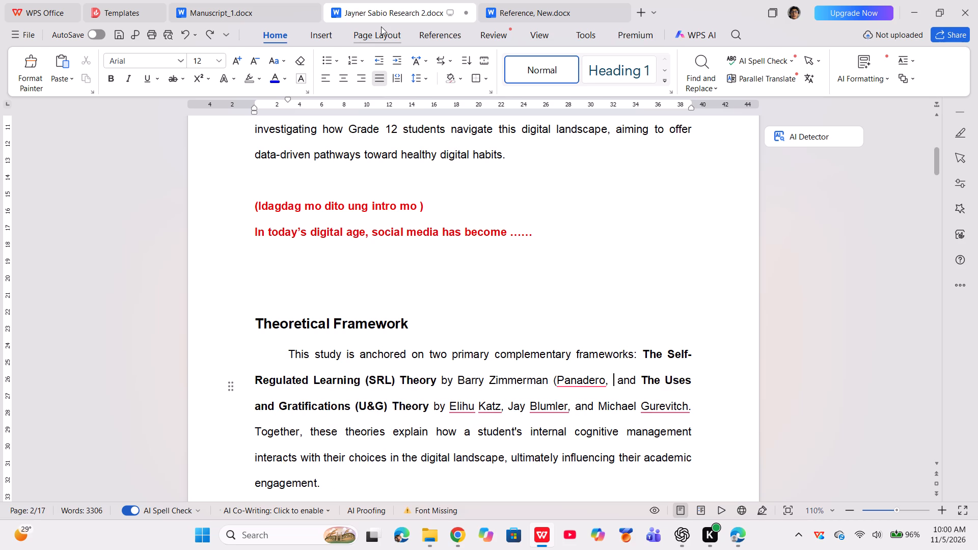
key(ctrl+z)
key(ctrl+z)
key(ctrl+z)
key(ctrl+z)
key(ctrl+z)
key(ctrl+z)
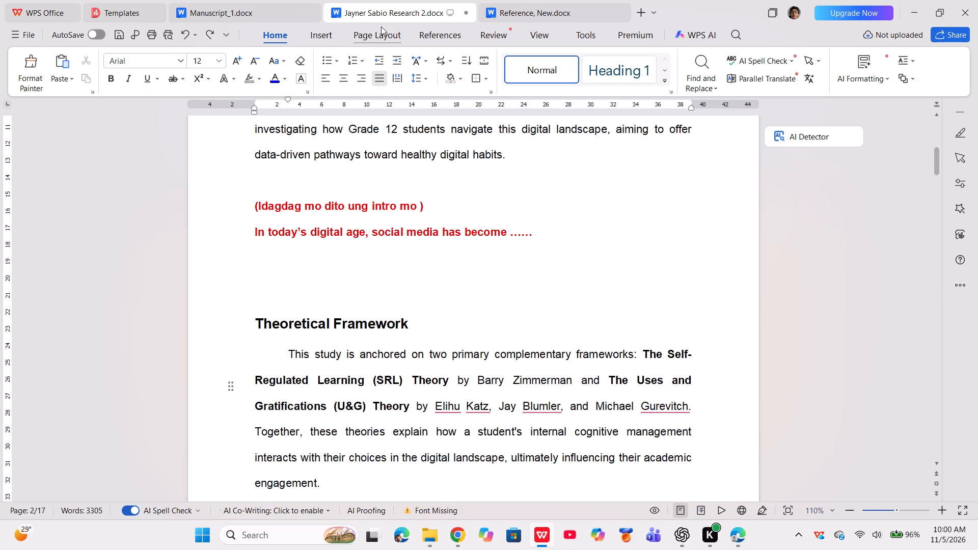
In Manuscript_1.docx, insert the citation "(Panadero, 2017)," after "Barry Zimmerman" in the first Theoretical Framework paragraph.
click(258, 7)
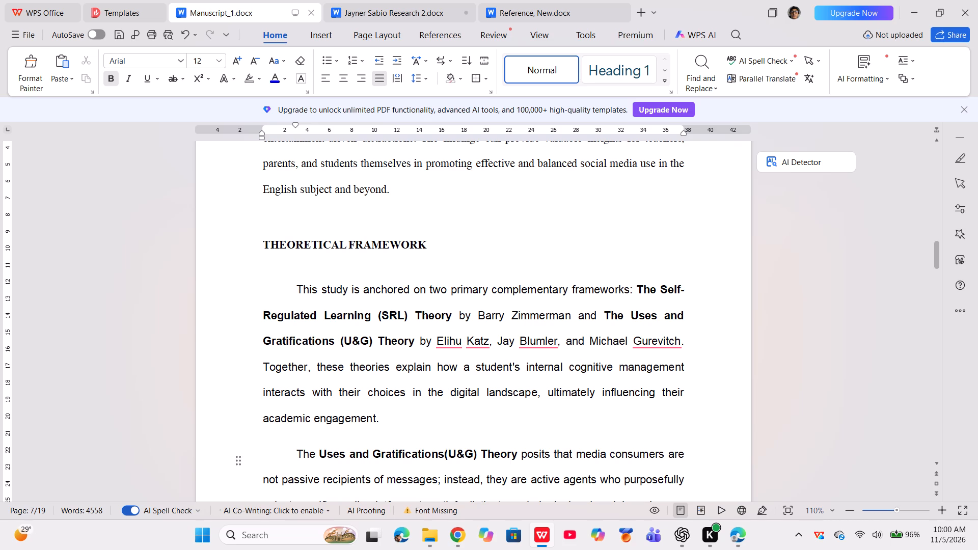
click(570, 313)
key(space)
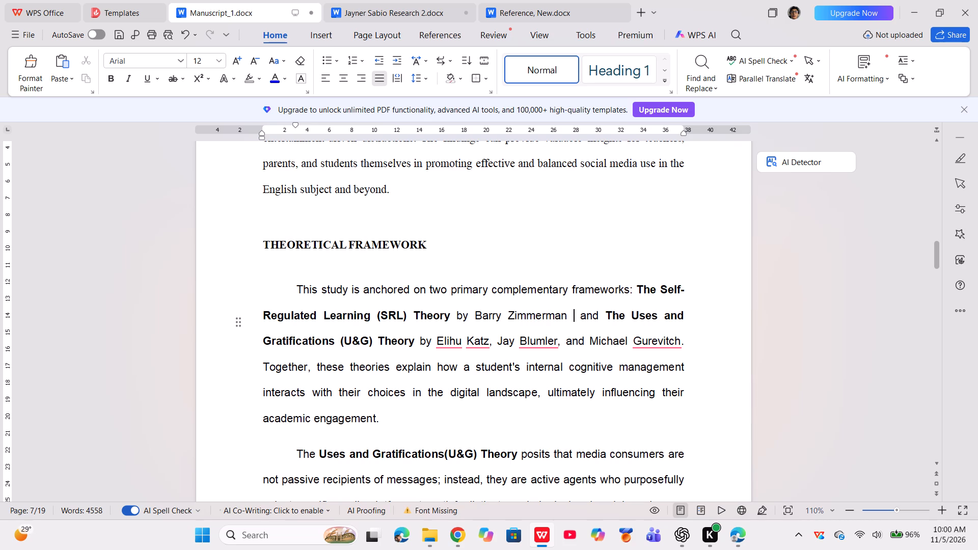
key(shift+parenleft)
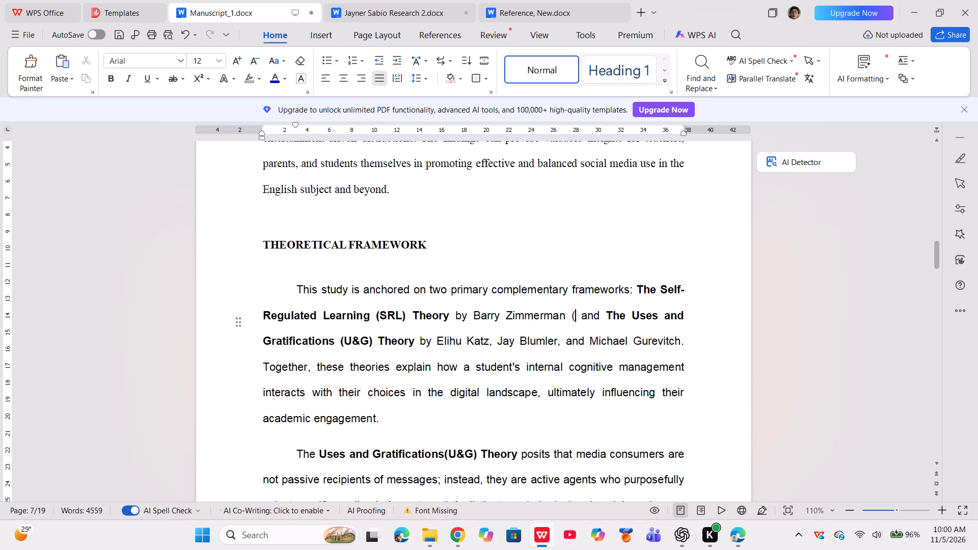
text(Pa)
text(nade)
text(r0)
key(BackSpace)
key(BackSpace)
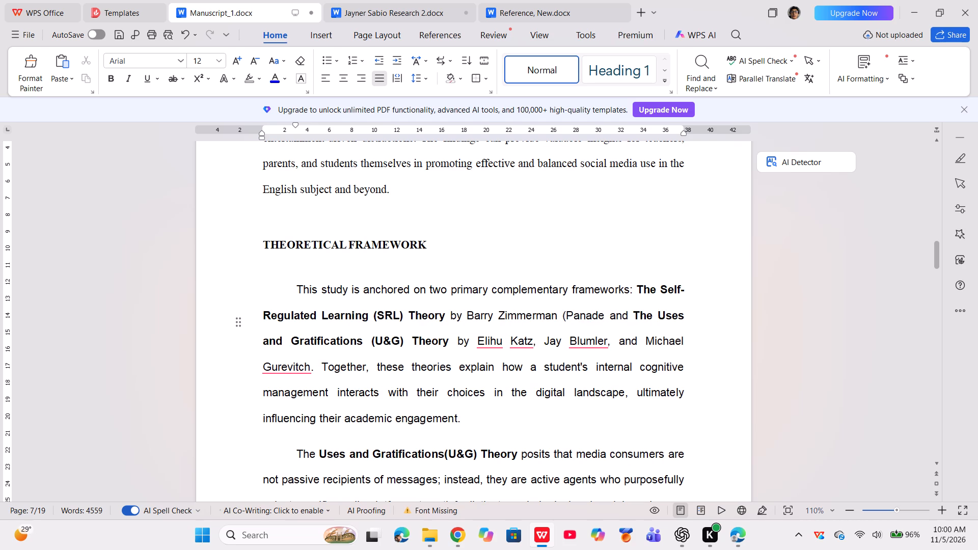
text(ro)
text(, 201)
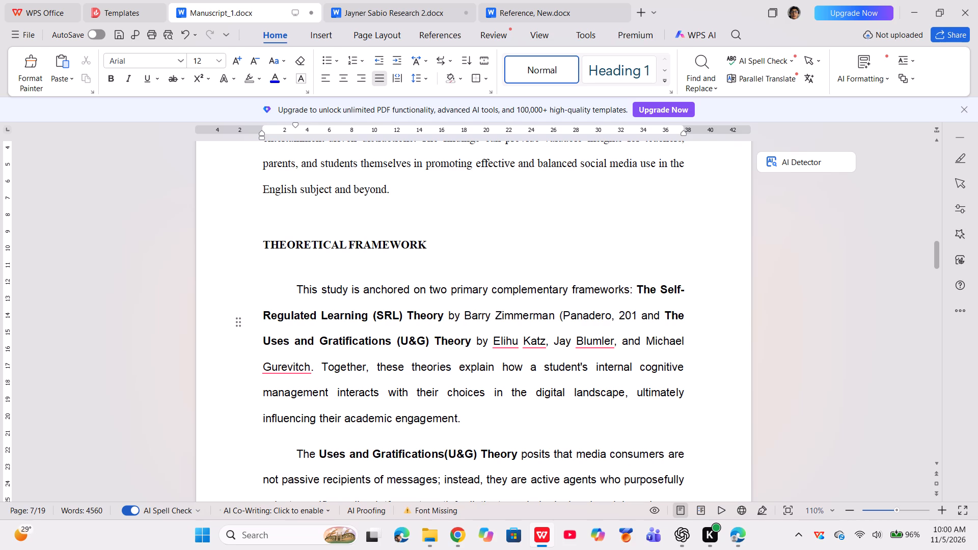
key(7)
key(shift+parenright)
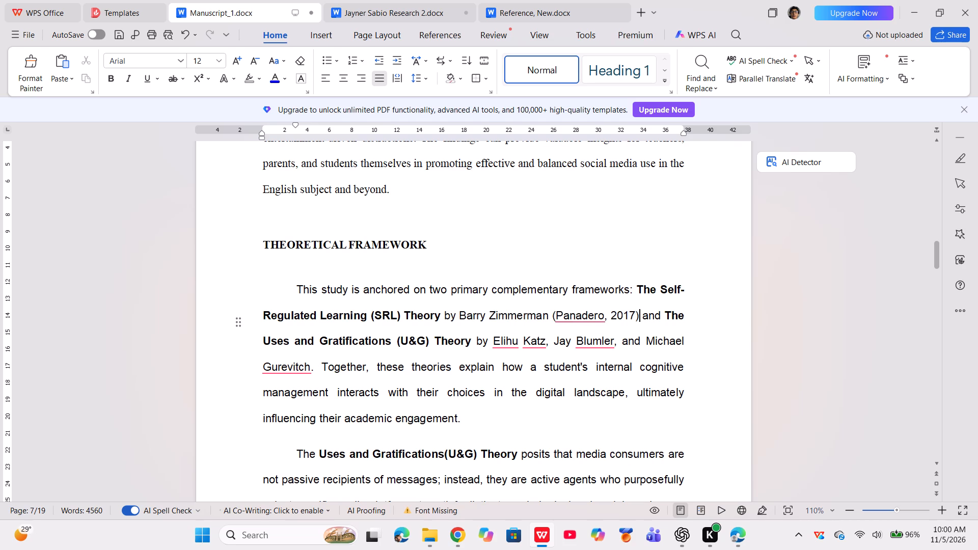
key(comma)
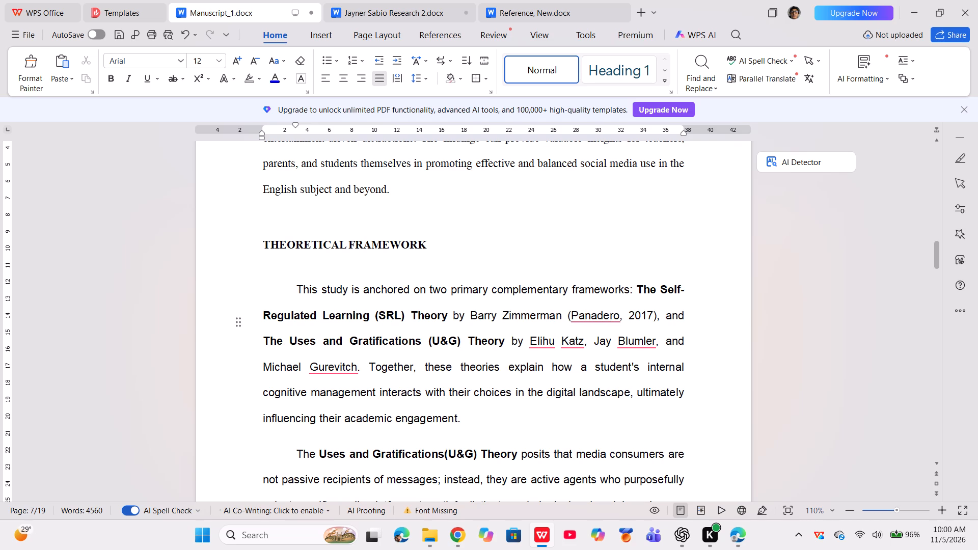
Insert "(Ungvarsky" after "Michael Gurevitch" in the first Theoretical Framework paragraph, checking the author's spelling against Reference, New.docx.
click(356, 369)
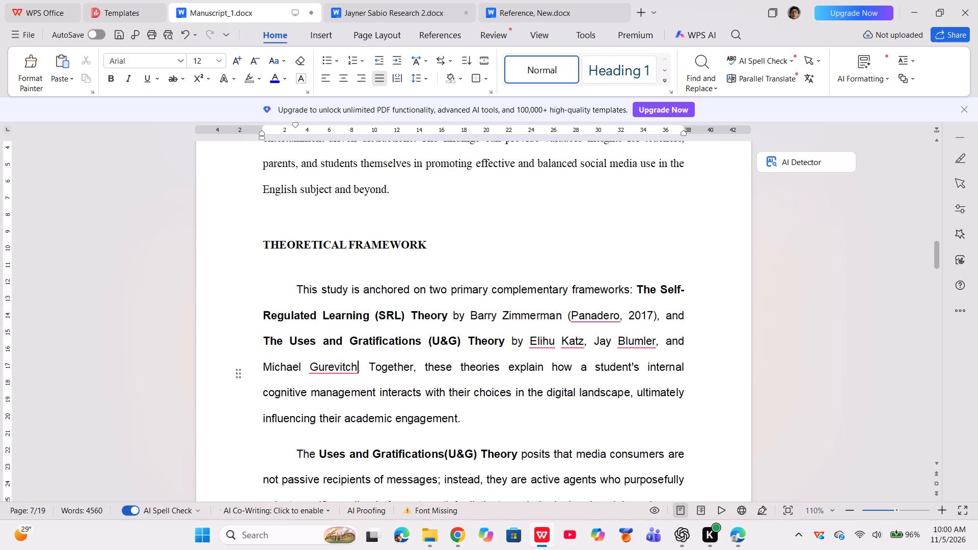
key(space)
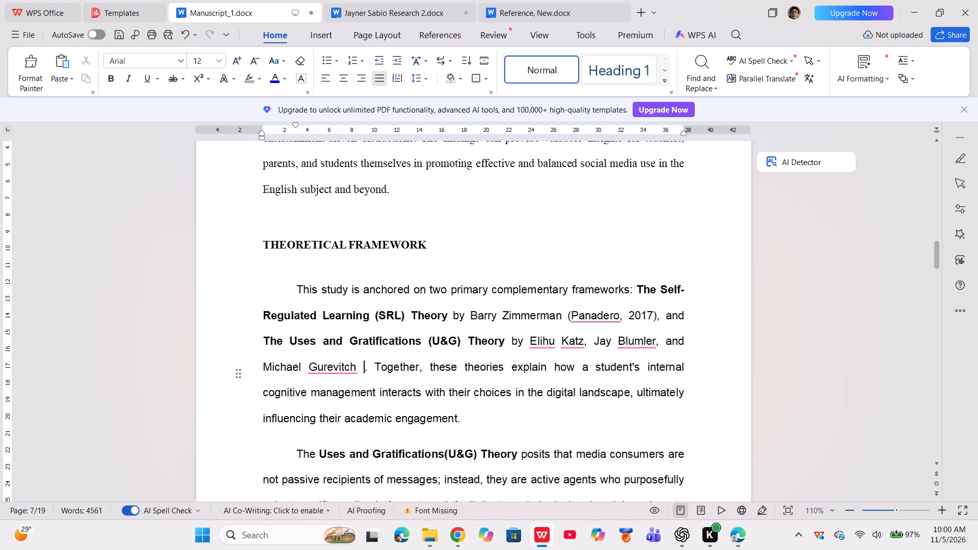
key(shift+parenleft)
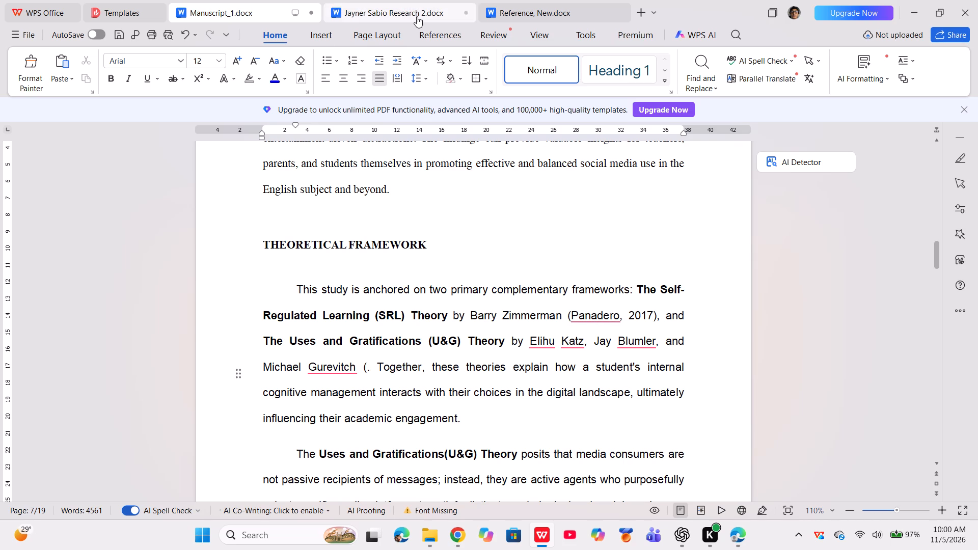
click(523, 12)
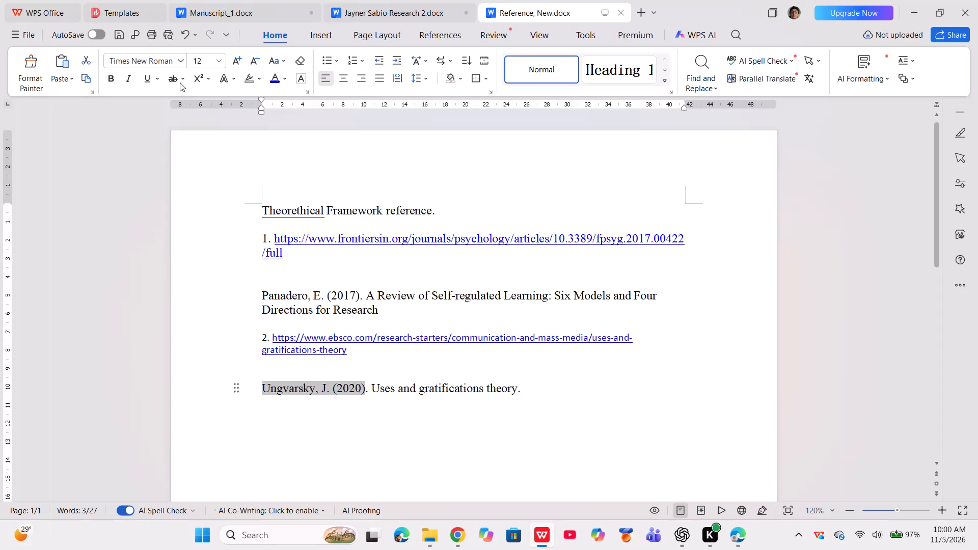
click(227, 12)
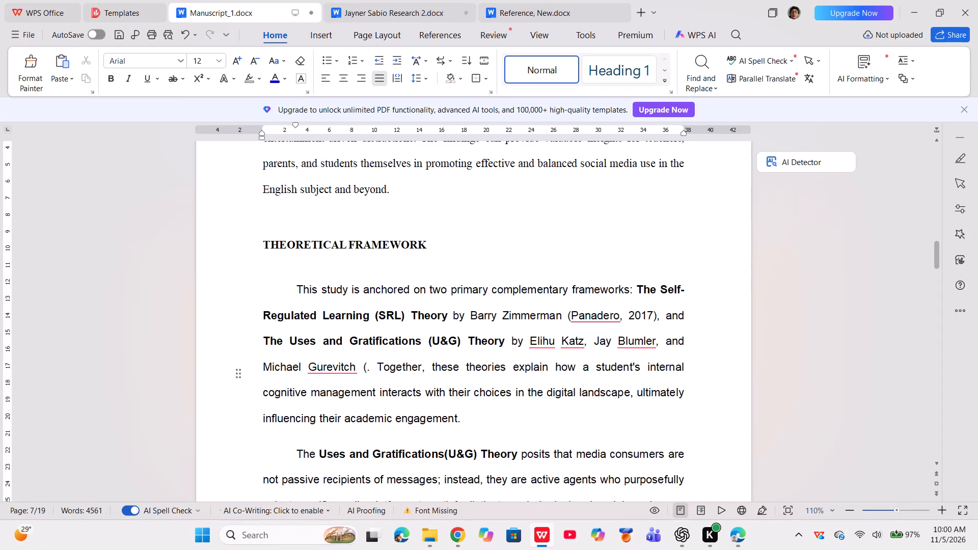
text(Ung)
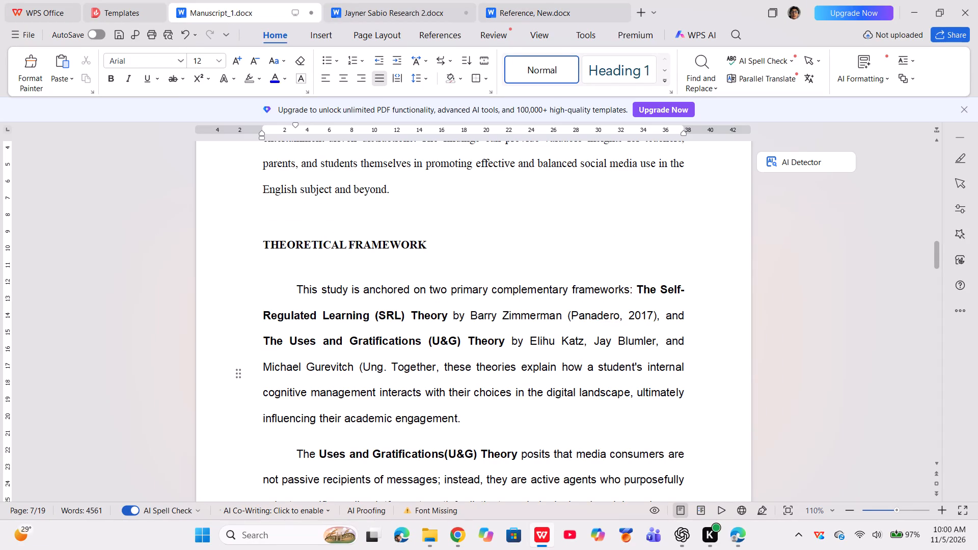
text(var)
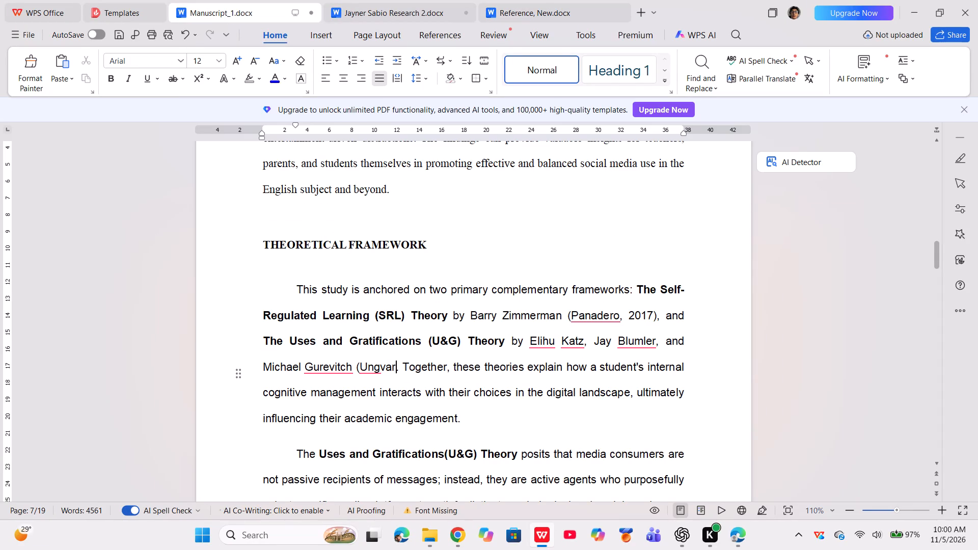
key(z)
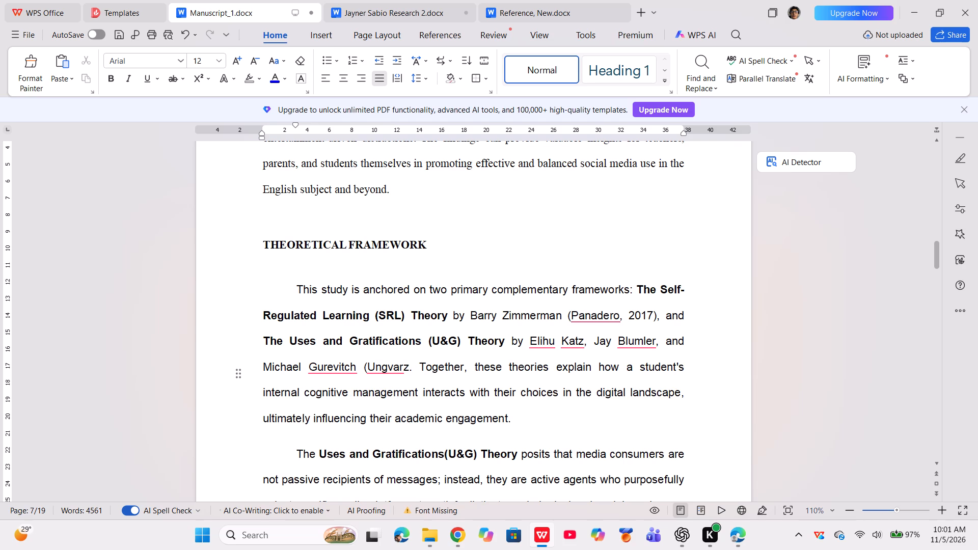
text(ky)
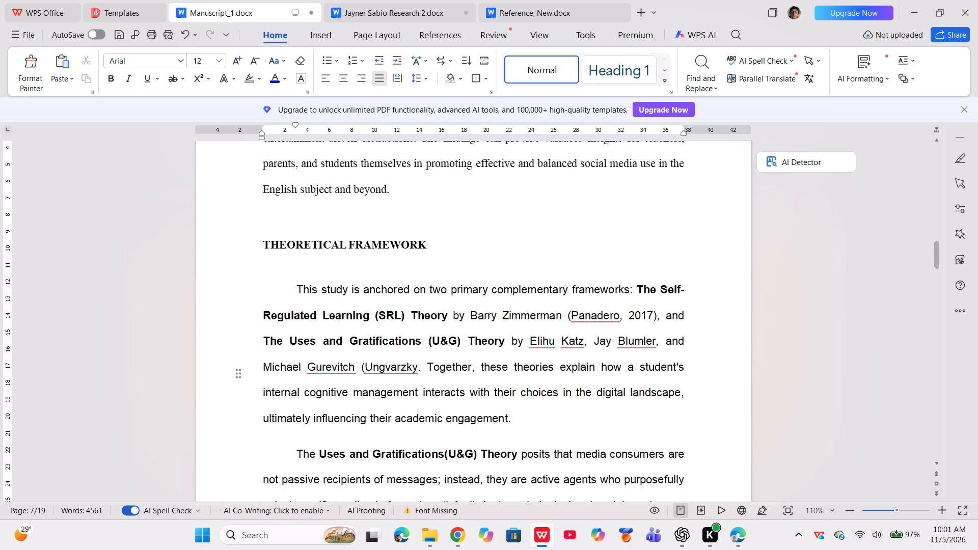
click(549, 15)
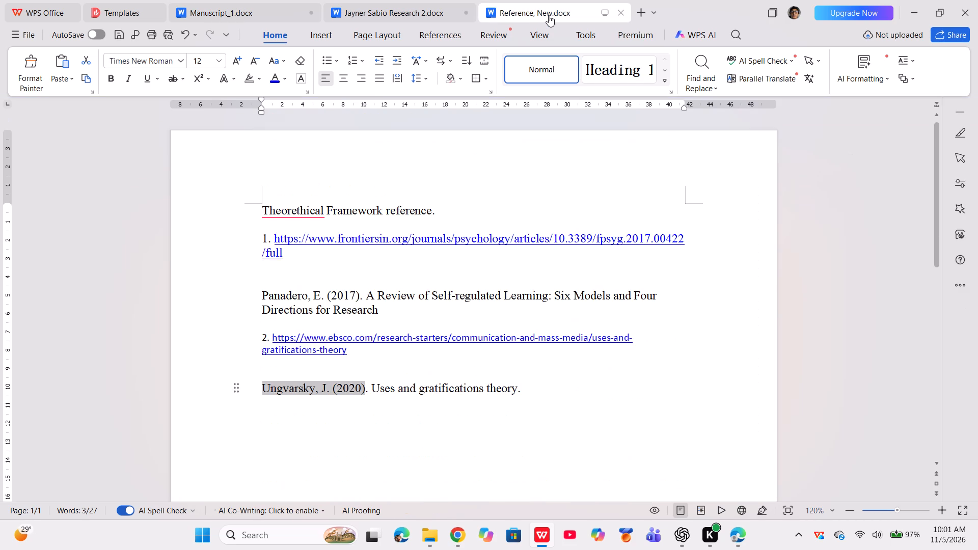
click(281, 16)
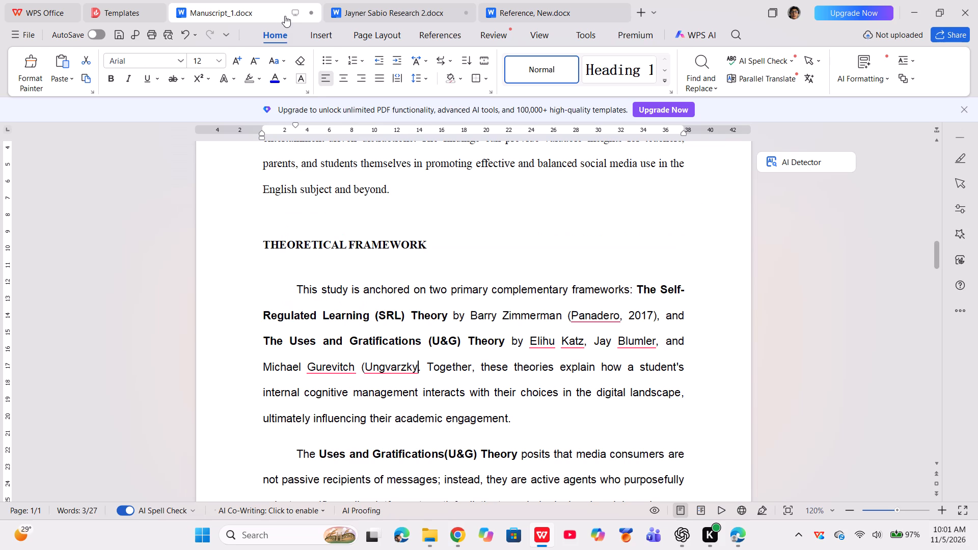
click(406, 369)
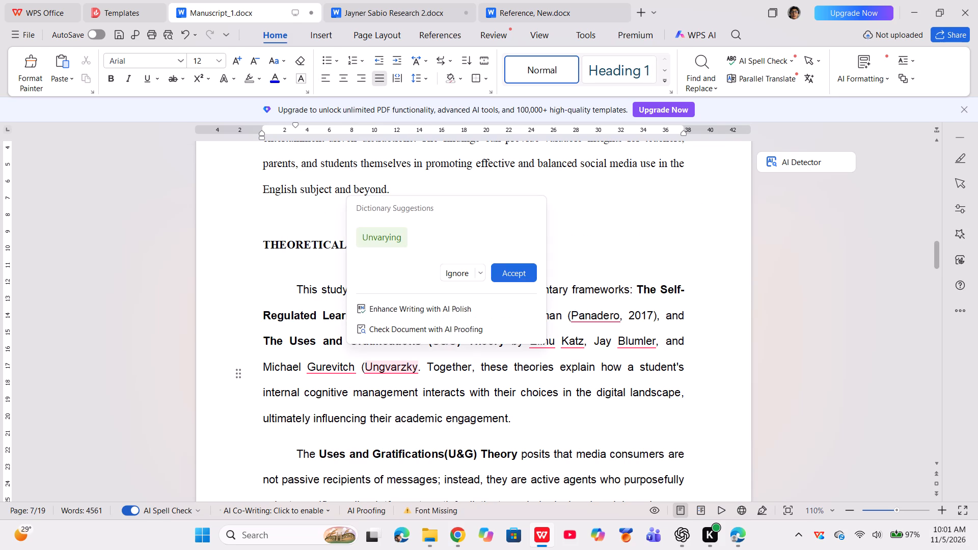
key(BackSpace)
key(s)
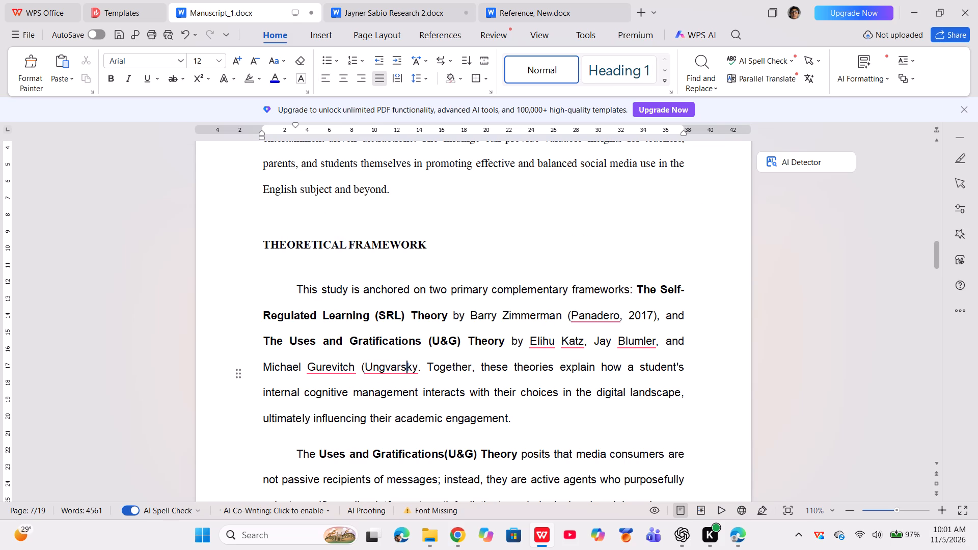
Complete the Ungvarsky citation as "(Ungvarsky, 2020)," replacing the period before "Together".
click(421, 370)
key(BackSpace)
key(comma)
key(space)
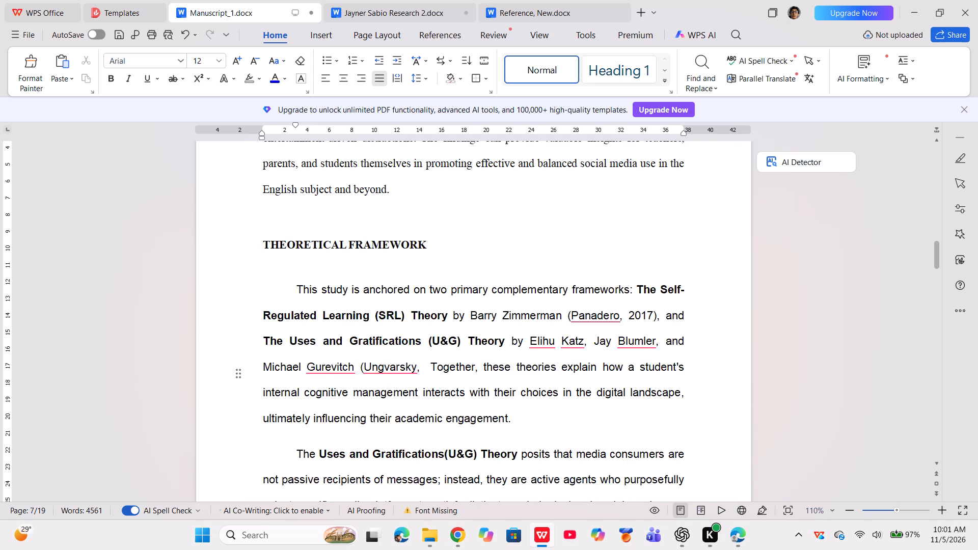
text(2020)
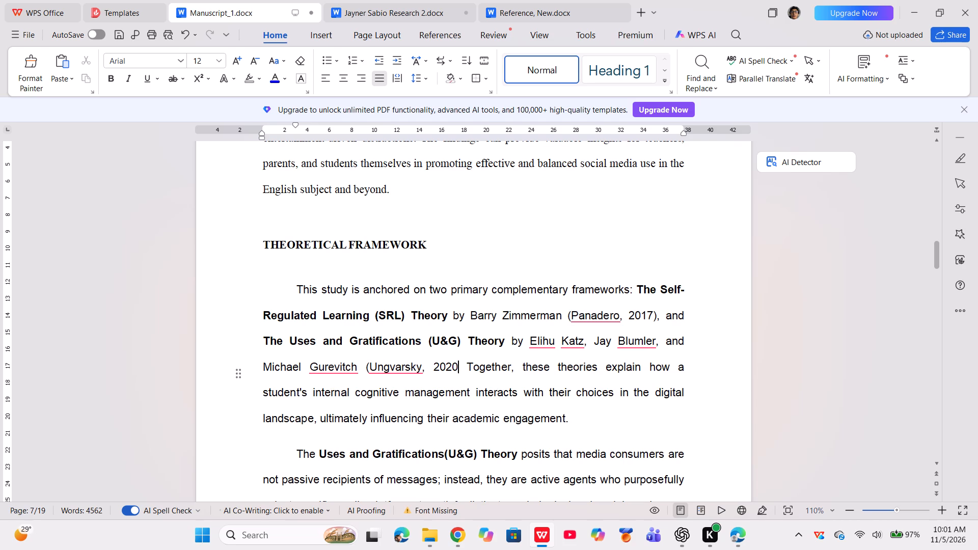
key(shift+parenright)
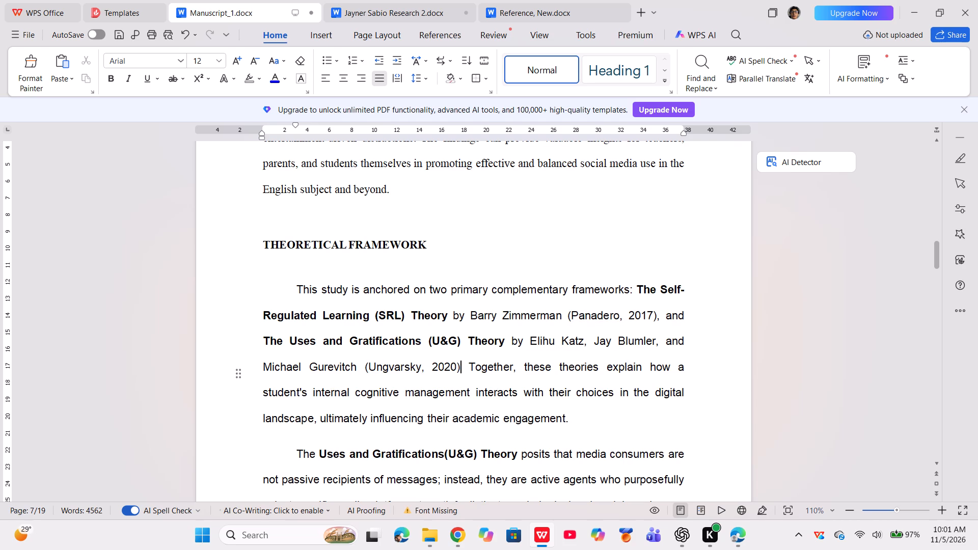
key(BackSpace)
key(BackSpace)
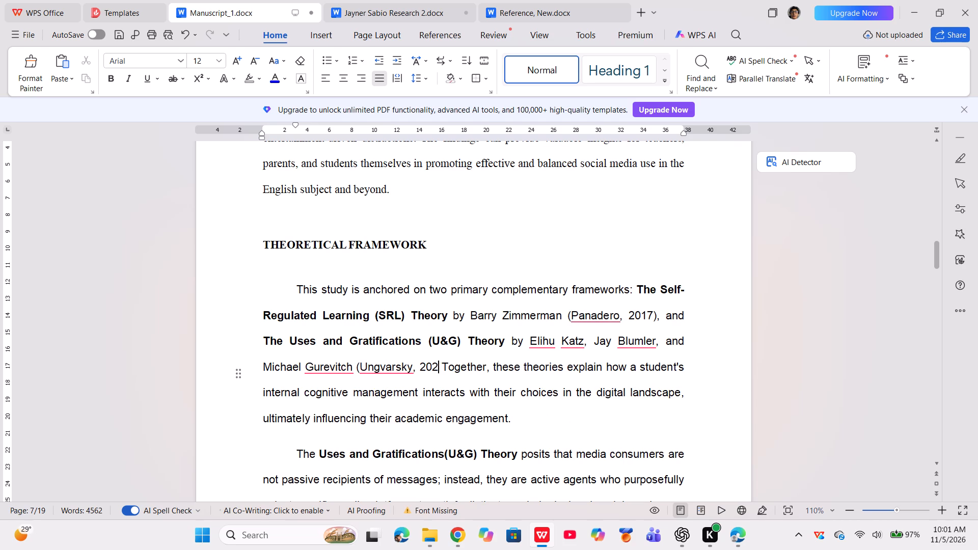
key(BackSpace)
key(BackSpace)
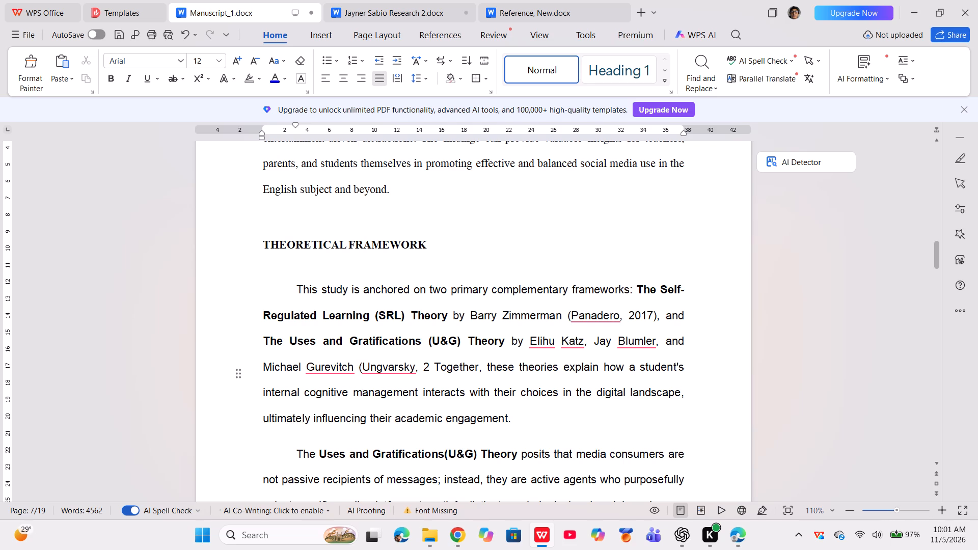
key(BackSpace)
key(BackSpace)
key(2)
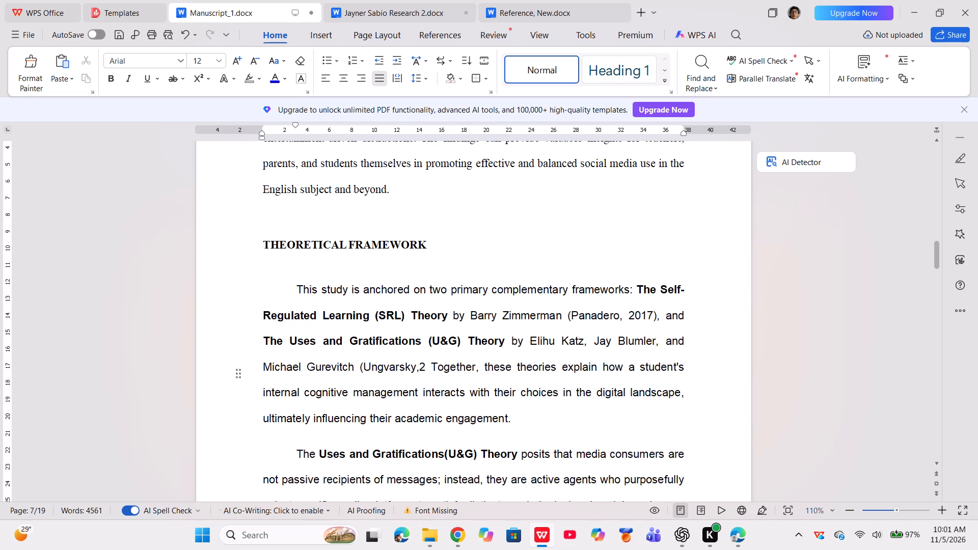
key(BackSpace)
key(space)
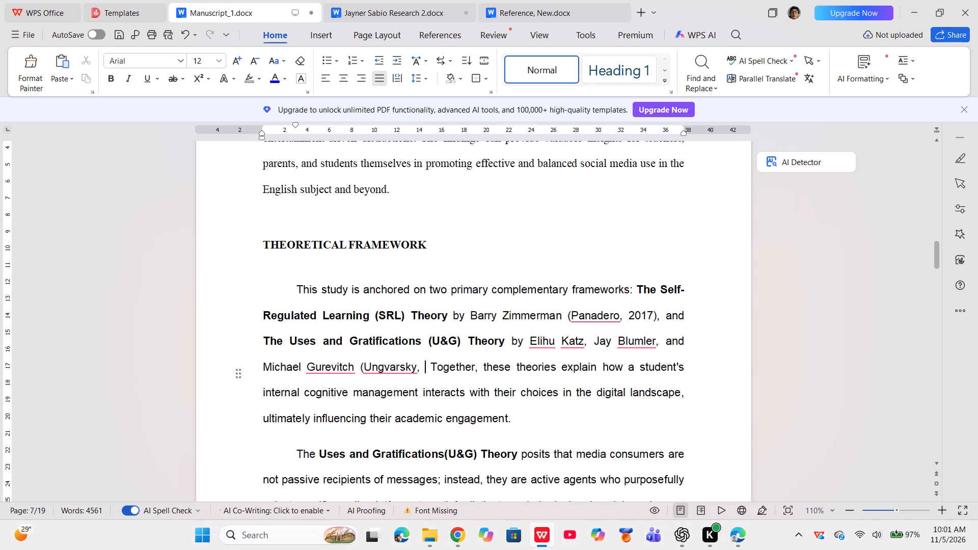
key(2)
text(020)
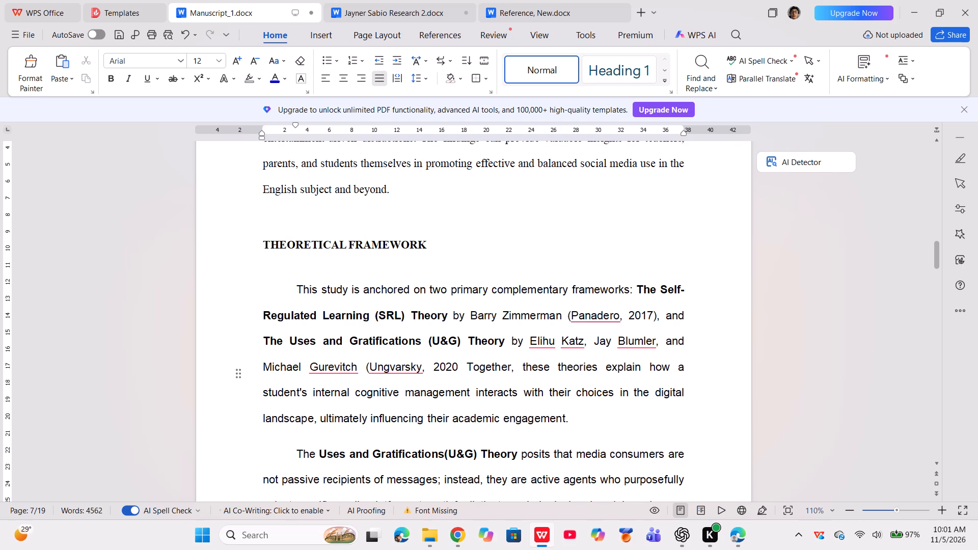
key(shift+parenright)
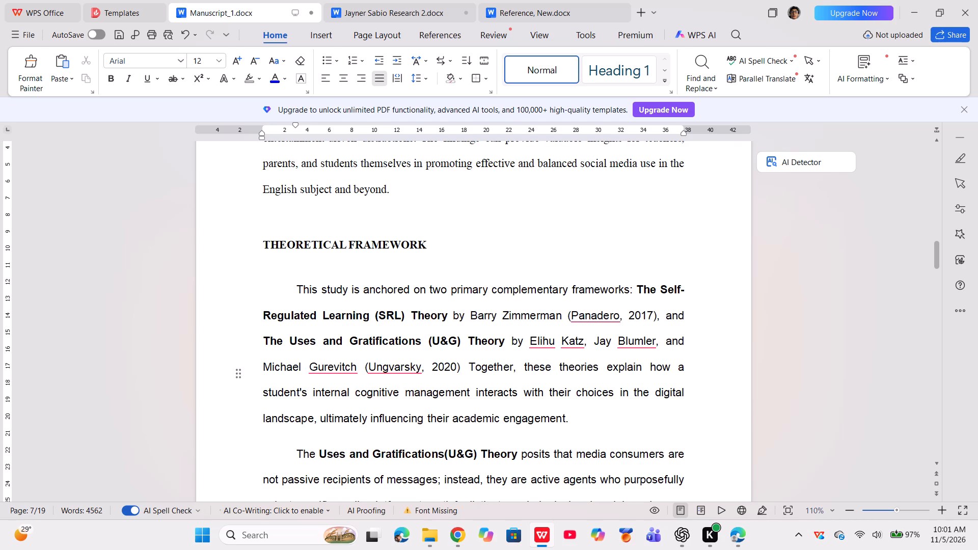
key(comma)
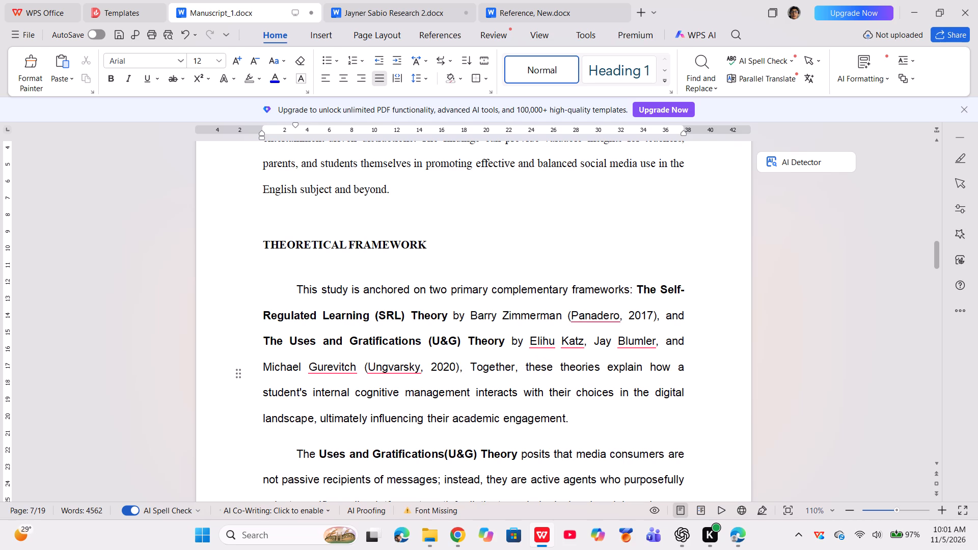
Save Manuscript_1.docx.
key(ctrl+s)
click(586, 419)
key(Down)
key(ctrl+s)
Look over the Uses and Gratifications (U&G) Theory paragraph and the Grade 12 students paragraph that follow the cited introduction.
key(Down)
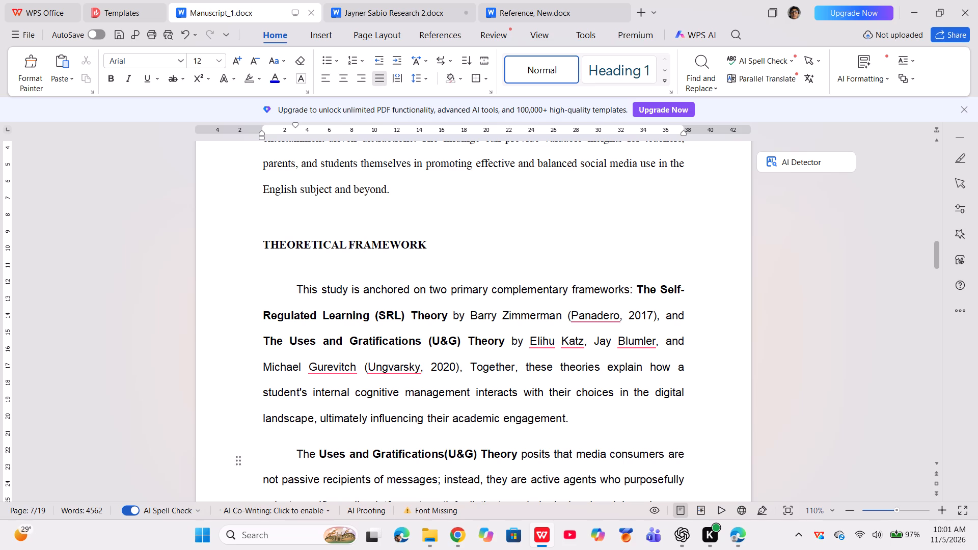
key(Down)
key(Down)
key(Down)
key(Down)
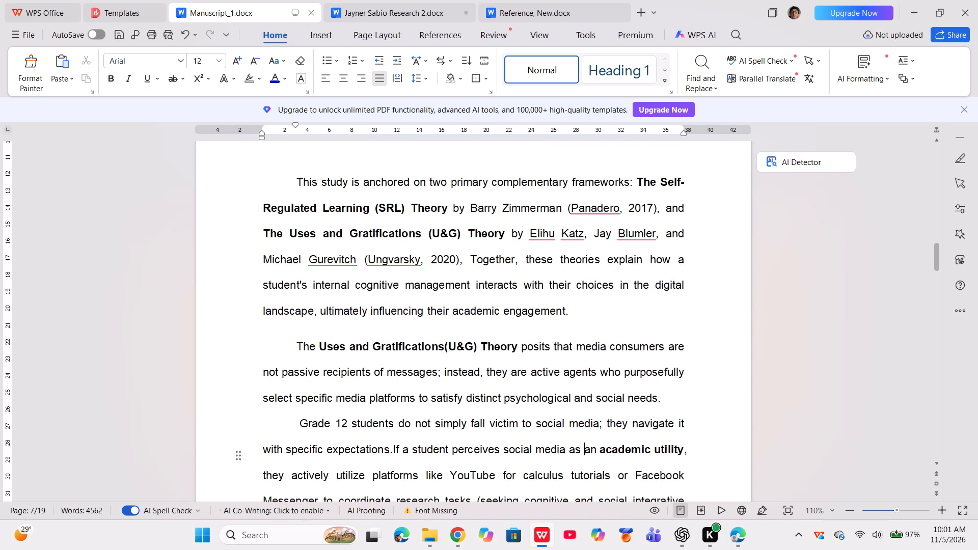
click(493, 360)
click(556, 408)
click(565, 438)
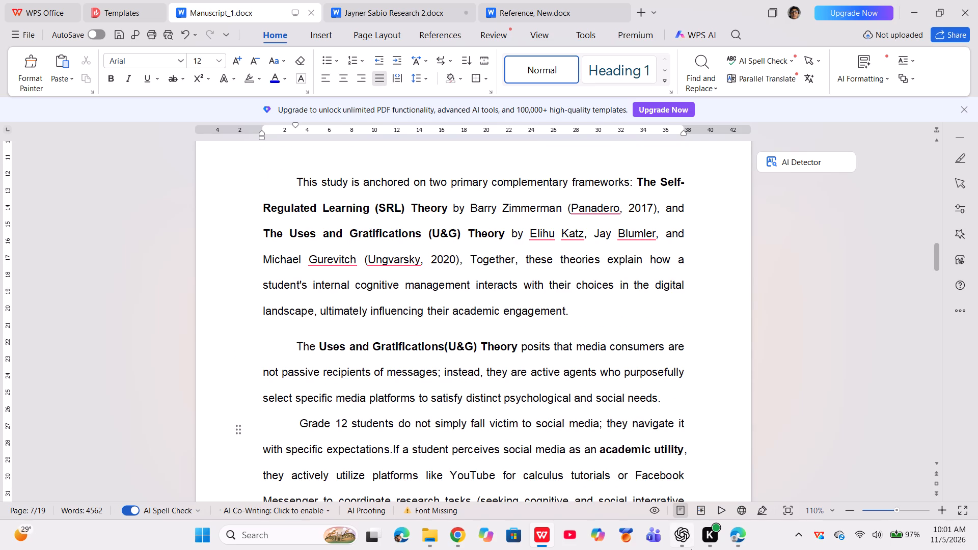
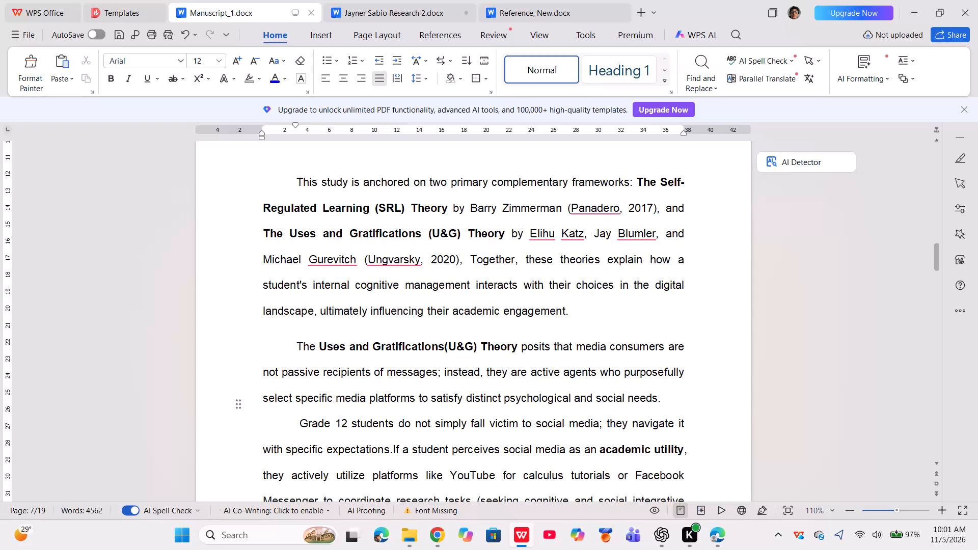
Read the Uses and Gratifications (U&G) Theory paragraph and the Grade 12 students paragraph through to its closing line on usage patterns.
key(Down)
key(Down)
key(Down)
key(Down)
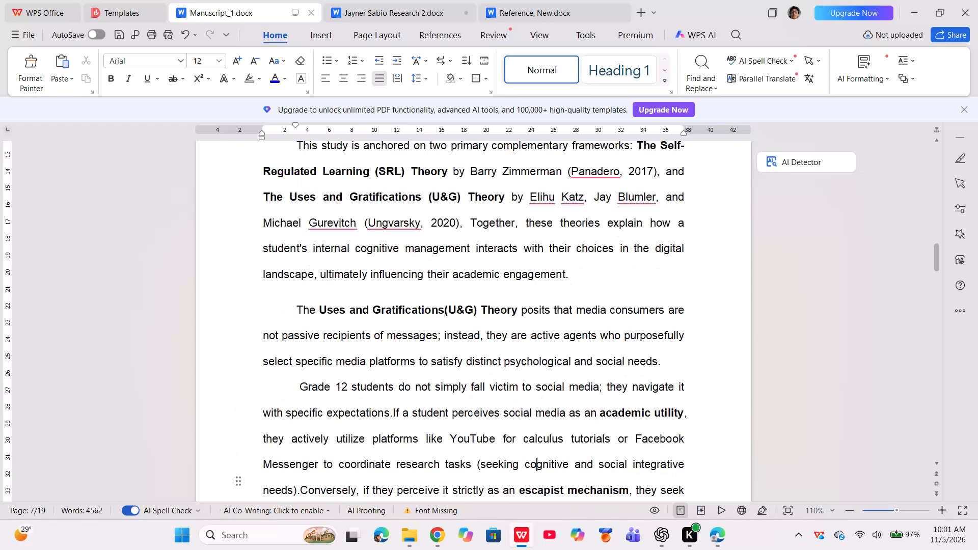
key(Down)
key(Down)
key(Down)
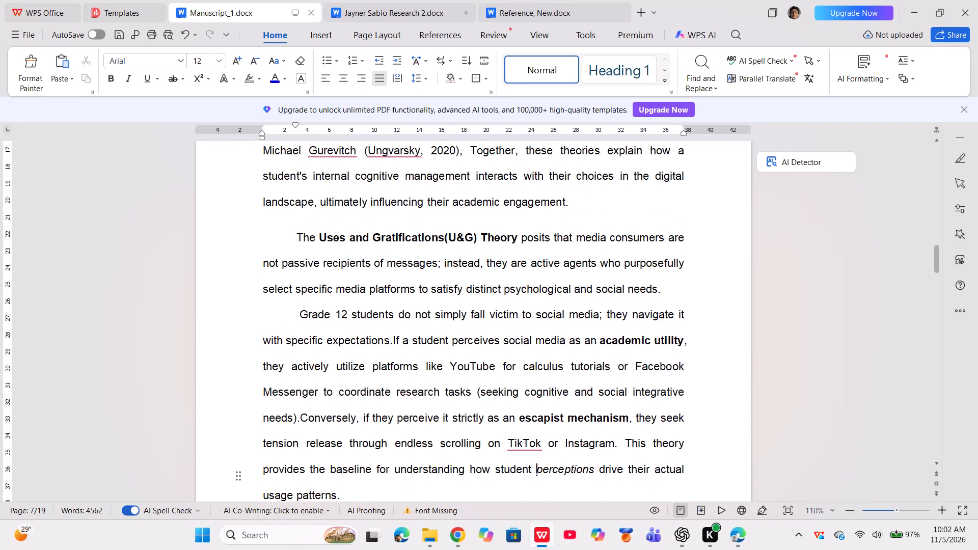
click(486, 284)
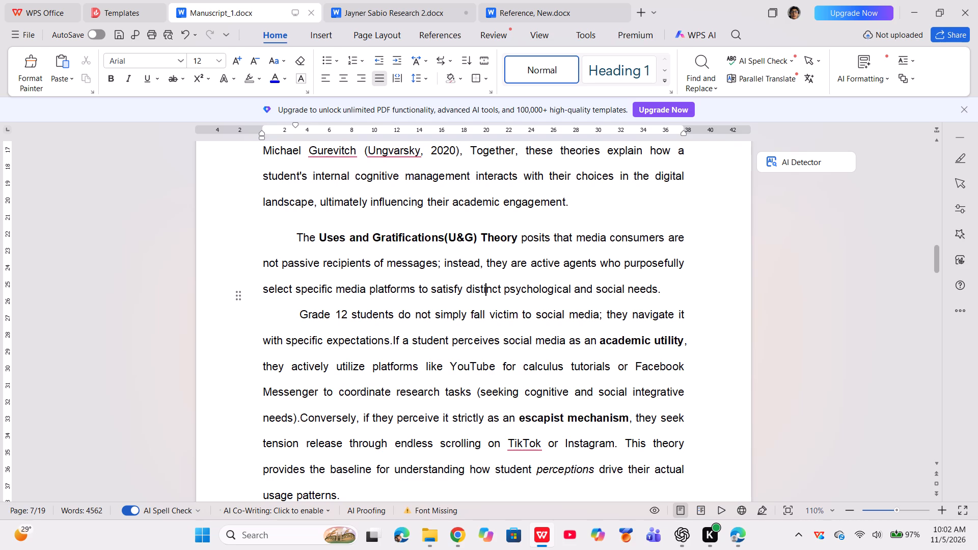
click(224, 353)
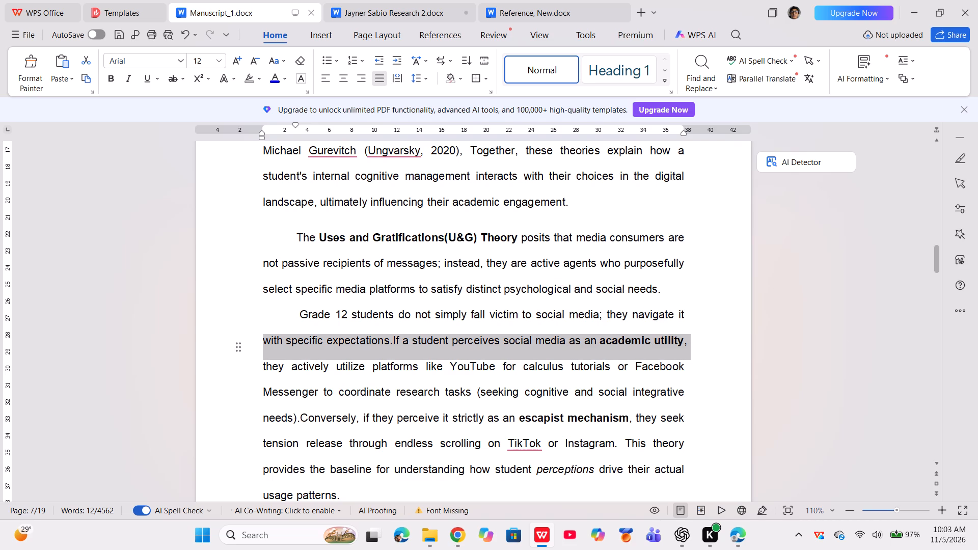
click(426, 344)
key(Up)
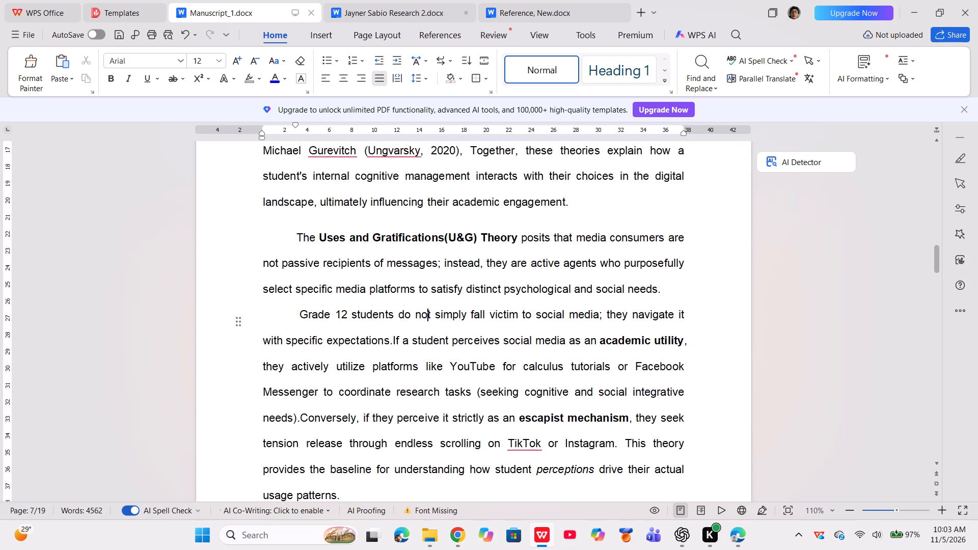
Review the Theoretical Framework section from its heading, through the cited introduction, down to the Grade 12 students paragraph.
key(Up)
key(Up)
key(Up)
key(Up)
key(Up)
key(Up)
key(Up)
key(Up)
key(Up)
key(Up)
key(Up)
key(Up)
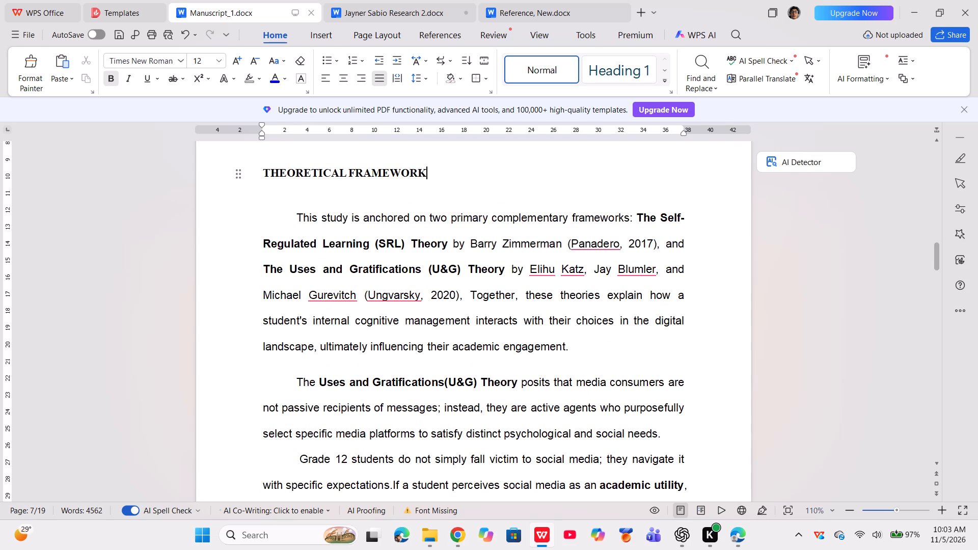
key(Down)
key(Down)
key(Down)
key(Down)
key(Down)
key(Down)
key(Down)
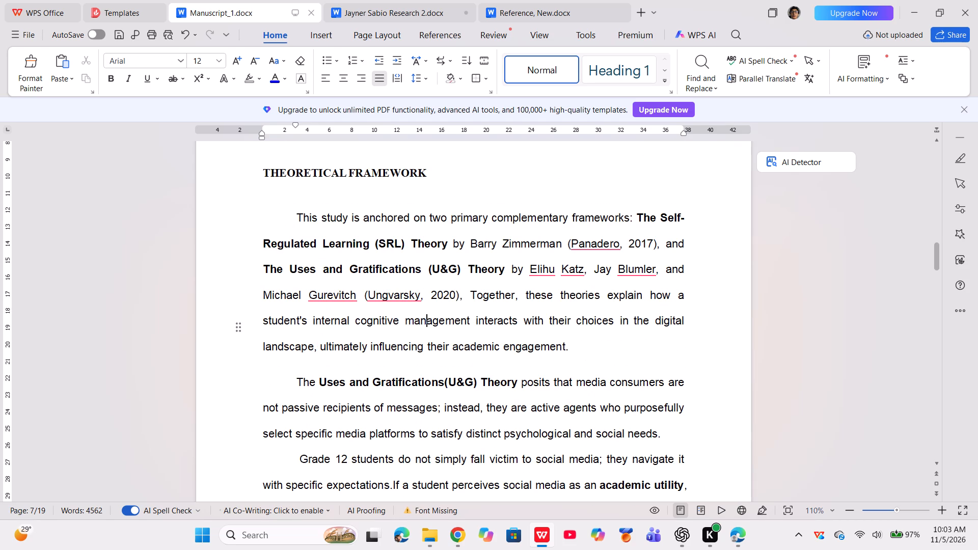
key(Down)
key(Down)
key(Down)
key(Down)
key(Down)
key(Down)
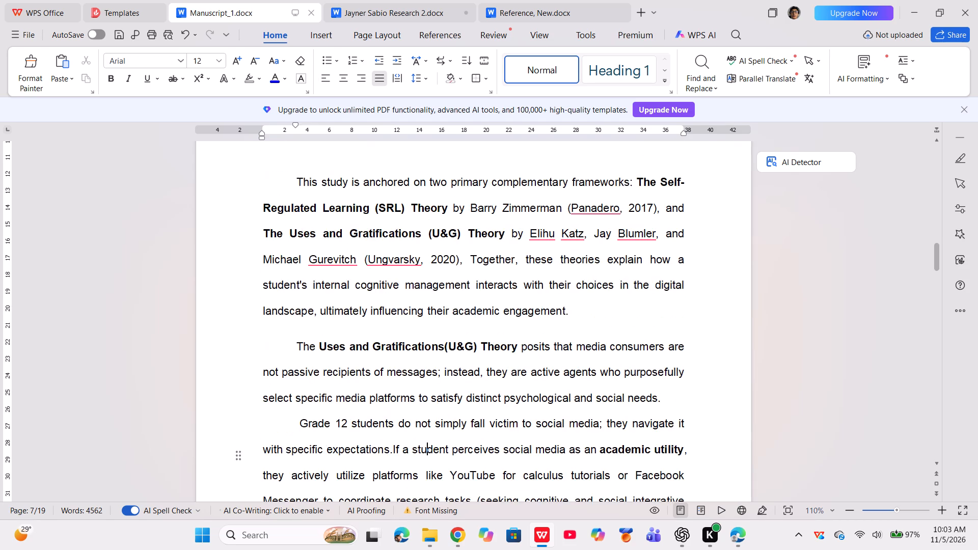
key(Down)
key(Down)
key(Down)
Look back through the pages preceding the Theoretical Framework, from the Grade 12 perceptions paragraph to the Abalos and Philstar citations.
key(Up)
key(Up)
key(Up)
key(Up)
key(Up)
key(Up)
key(Up)
key(Up)
key(Up)
key(Up)
key(Up)
key(Up)
key(Up)
key(Up)
key(Up)
key(Up)
key(Up)
key(Up)
key(Up)
key(Up)
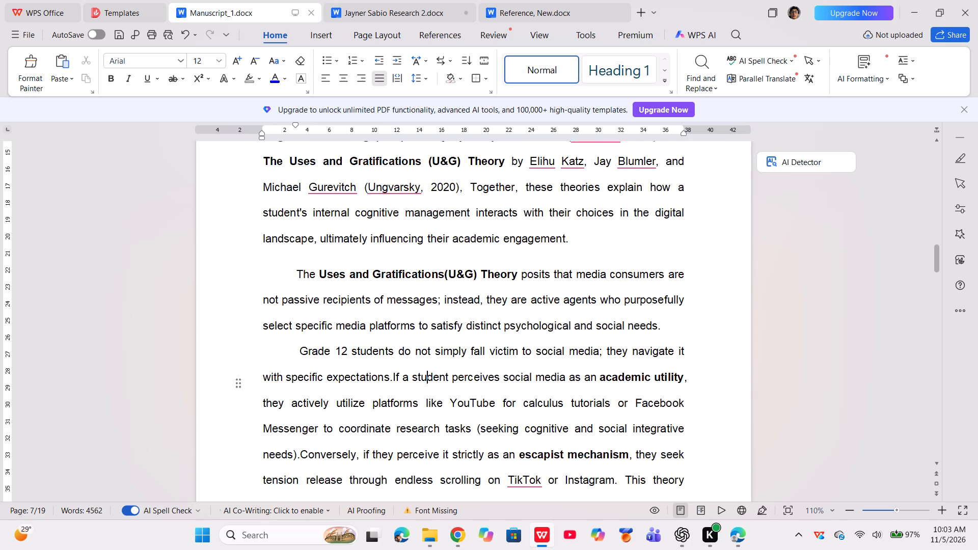
key(Up)
key(Up)
key(Up)
key(Up)
key(Up)
key(Up)
key(Up)
key(Up)
key(Up)
key(Up)
key(Up)
key(Up)
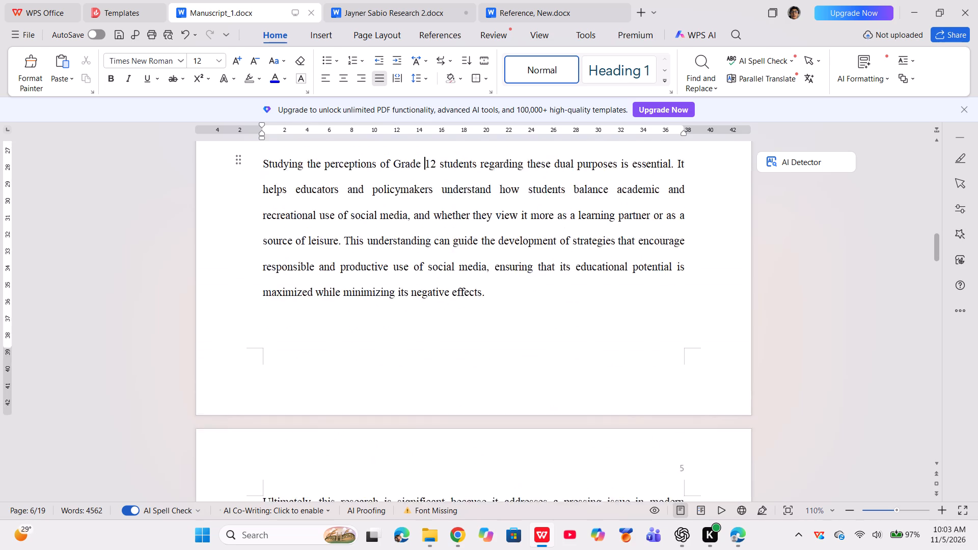
key(Up)
key(Up)
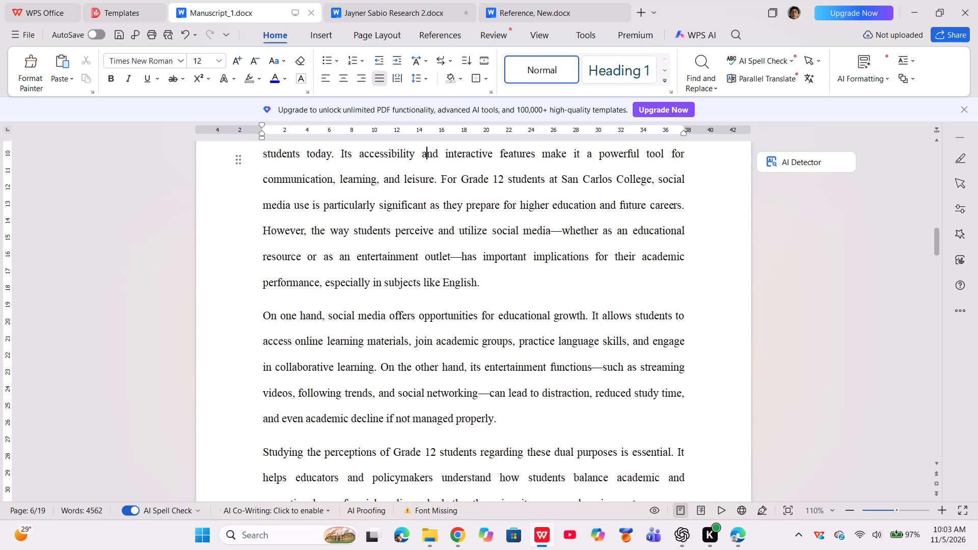
key(Up)
key(Up)
key(Up)
key(Up)
key(Up)
key(Up)
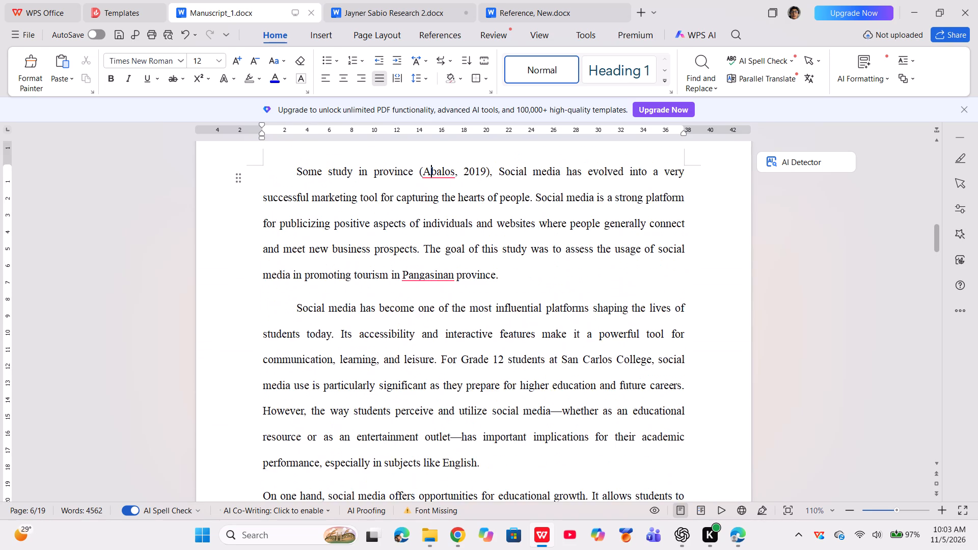
key(Up)
key(Up)
key(Up)
key(Up)
key(Up)
key(Up)
key(Up)
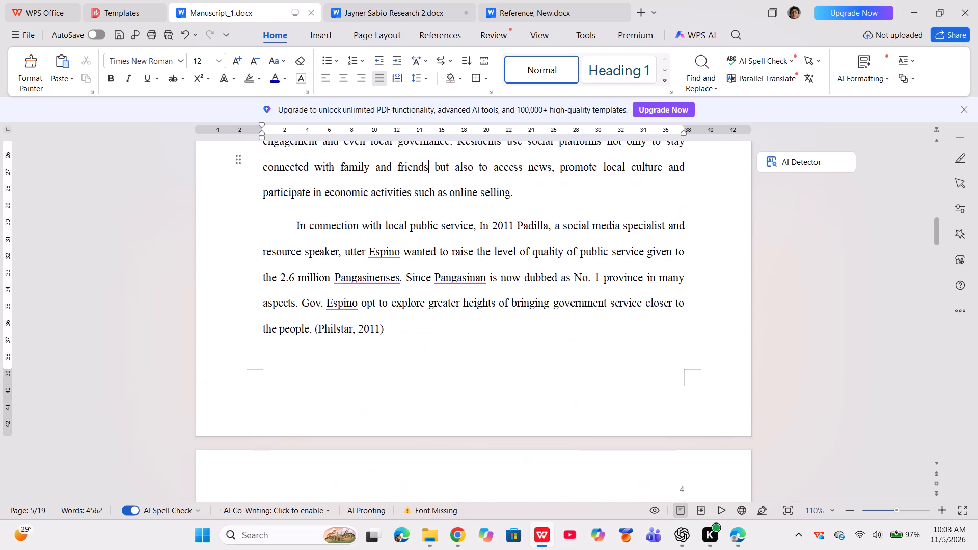
Examine the earlier background paragraphs on the provincial scenario, Philippine social media use and worldwide internet users, including their in-text citations.
key(Up)
key(Up)
key(Up)
key(Up)
key(Up)
key(Up)
key(Up)
key(Up)
key(Up)
key(Up)
key(Up)
key(Up)
key(Up)
key(Up)
key(Up)
key(Up)
key(Up)
key(Up)
key(Up)
key(Up)
key(Up)
key(Up)
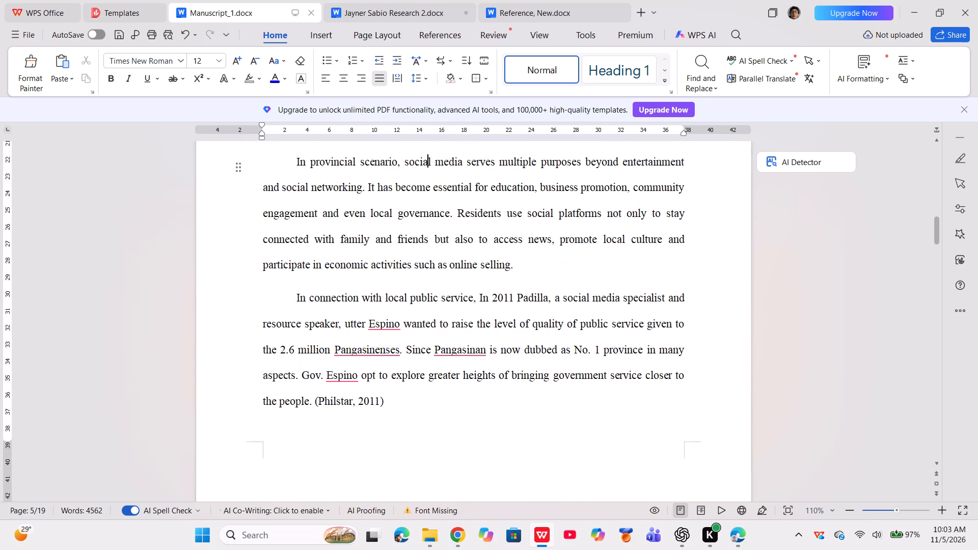
key(Down)
key(Down)
key(Down)
key(Down)
key(Down)
key(Down)
key(Down)
key(Down)
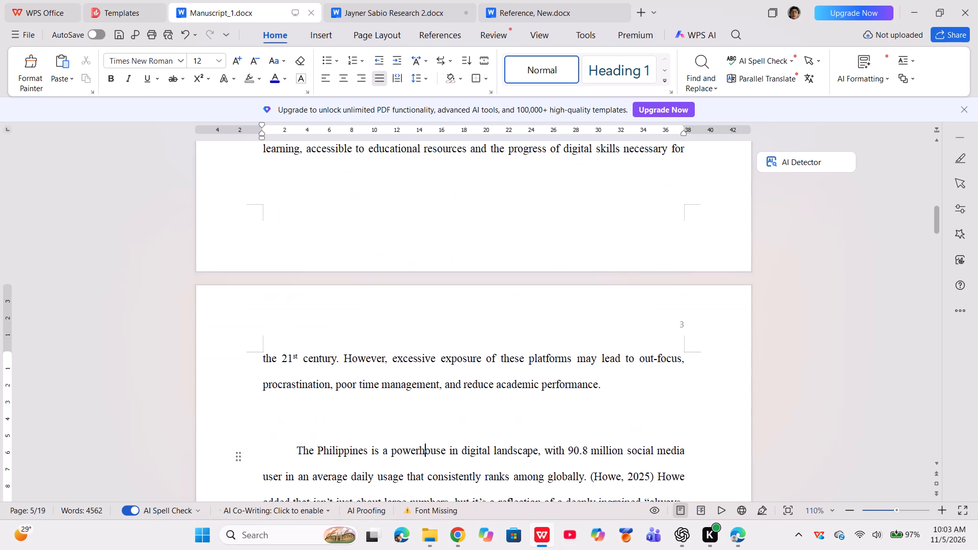
key(Up)
key(Up)
key(Up)
key(Up)
key(Up)
key(Up)
key(Up)
key(Up)
key(Up)
key(Up)
key(Up)
key(Up)
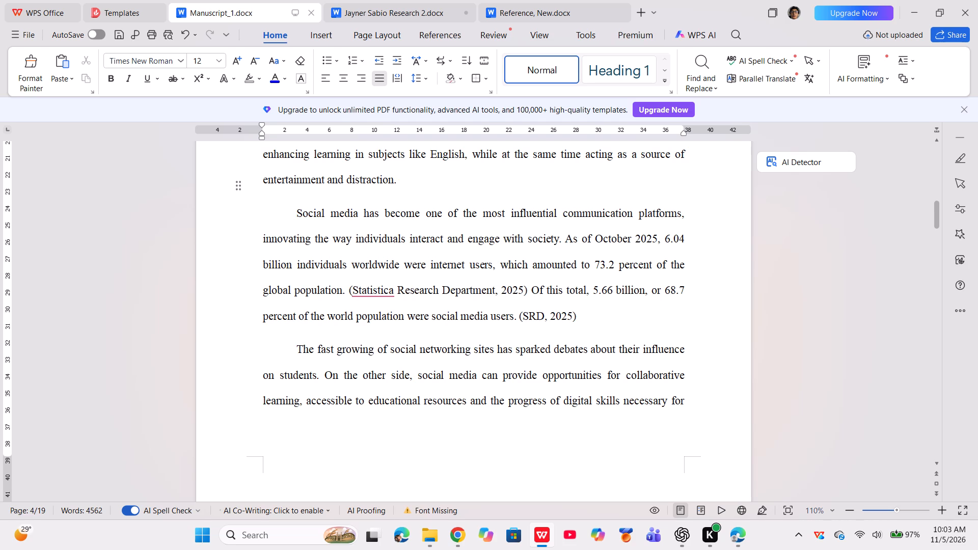
Look back over the worldwide internet users paragraph and the paragraph on social media in today's digital age.
key(Down)
key(Down)
key(Down)
key(Down)
key(Down)
key(Down)
key(Down)
key(Down)
key(Up)
key(Up)
key(Up)
key(Up)
key(Up)
key(Up)
key(Up)
key(Up)
key(Up)
key(Up)
key(Up)
key(Up)
key(Up)
key(Up)
key(Up)
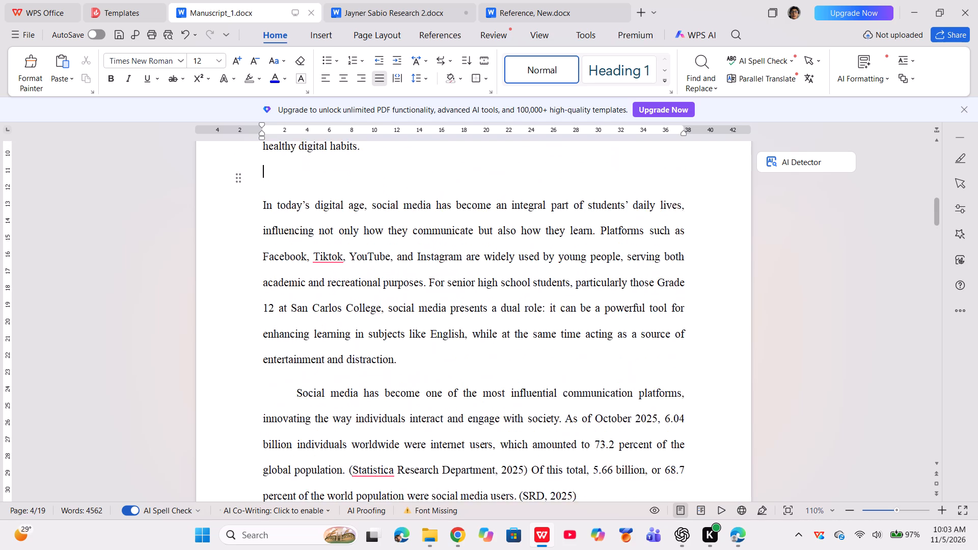
Look back through the opening Background of the Study paragraphs up to the Chapter I Introduction heading.
key(Up)
key(Up)
key(Up)
key(Up)
key(Up)
key(Up)
key(Up)
key(Up)
key(Up)
key(Up)
key(Up)
key(Up)
key(Up)
key(Up)
key(Up)
key(Up)
key(Up)
key(Up)
key(Up)
key(Up)
key(Up)
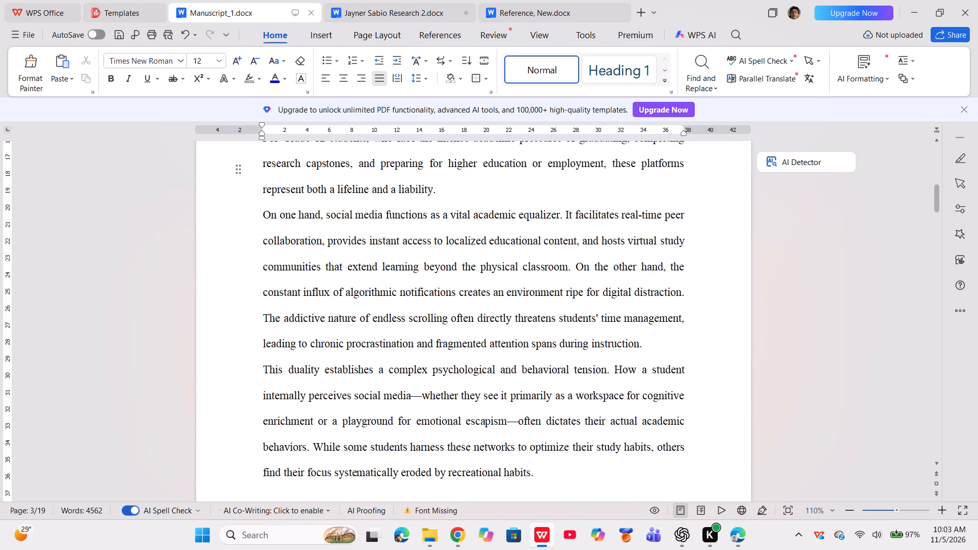
key(Down)
key(Up)
key(Up)
key(Up)
key(Up)
key(Up)
key(Up)
key(Up)
key(Up)
key(Up)
key(Up)
key(Up)
key(Up)
key(Up)
key(Up)
key(Up)
key(Up)
key(Up)
key(Up)
key(Up)
key(Up)
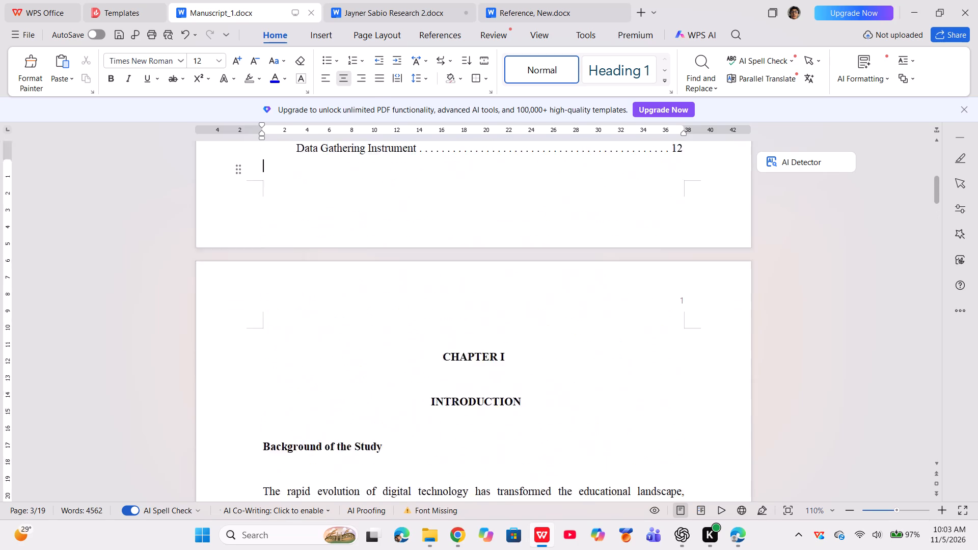
Read the first Background of the Study paragraph, on digital technology's rapid evolution and the pressures on Grade 12 students.
key(Down)
key(Down)
key(Down)
key(Down)
key(Down)
key(Down)
key(Down)
key(Down)
key(Down)
key(Down)
key(Down)
key(Down)
key(Down)
key(Down)
key(Down)
key(Down)
key(Down)
key(Down)
key(Down)
key(Down)
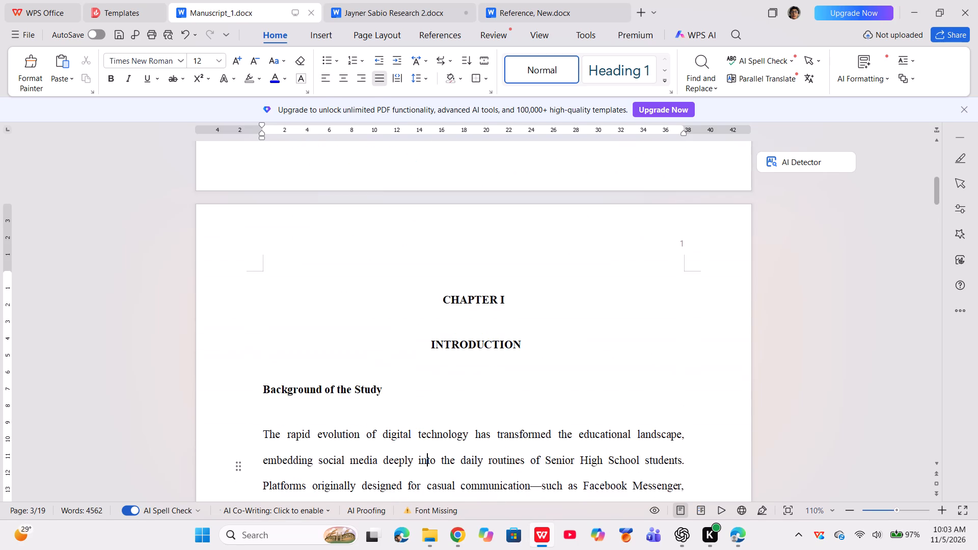
key(Down)
key(Down)
key(Down)
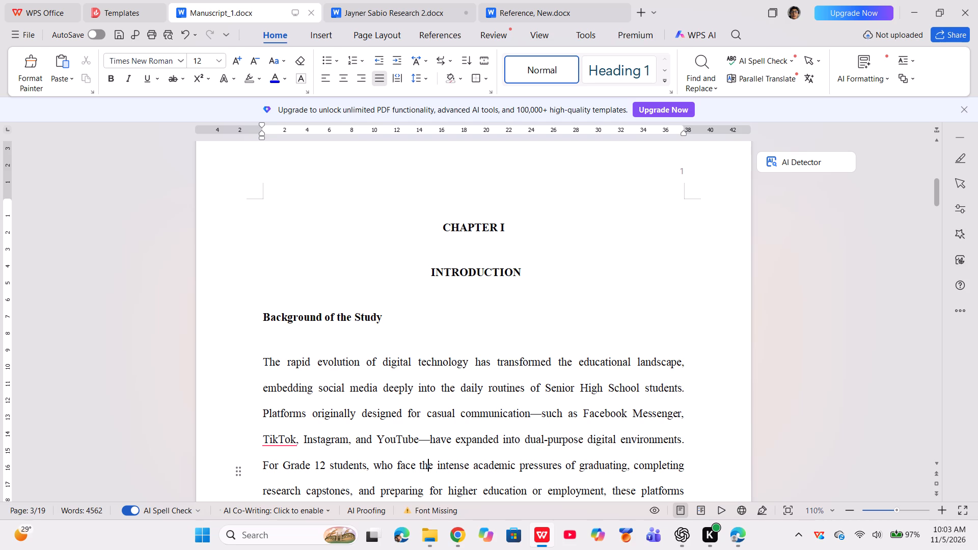
key(Down)
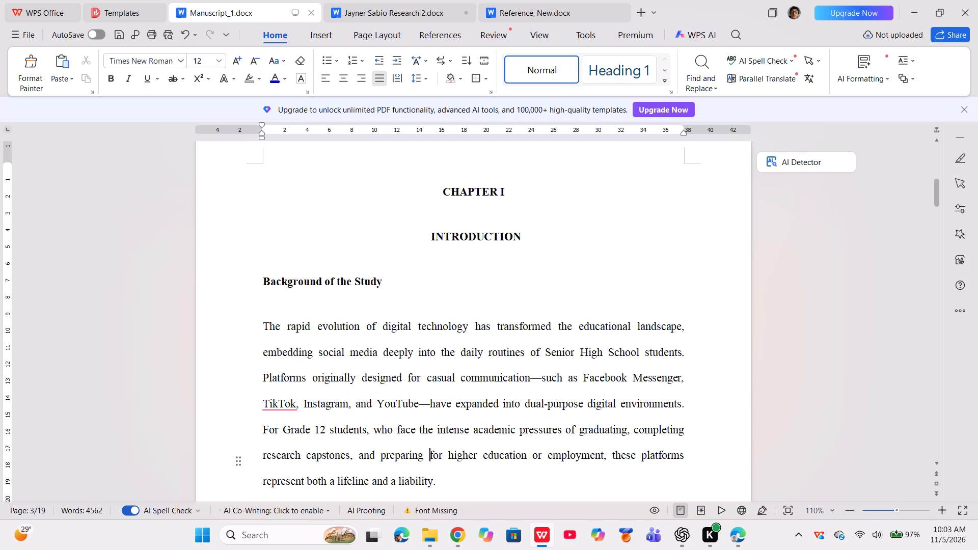
key(Down)
key(Down)
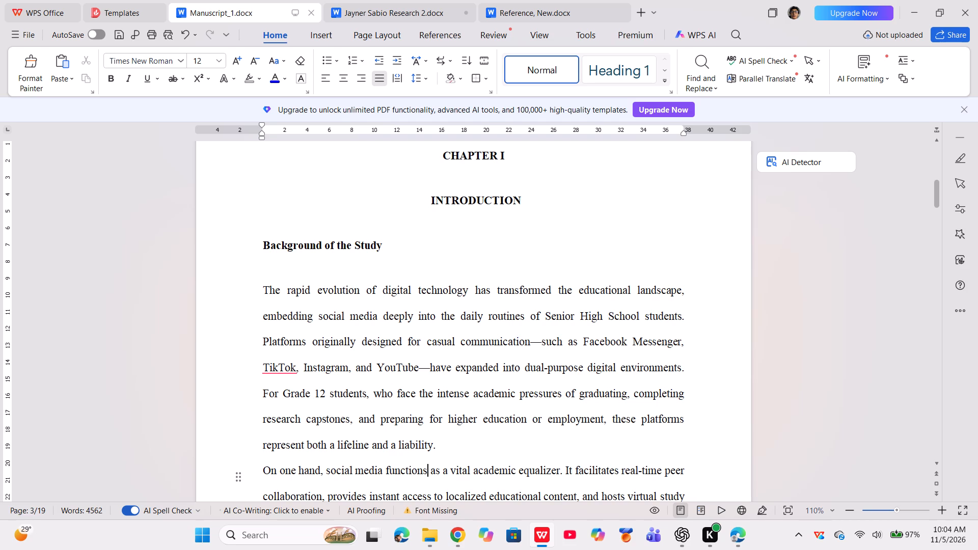
Read the paragraph on social media as an academic equalizer and source of distraction, continuing into the paragraph on its duality.
key(Down)
key(Down)
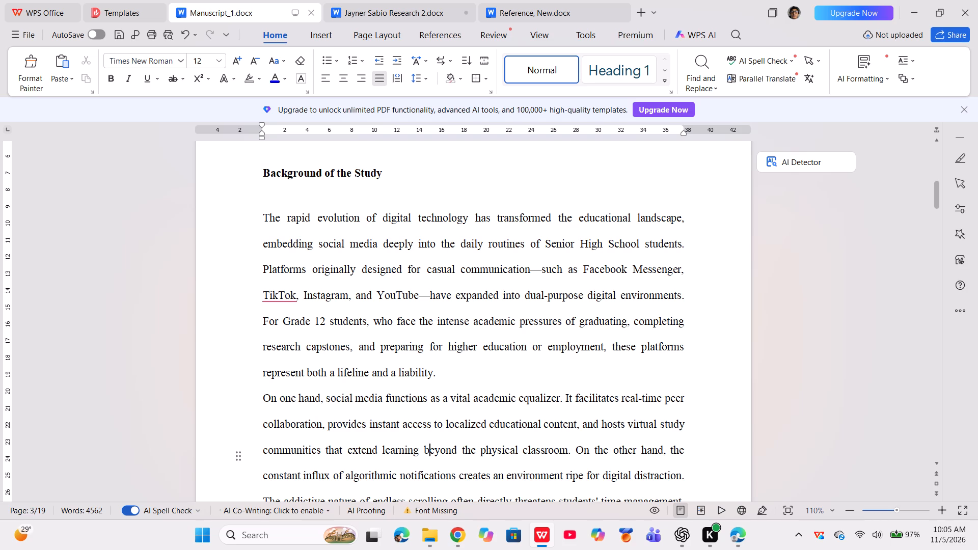
key(Down)
key(Down)
right_click(386, 371)
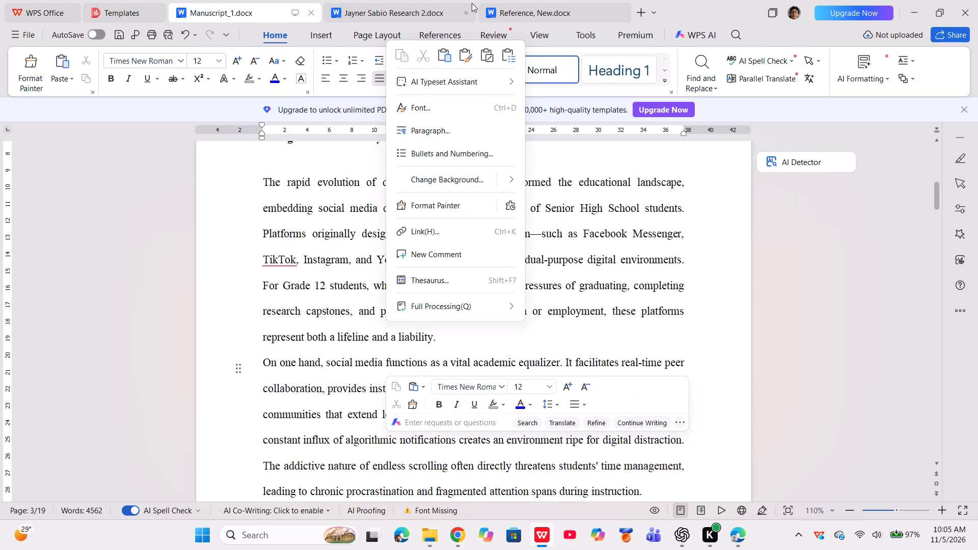
click(585, 283)
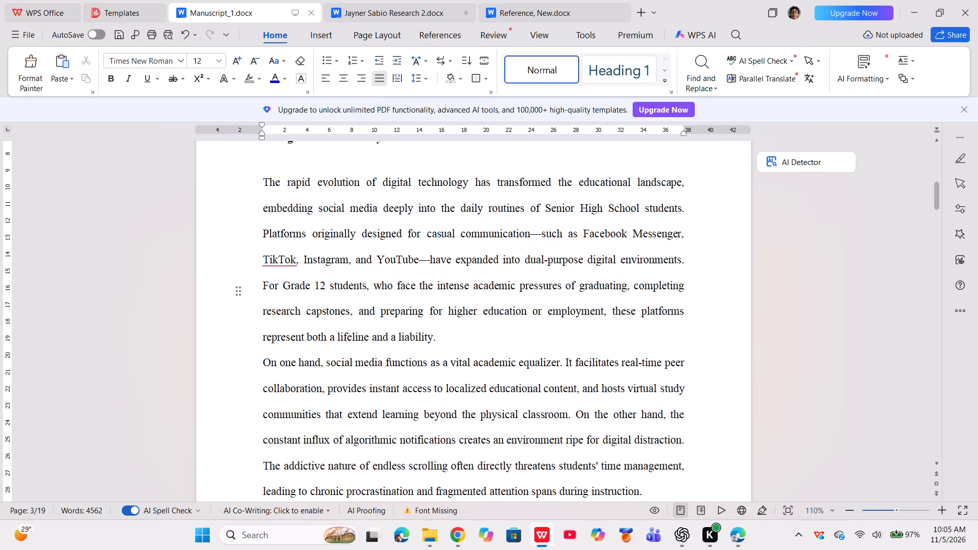
click(531, 363)
click(548, 321)
click(613, 381)
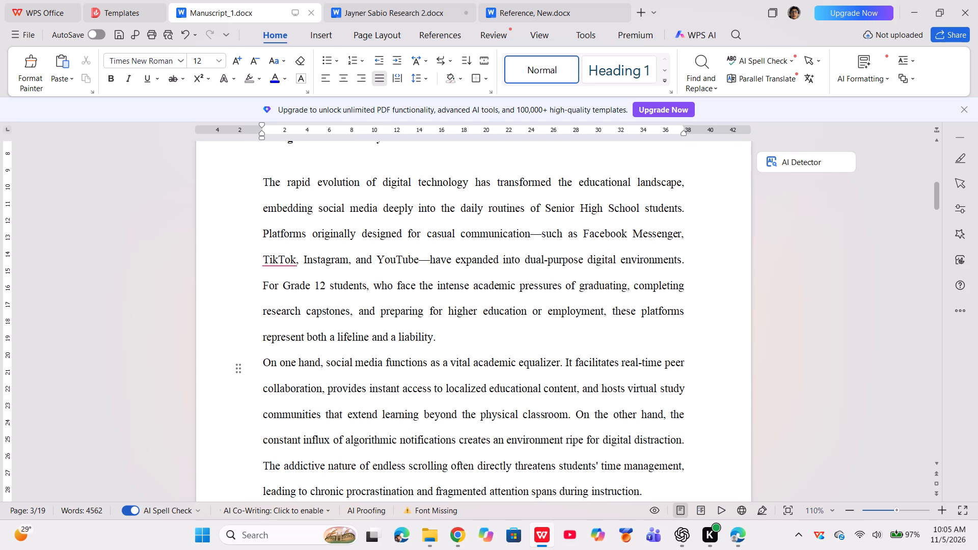
click(690, 396)
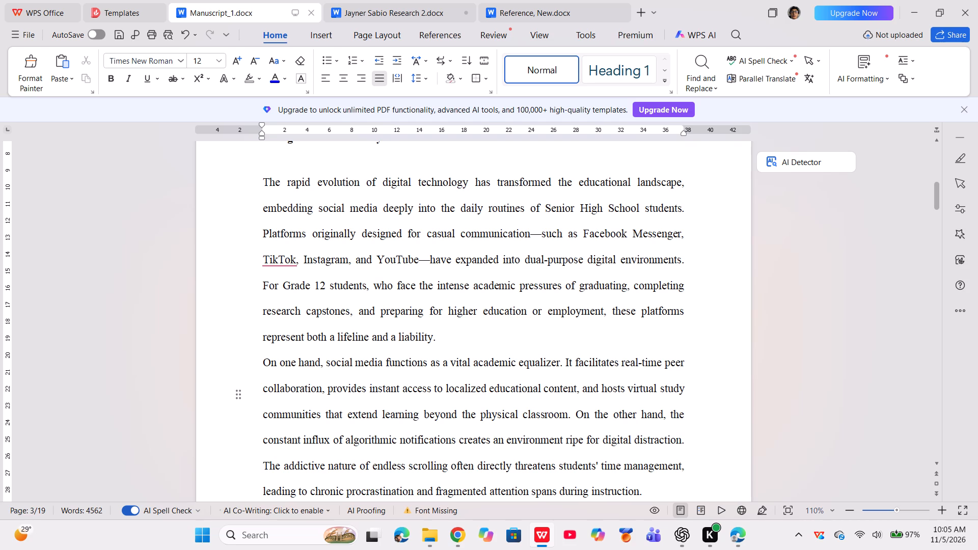
click(664, 411)
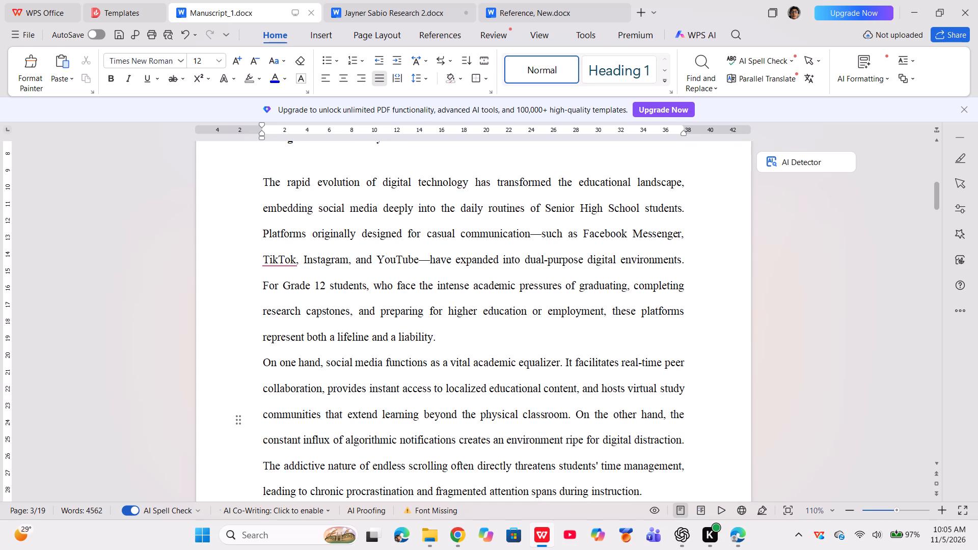
click(646, 442)
key(Down)
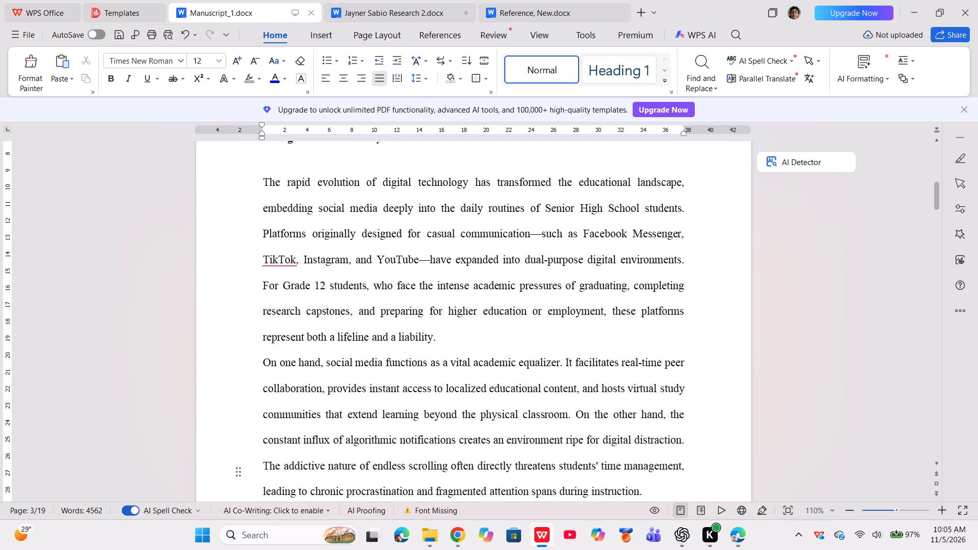
key(Down)
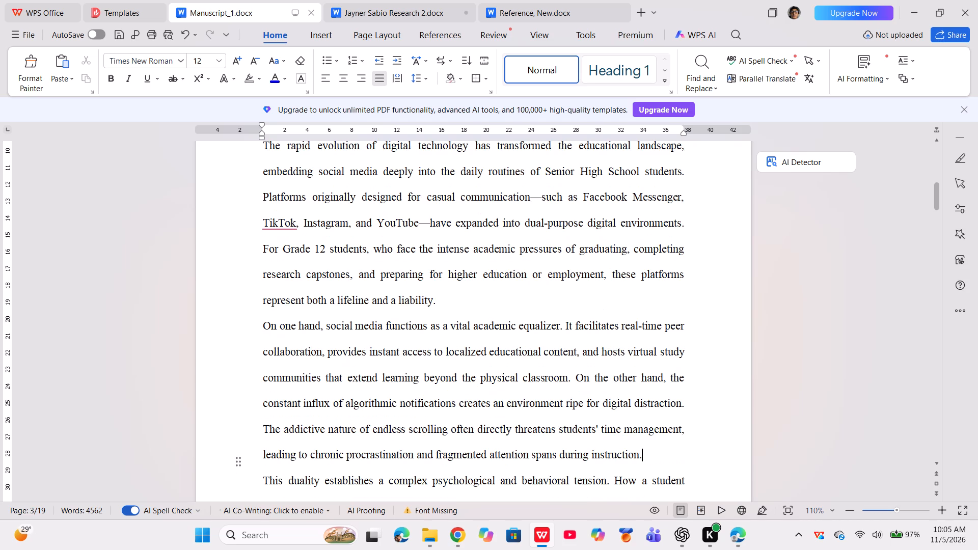
key(Down)
key(Down)
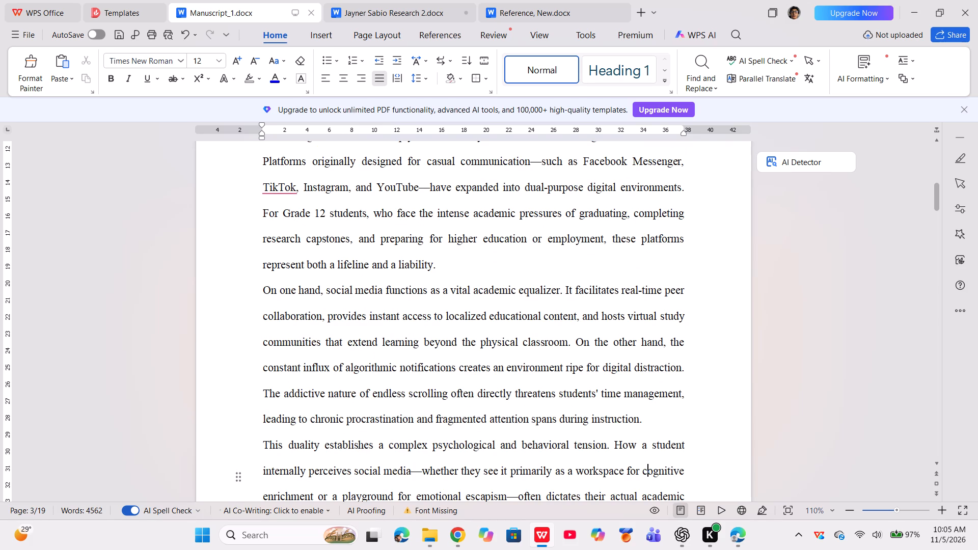
Switch to Chrome and look up "procrastination meaning" on Bing in a new tab.
click(466, 538)
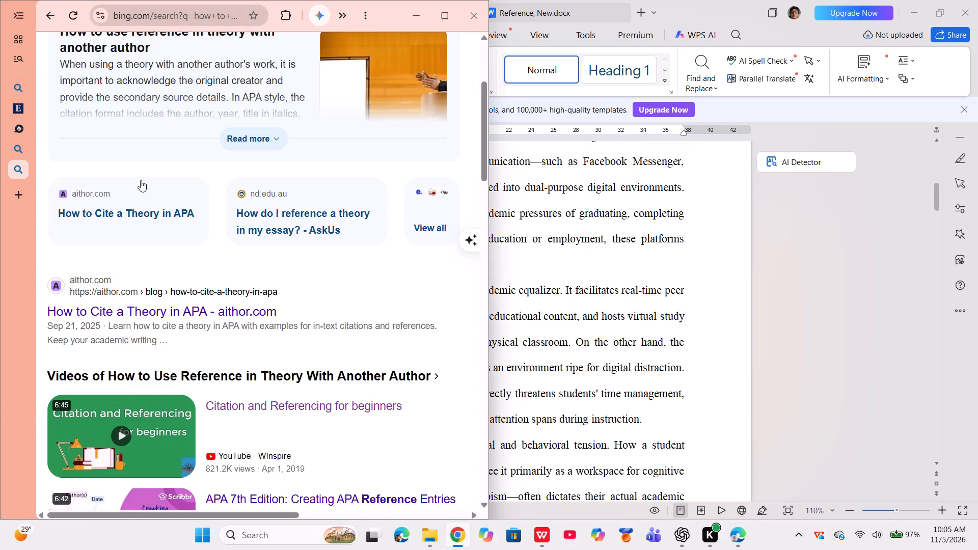
click(73, 197)
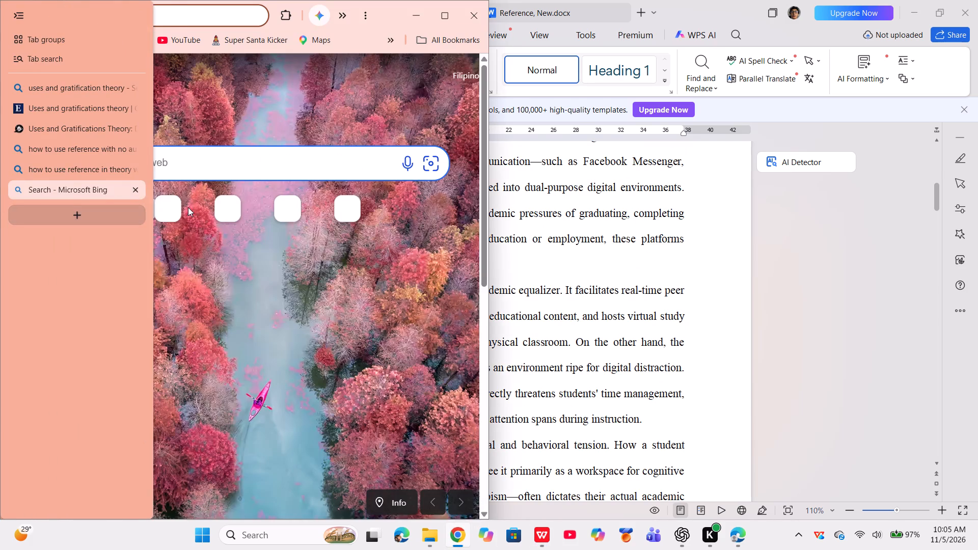
click(247, 157)
text(procas)
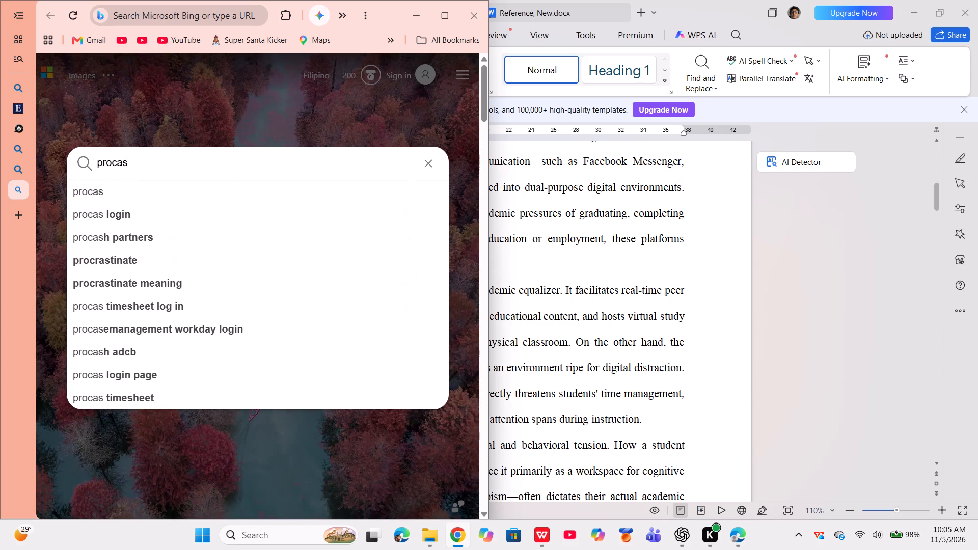
text(tination)
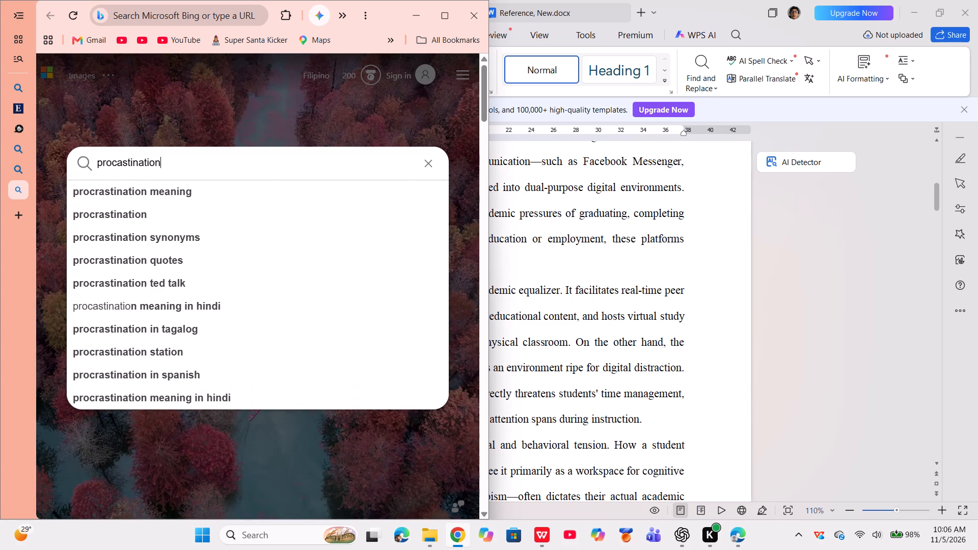
key(space)
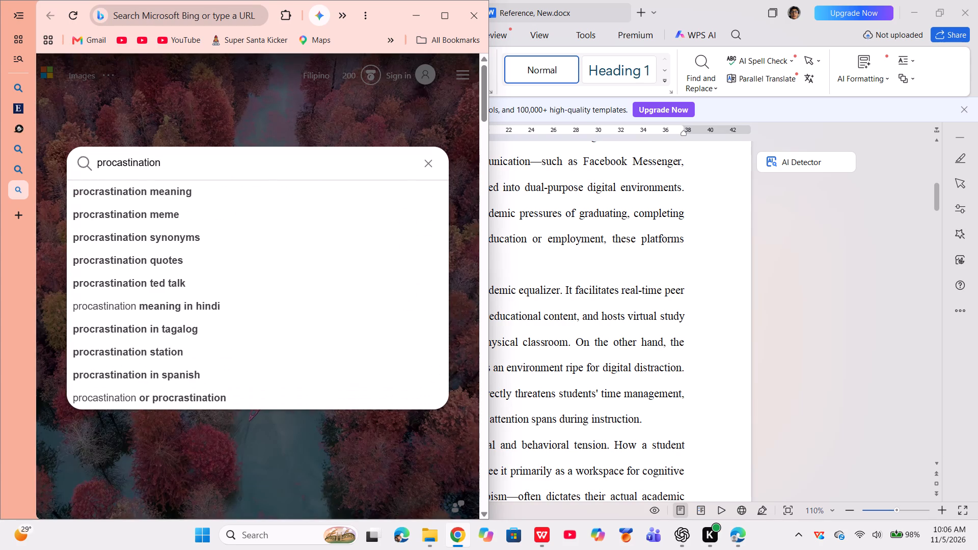
click(169, 194)
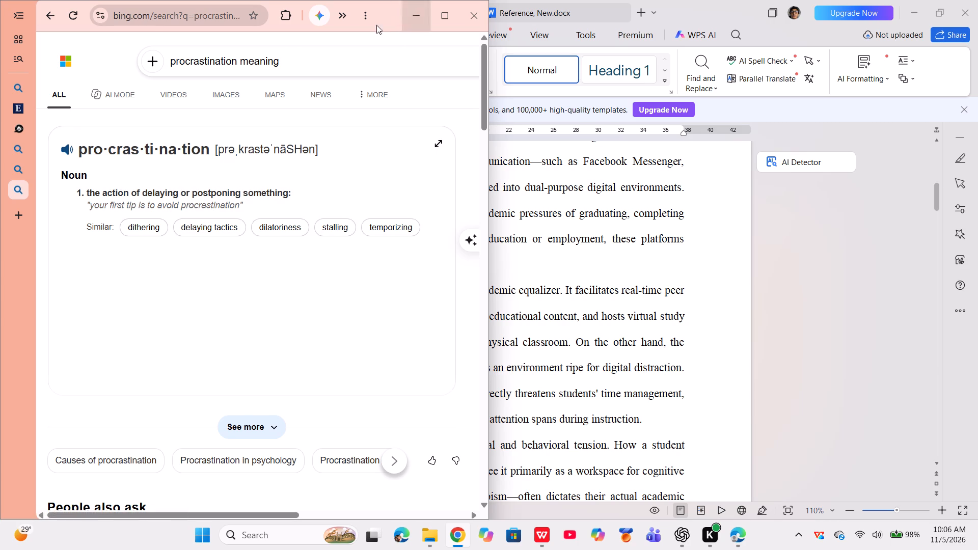
Return to Manuscript_1.docx and look back from the academic equalizer paragraph to the Chapter I Introduction heading.
click(690, 246)
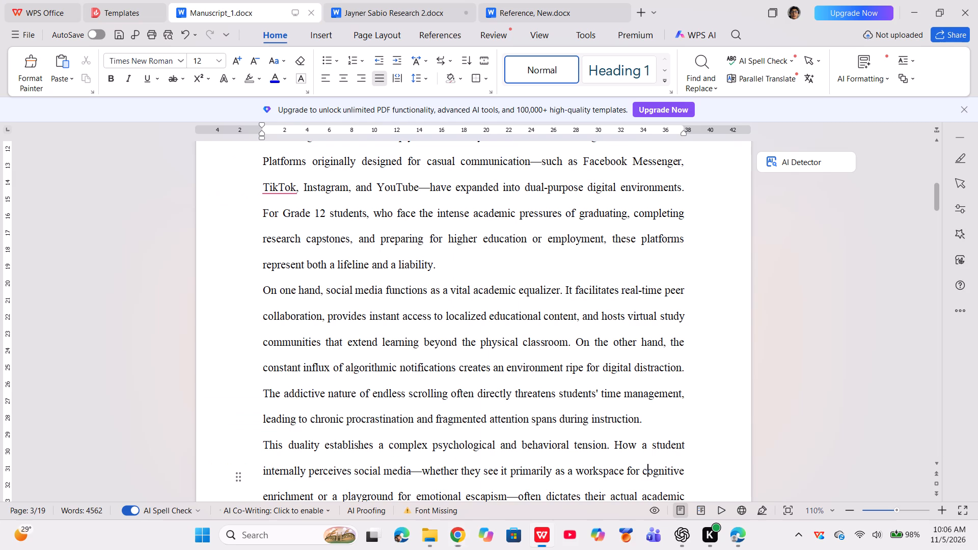
click(576, 347)
key(Down)
key(Down)
key(Up)
key(Up)
key(Up)
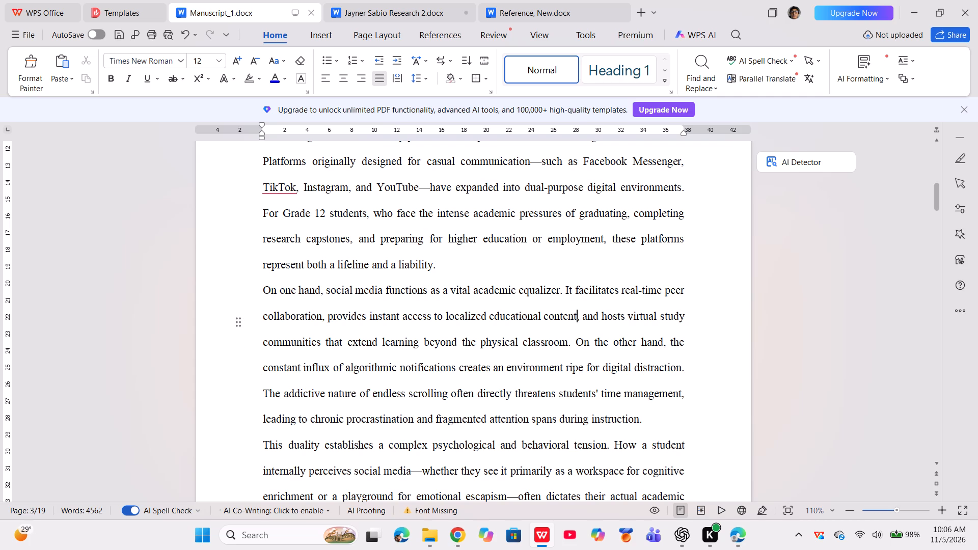
key(Up)
key(Up)
key(Up)
key(Up)
key(Up)
key(Up)
key(Up)
key(Up)
key(Up)
key(Up)
key(Up)
key(Up)
key(Up)
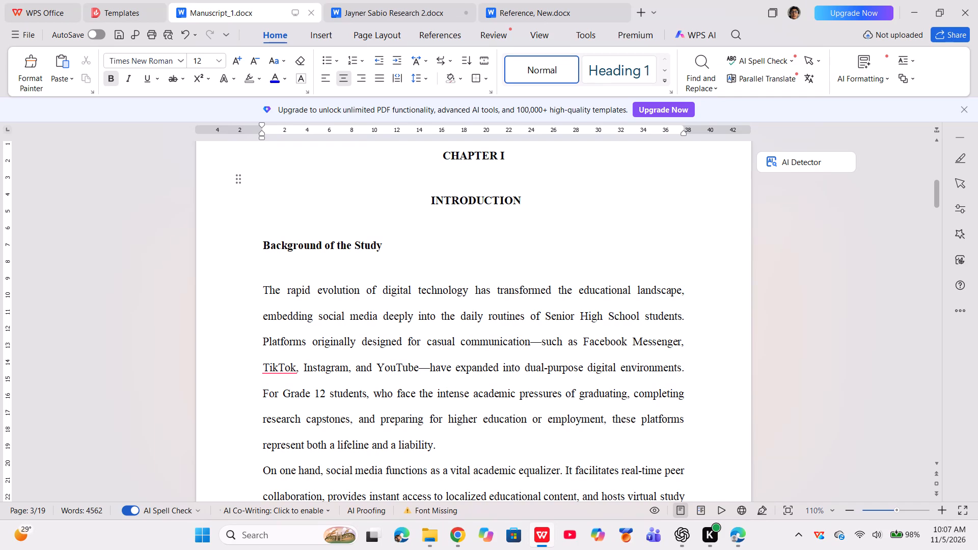
Reread the opening Background of the Study paragraph through to its closing line about a lifeline and a liability.
key(Down)
key(Down)
key(Down)
key(Down)
key(Down)
key(Down)
key(Down)
key(Down)
key(Down)
key(Down)
key(Down)
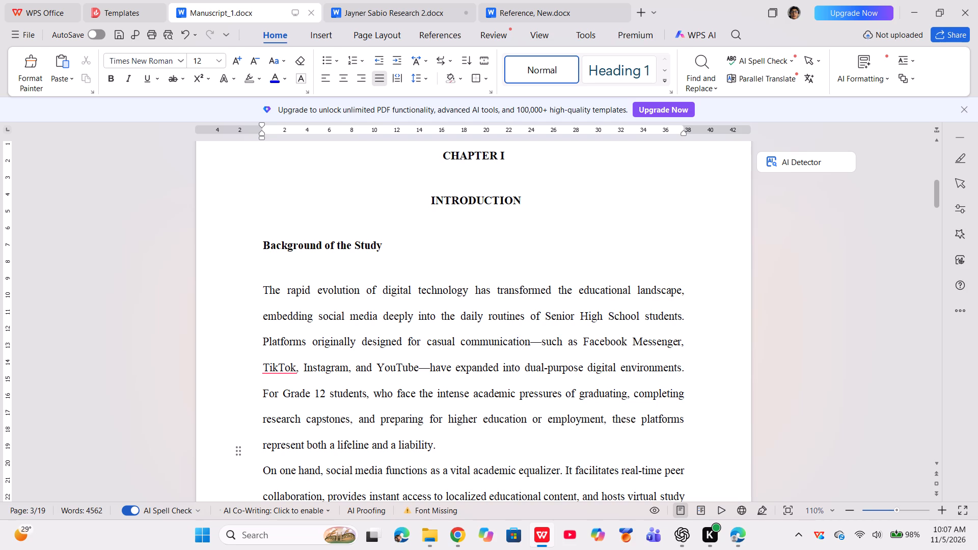
Skim Manuscript_1.docx from the Chapter I introduction through the rest of the Background of the Study to the Theoretical Framework heading.
key(Down)
key(Down)
key(Down)
key(Down)
key(Down)
key(Down)
key(Down)
key(Down)
key(Down)
key(Down)
key(Down)
key(Down)
key(Down)
key(Down)
key(Down)
key(Down)
key(Down)
key(Down)
key(Down)
key(Down)
key(Down)
key(Down)
key(Down)
key(Down)
key(Down)
key(Down)
key(Down)
key(Down)
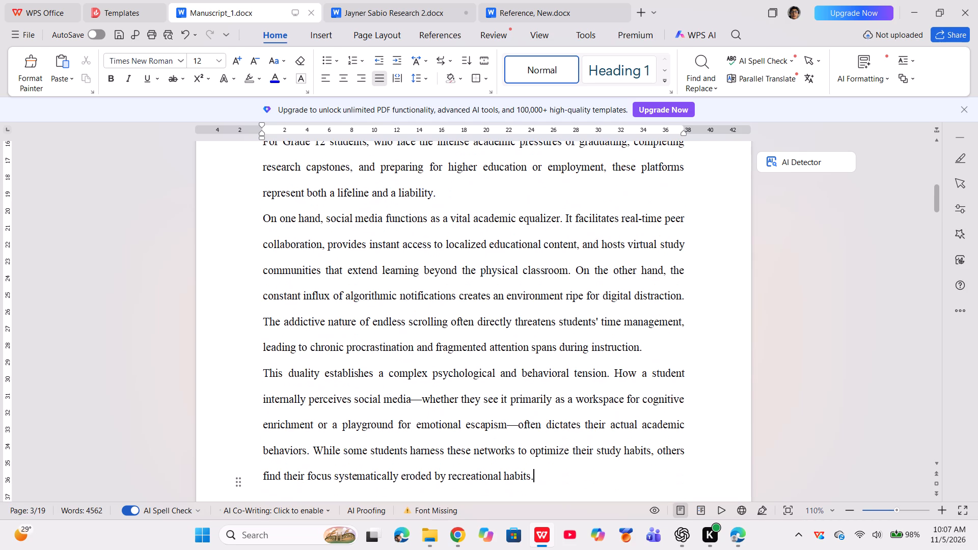
key(Down)
key(Down)
key(Down)
key(Down)
key(Down)
key(Down)
key(Down)
key(Down)
key(Down)
key(Down)
key(Down)
key(Down)
key(Down)
key(Down)
key(Down)
key(Down)
key(Down)
key(Down)
key(Down)
key(Down)
key(Down)
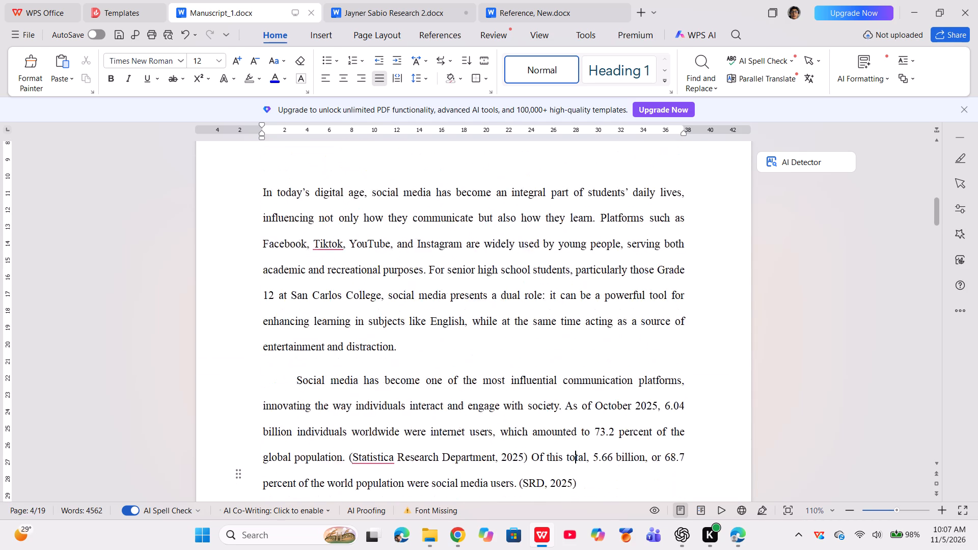
key(Down)
key(Down)
key(Down)
key(Down)
key(Down)
key(Down)
key(Down)
key(Down)
key(Down)
key(Down)
key(Down)
key(Down)
key(Down)
key(Down)
key(Down)
key(Down)
key(Down)
key(Down)
key(Down)
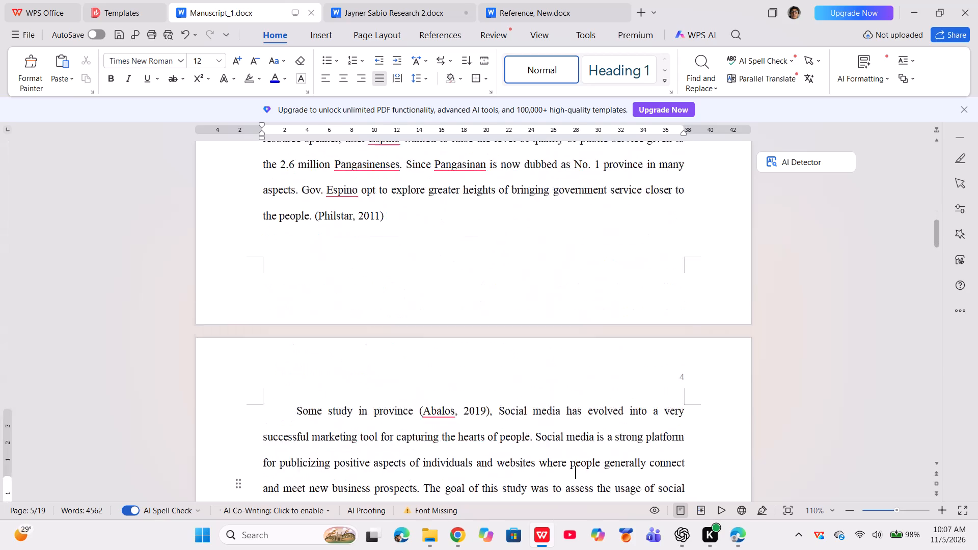
key(Down)
key(Down)
key(Down)
key(Down)
key(Down)
key(Down)
key(Down)
key(Down)
key(Down)
key(Down)
key(Down)
key(Down)
key(Down)
key(Down)
key(Down)
key(Down)
key(Down)
key(Down)
key(Down)
key(Down)
key(Down)
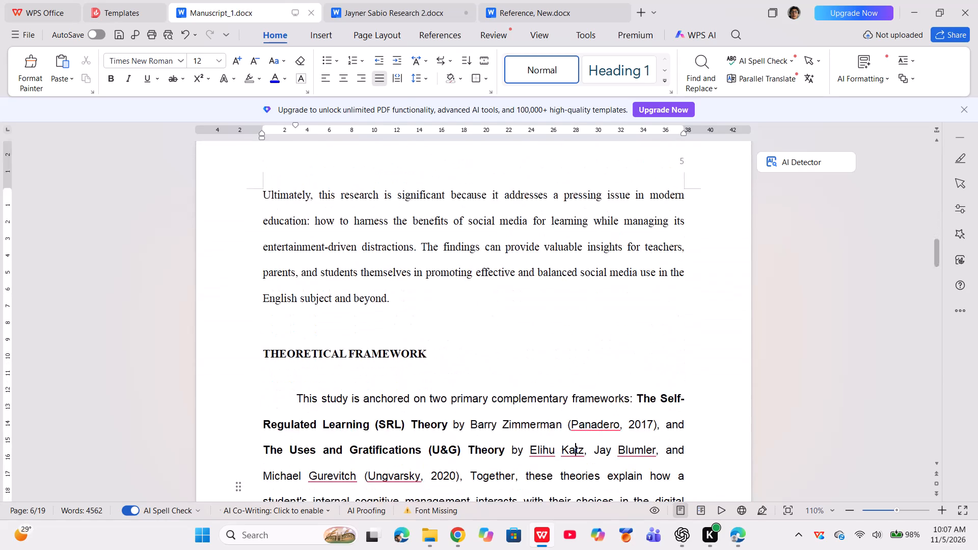
Read the Theoretical Framework's opening paragraph with its citations and the Uses and Gratifications Theory discussion through to its end.
key(Down)
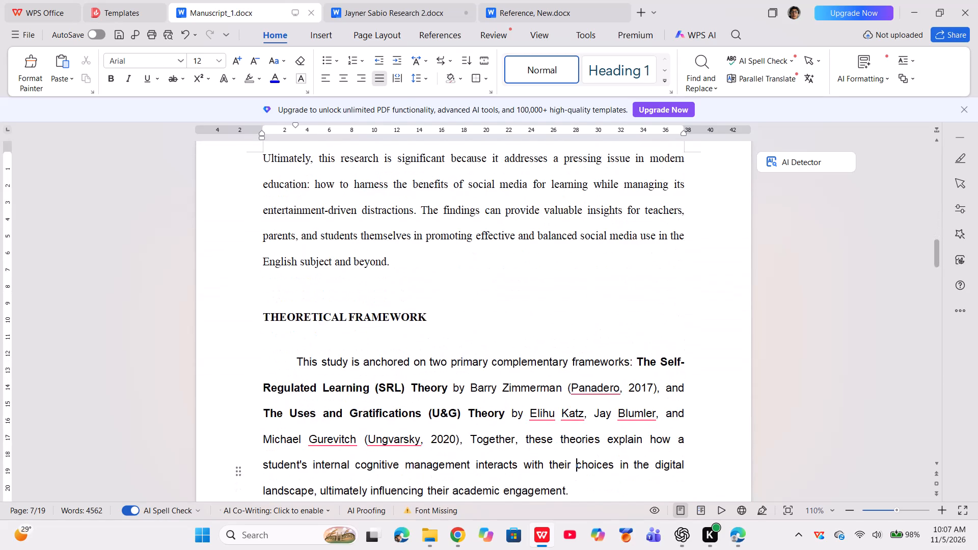
key(Down)
key(Down)
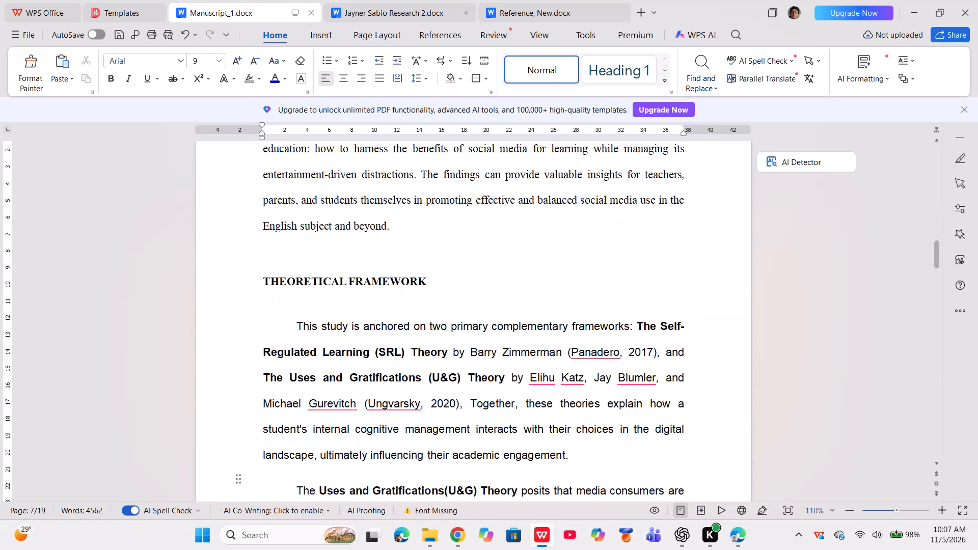
key(Down)
key(Down)
key(Down)
key(Down)
key(Down)
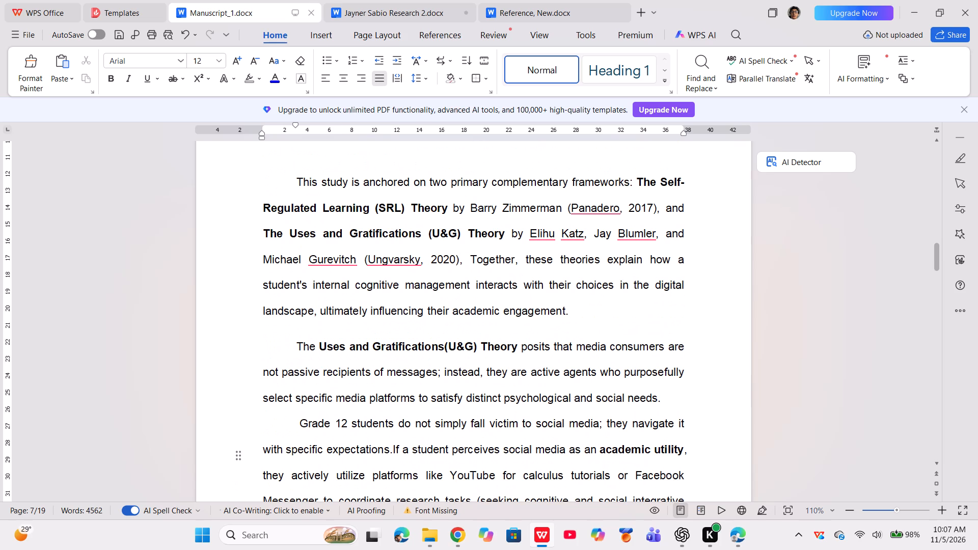
key(Down)
key(Down)
key(Down)
key(Down)
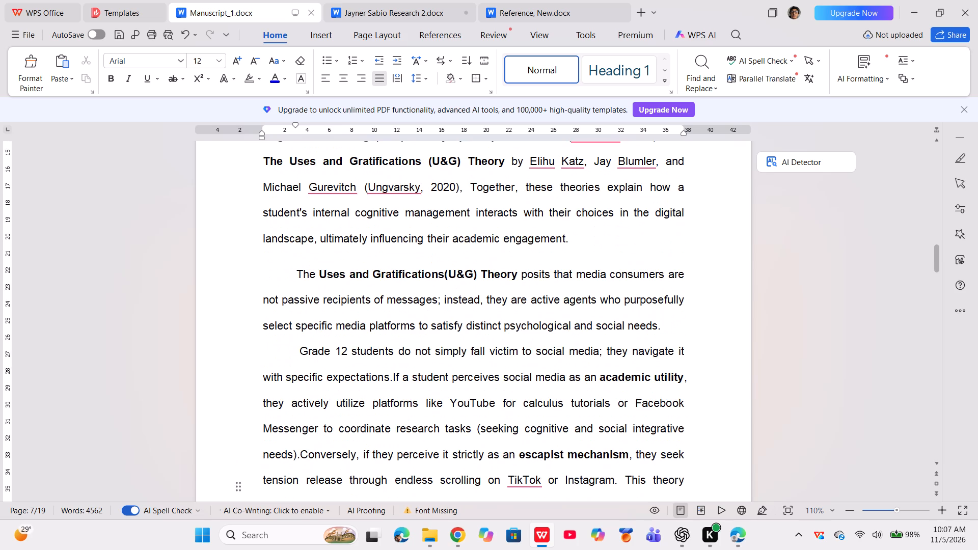
key(Down)
key(Down)
key(Down)
key(Down)
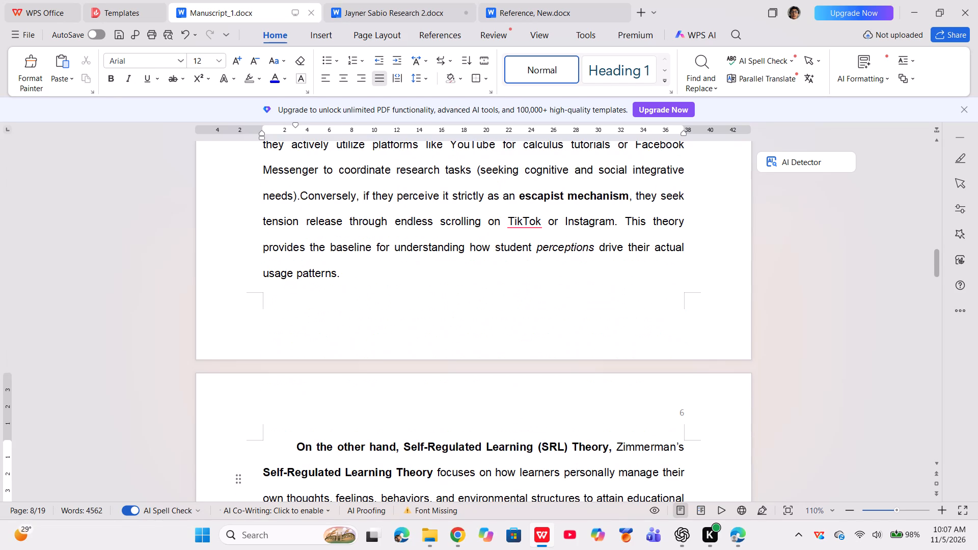
Read the Self-Regulated Learning Theory discussion, continuing into the paragraph on the intersection of the two theories.
key(Down)
key(Down)
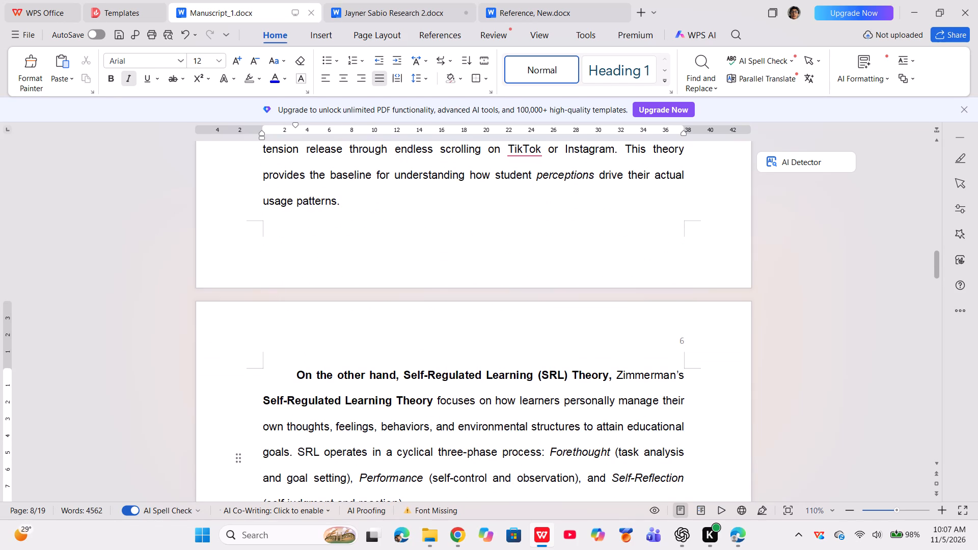
key(Down)
key(Down)
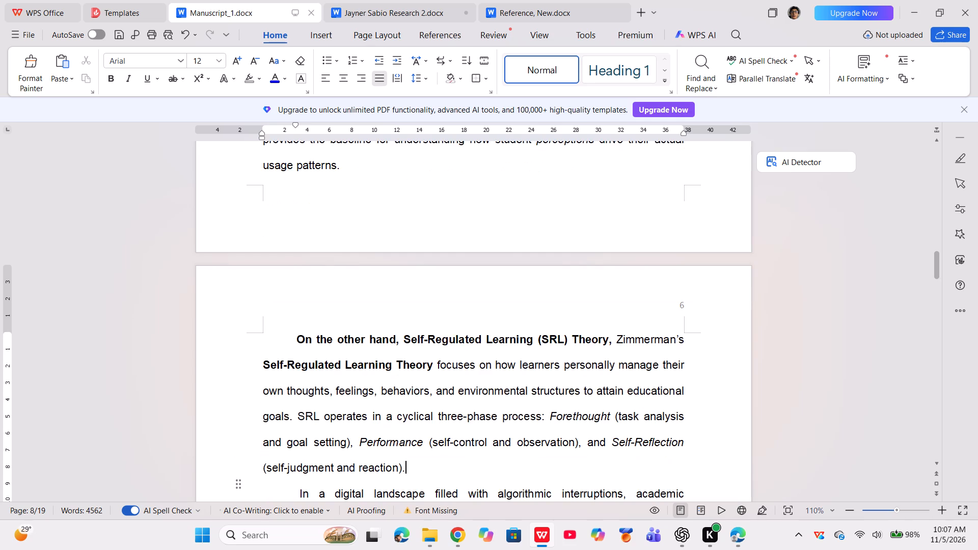
key(Down)
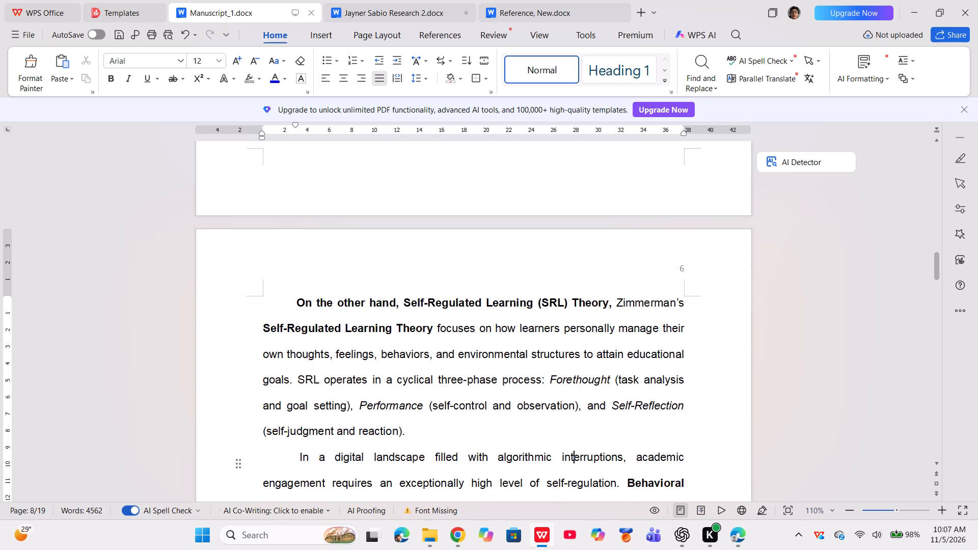
key(Down)
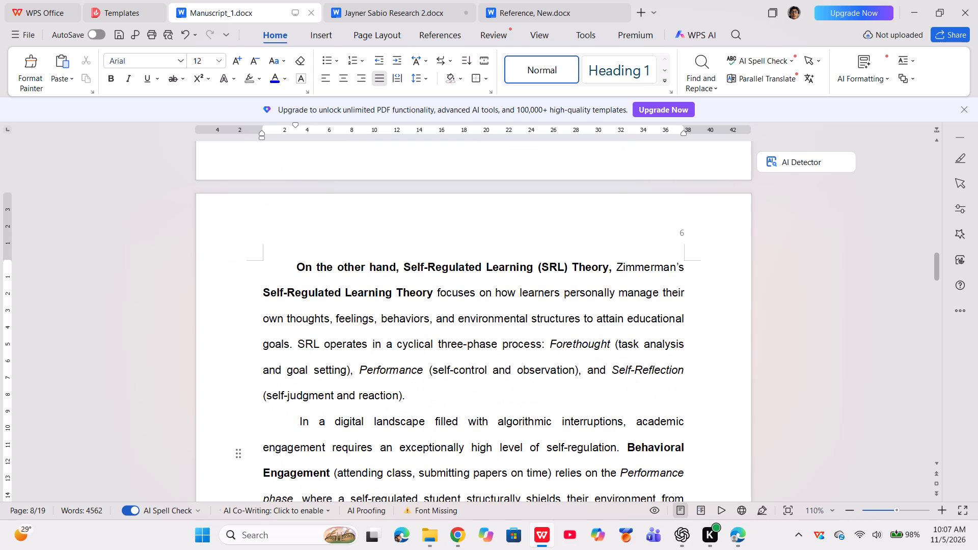
key(Down)
key(Down)
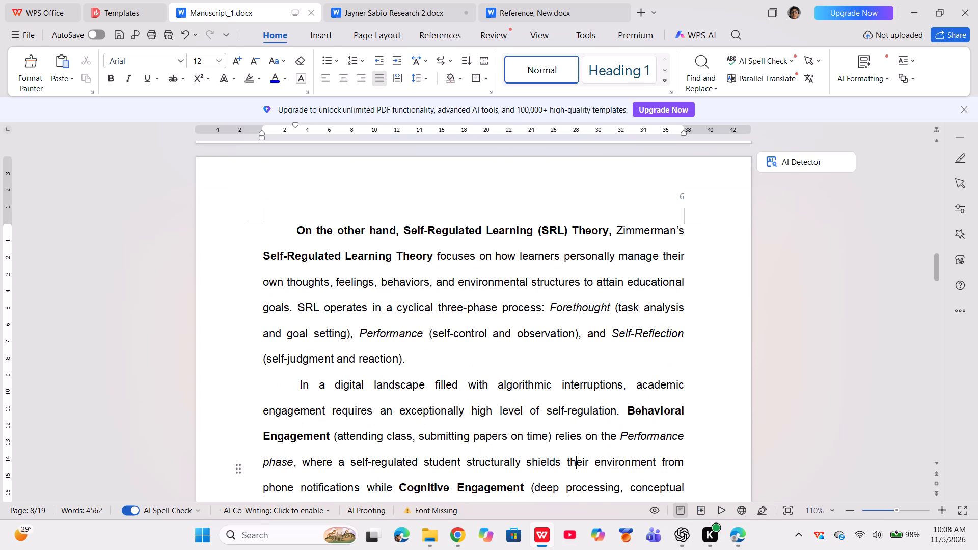
key(Down)
key(Down)
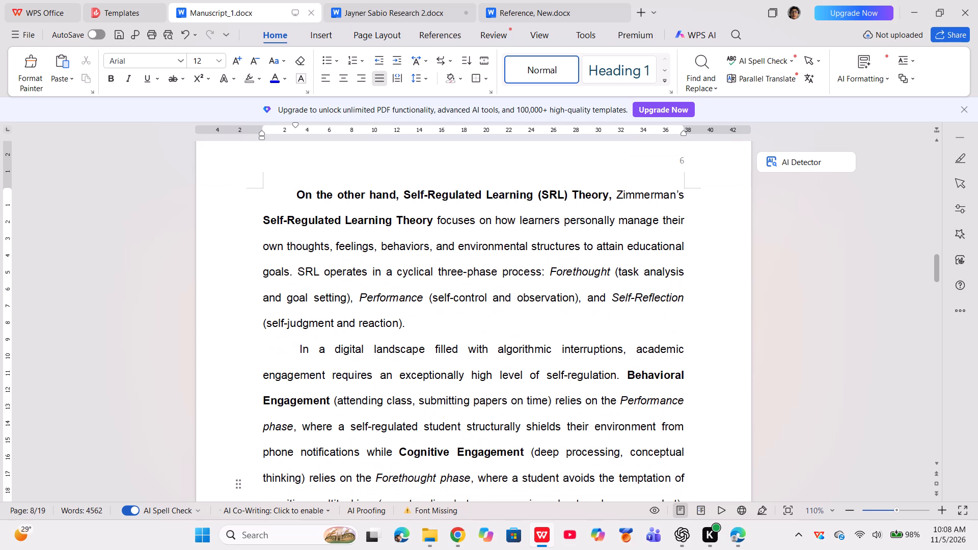
key(Down)
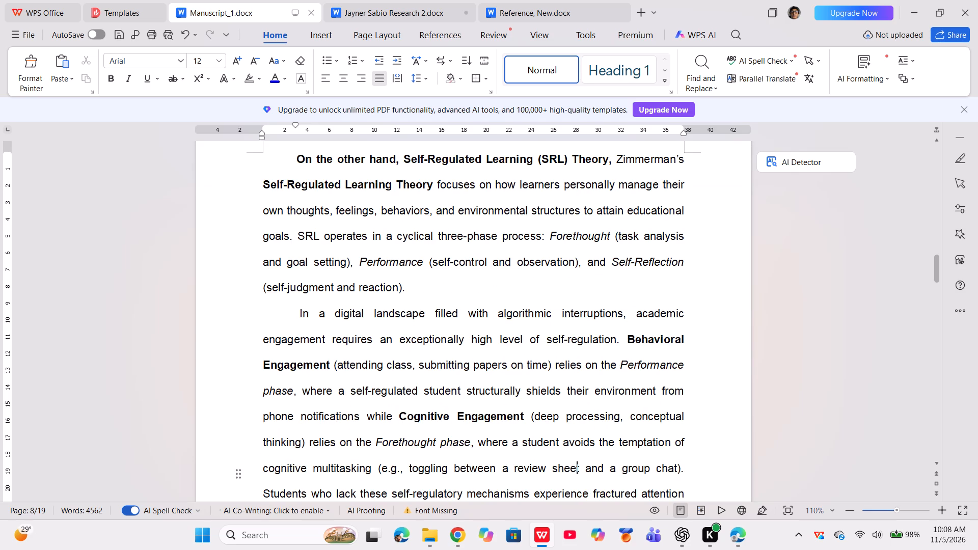
key(Down)
key(Down)
key(Down)
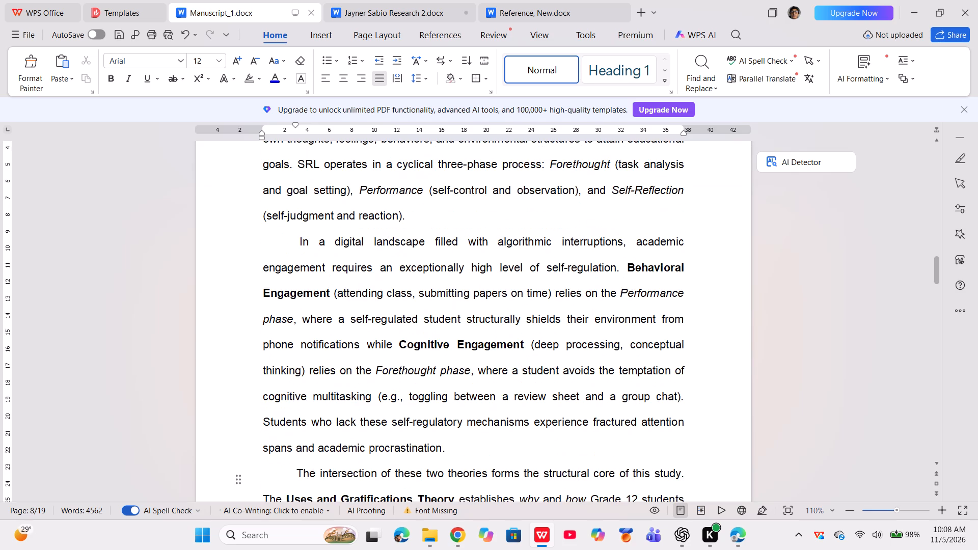
key(Down)
key(Down)
key(Down)
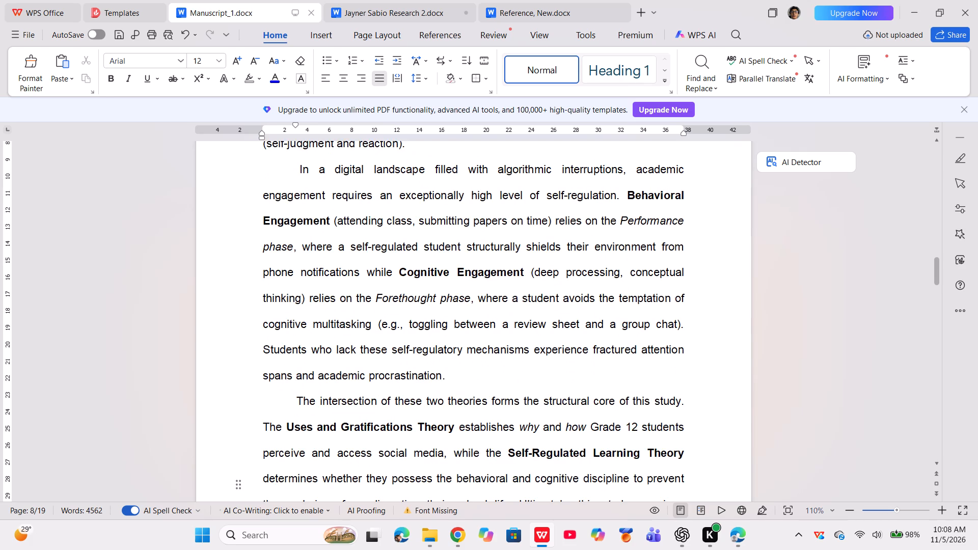
key(Down)
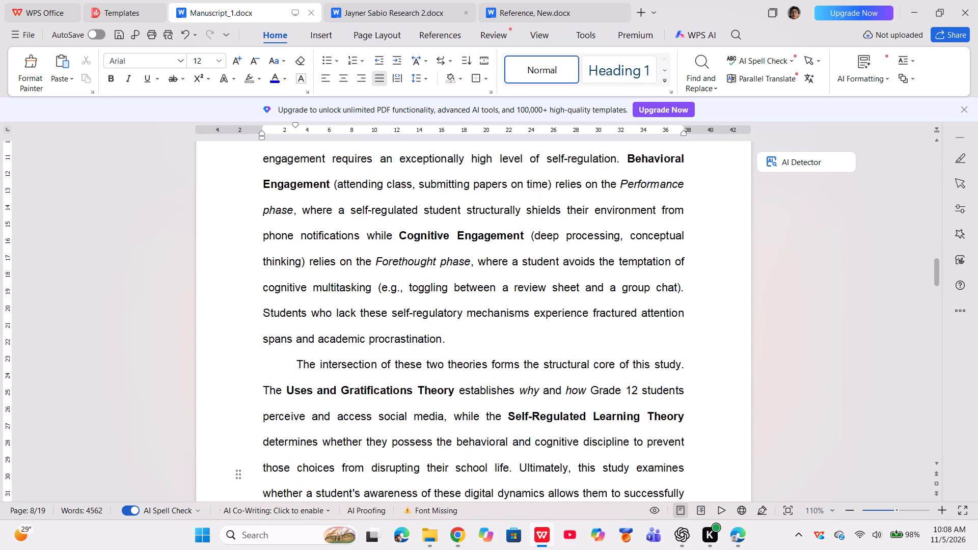
Look back from the intersection paragraph to the start of the Self-Regulated Learning Theory paragraph.
key(Up)
key(Up)
key(Up)
key(Up)
key(Up)
key(Up)
key(Up)
key(Up)
key(Up)
key(Up)
key(Up)
key(Up)
key(Up)
key(Up)
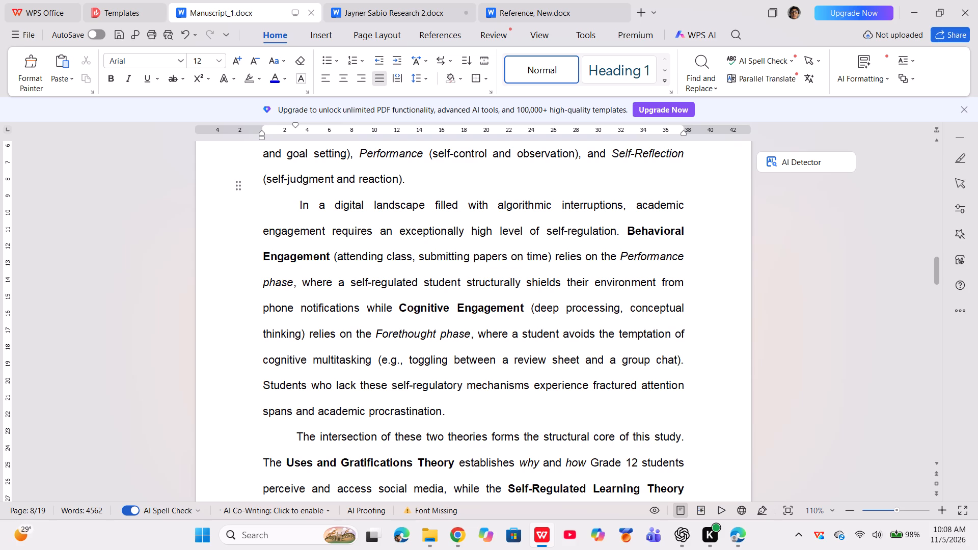
key(Up)
key(Up)
key(Up)
key(Up)
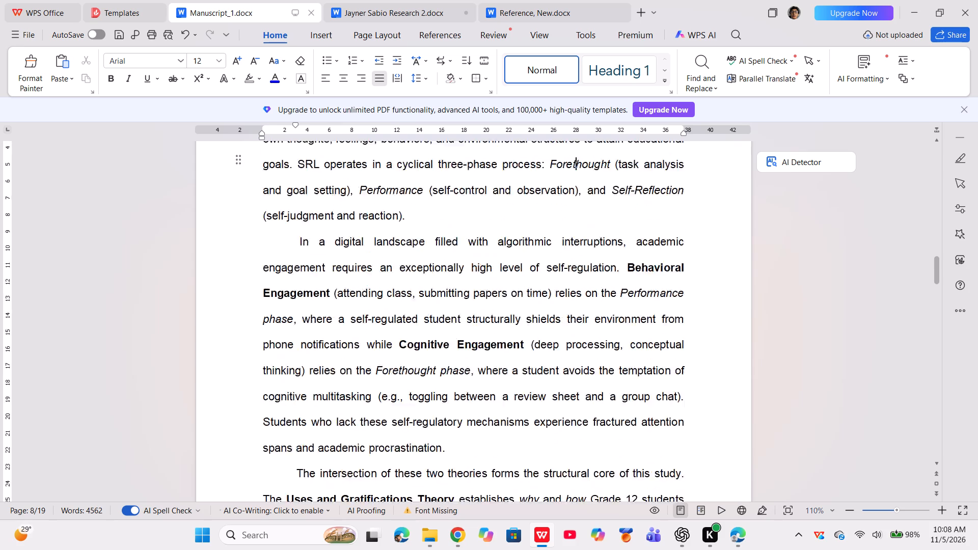
key(Up)
key(Up)
Reread the Self-Regulated Learning paragraphs, down to the sentence on students who lack self-regulatory mechanisms.
key(Down)
key(Down)
key(Down)
key(Down)
key(Down)
key(Down)
key(Down)
key(Down)
key(Down)
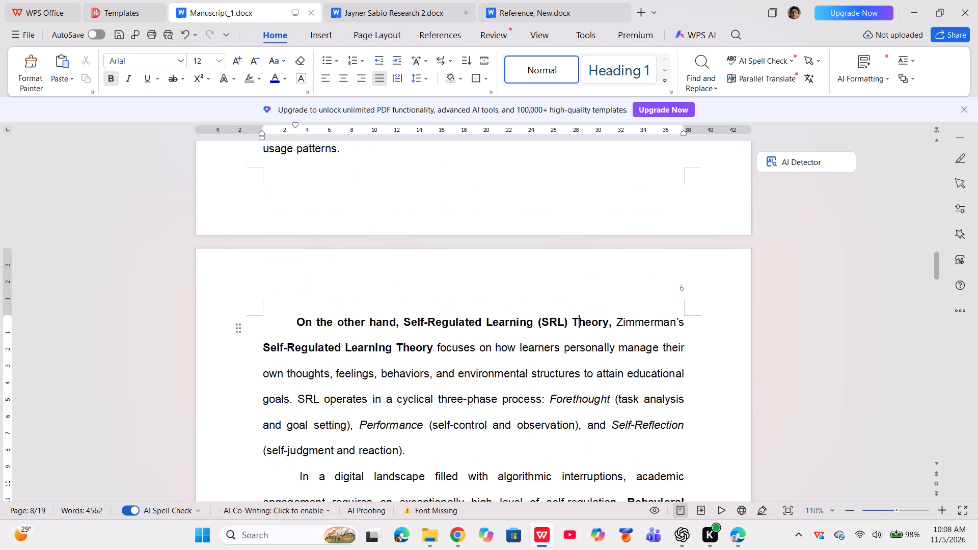
key(Down)
key(Down)
key(Down)
key(Down)
key(Down)
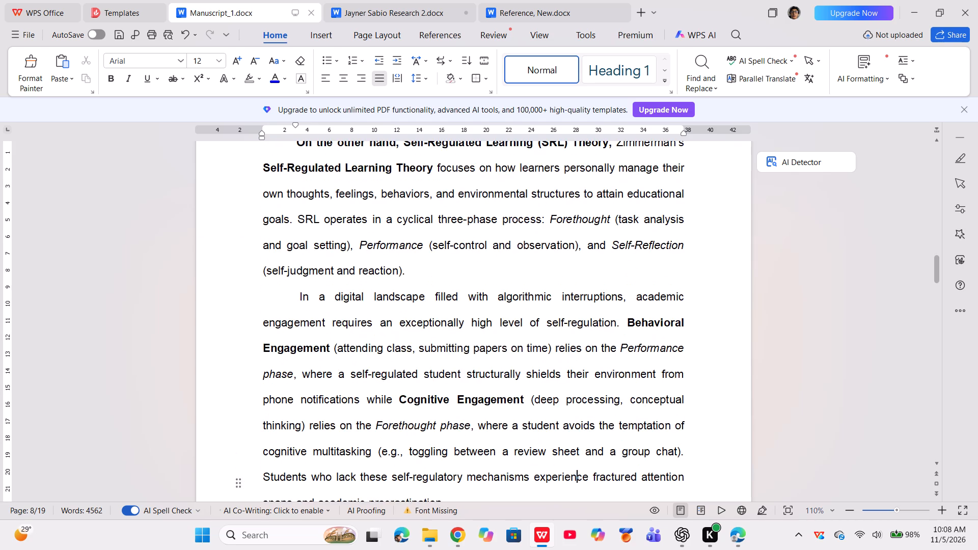
Read on past the self-regulatory mechanisms sentence through the paragraph on the intersection of the two theories.
key(Down)
key(Down)
key(Down)
key(Down)
key(Down)
key(Down)
key(Down)
key(Down)
key(Down)
key(Down)
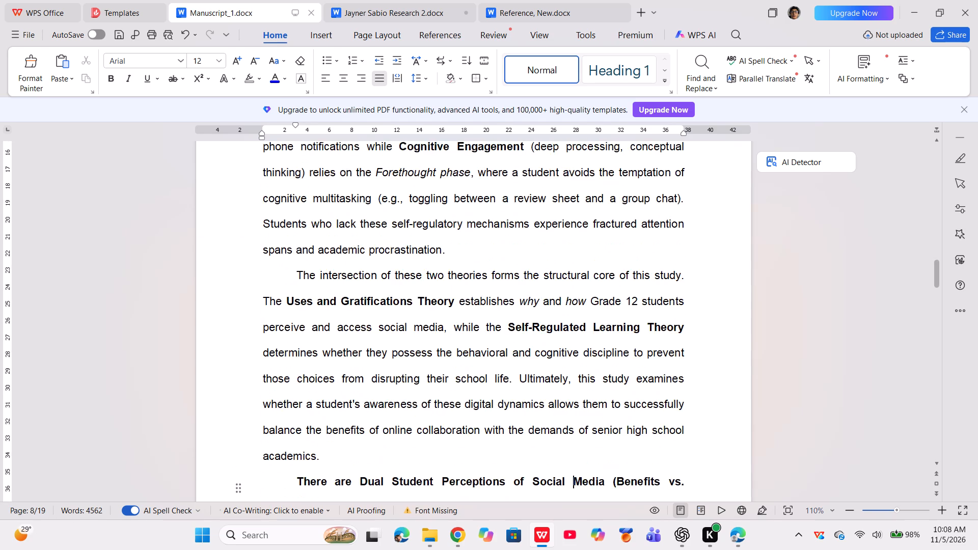
Read the paragraph on dual student perceptions of social media, including the Toll of Hyper-Connectivity discussion, to its end.
key(Down)
key(Down)
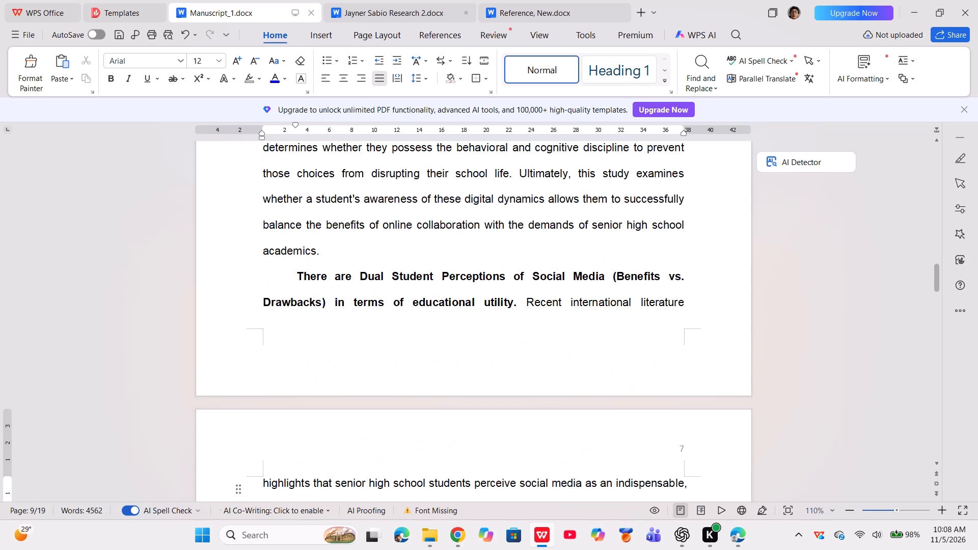
key(Down)
key(Down)
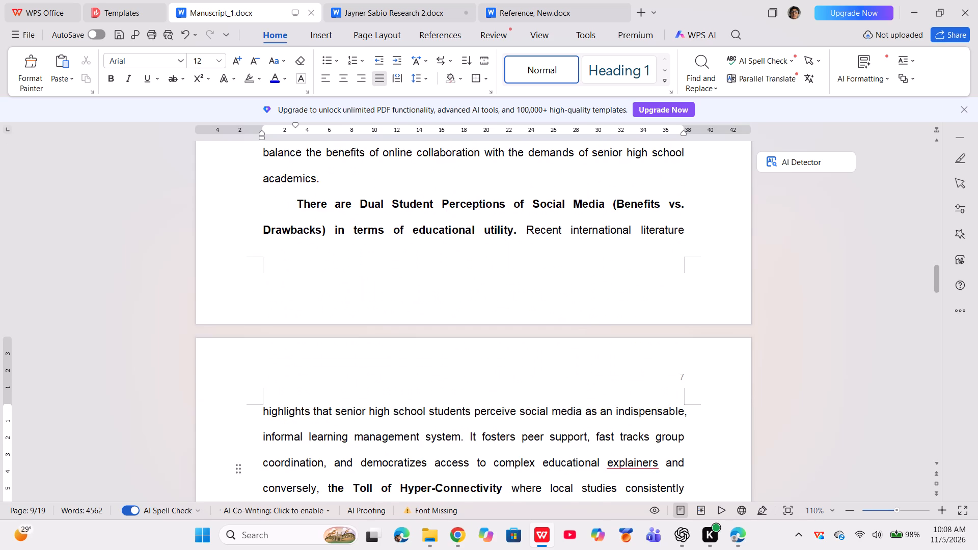
key(Down)
key(Down)
key(Down)
key(Down)
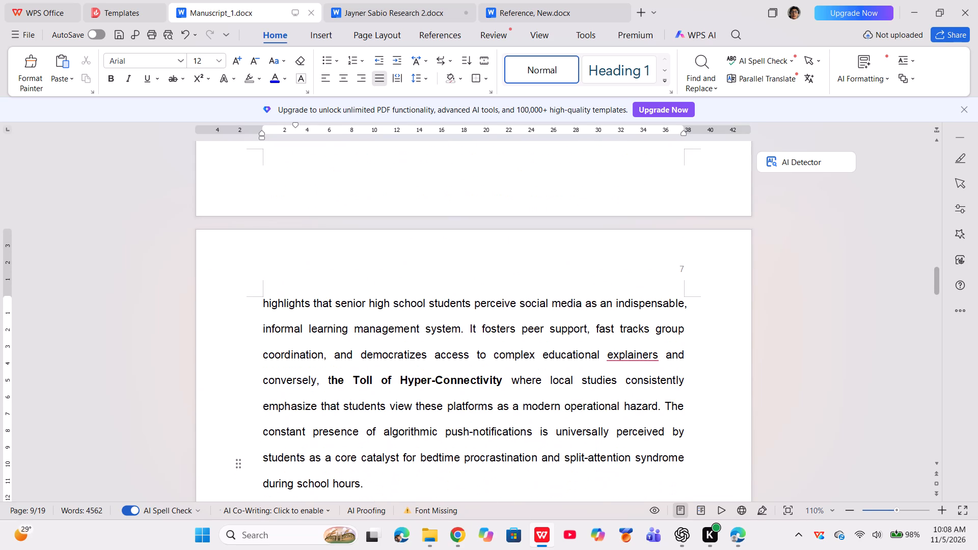
key(Down)
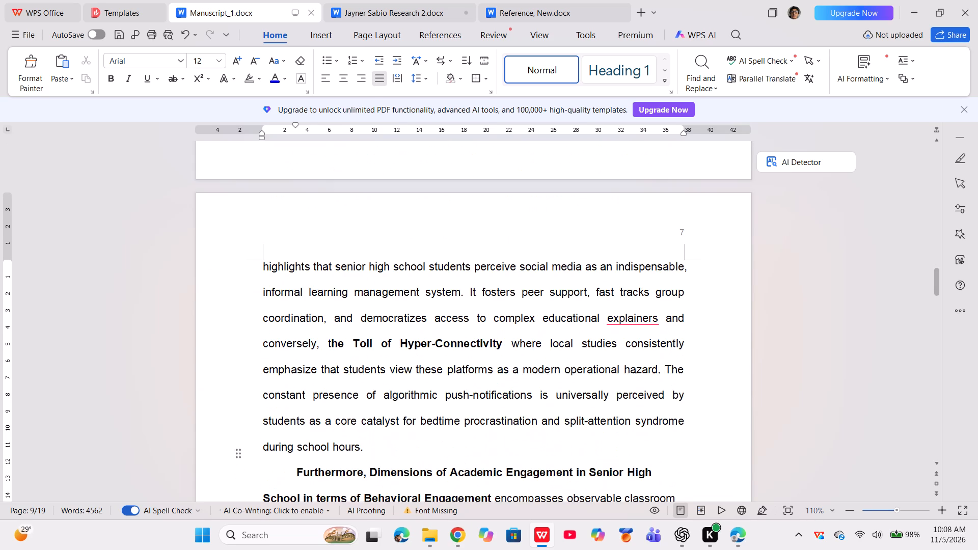
Read the paragraph on the dimensions of academic engagement in senior high school, covering behavioral and cognitive engagement.
key(Down)
key(Down)
key(Down)
key(Down)
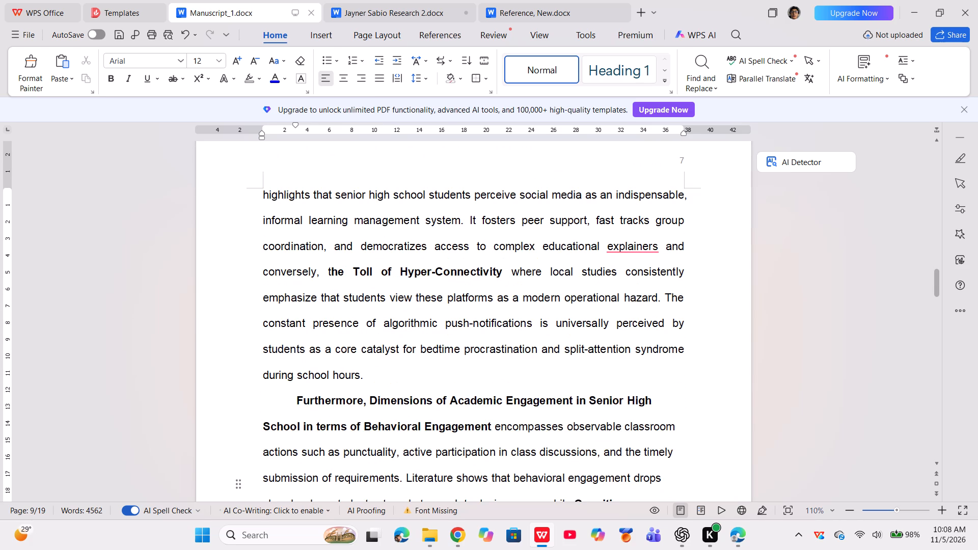
key(Down)
key(Down)
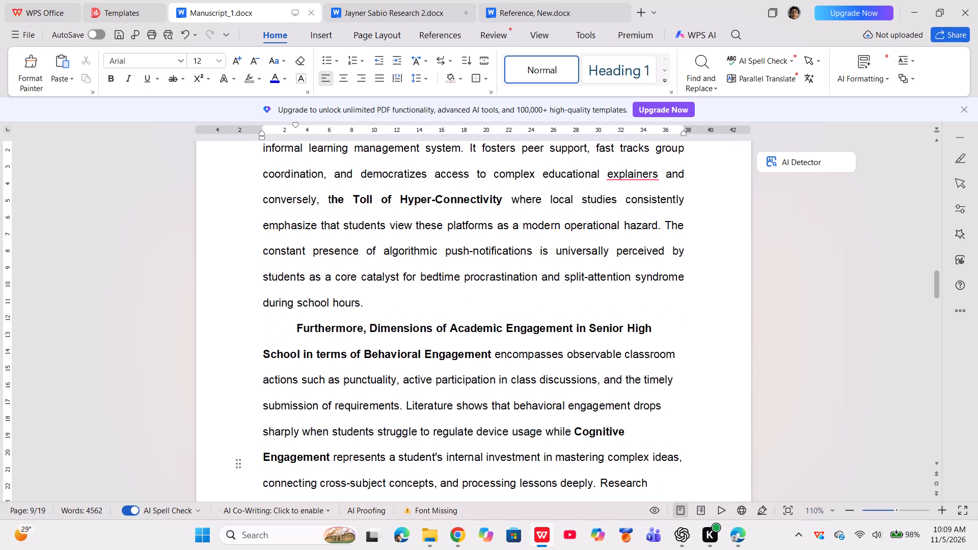
key(Down)
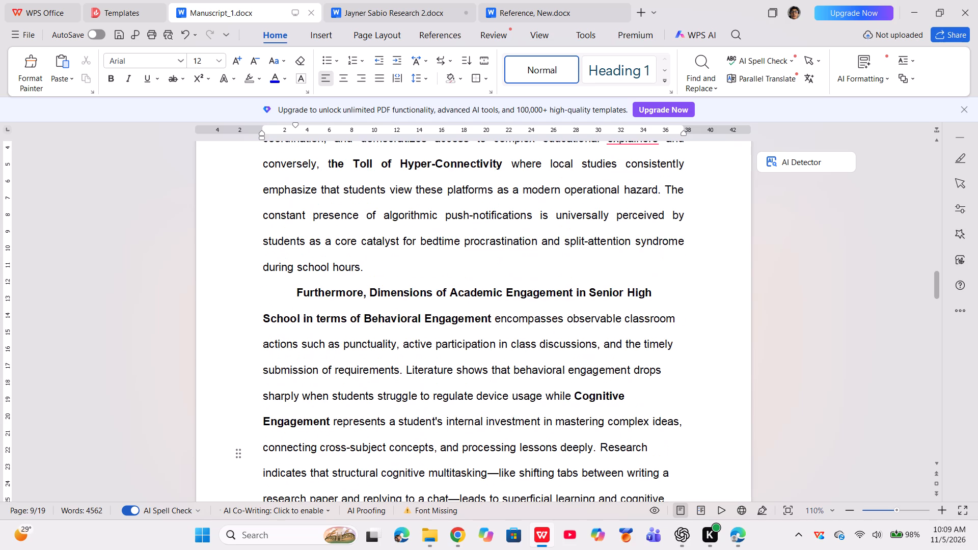
key(Down)
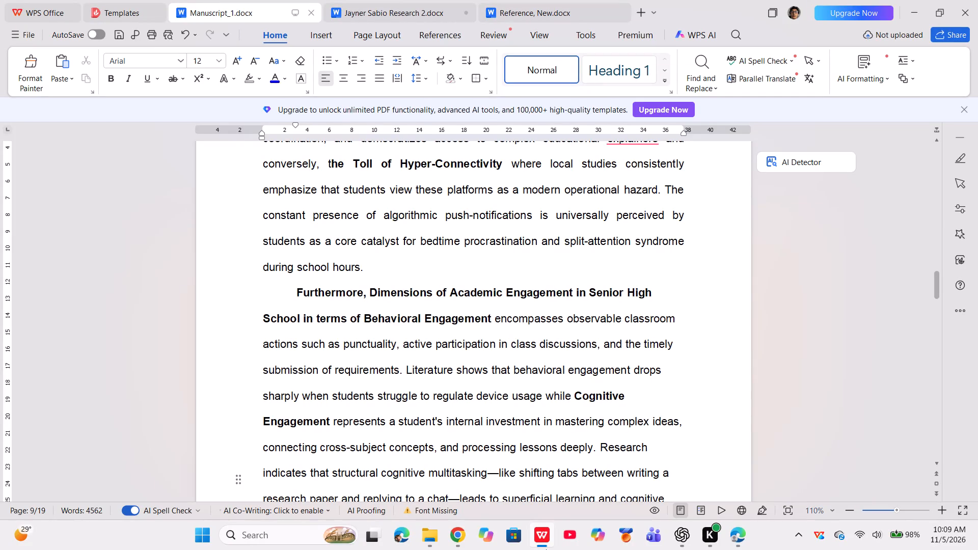
Switch to Chrome and bring up the search results for uses and gratification theory.
click(457, 534)
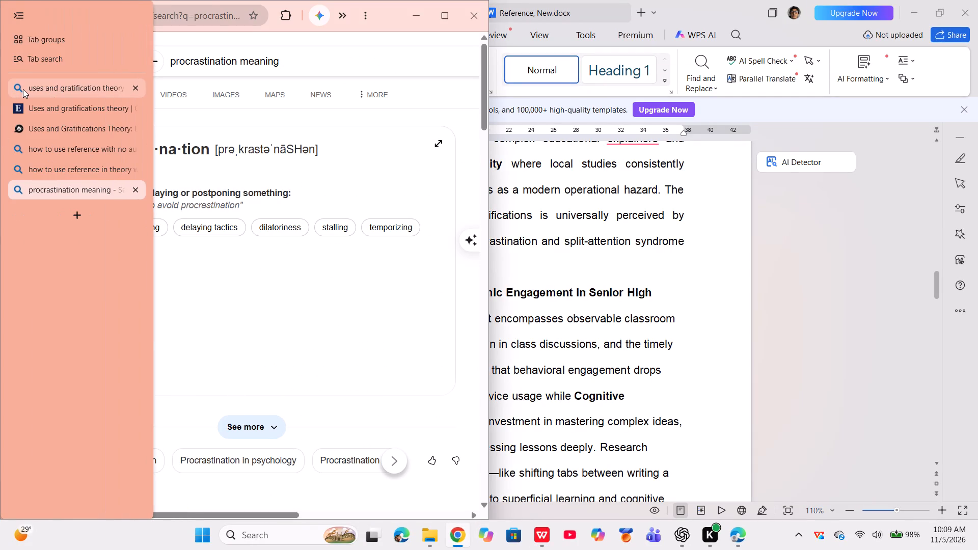
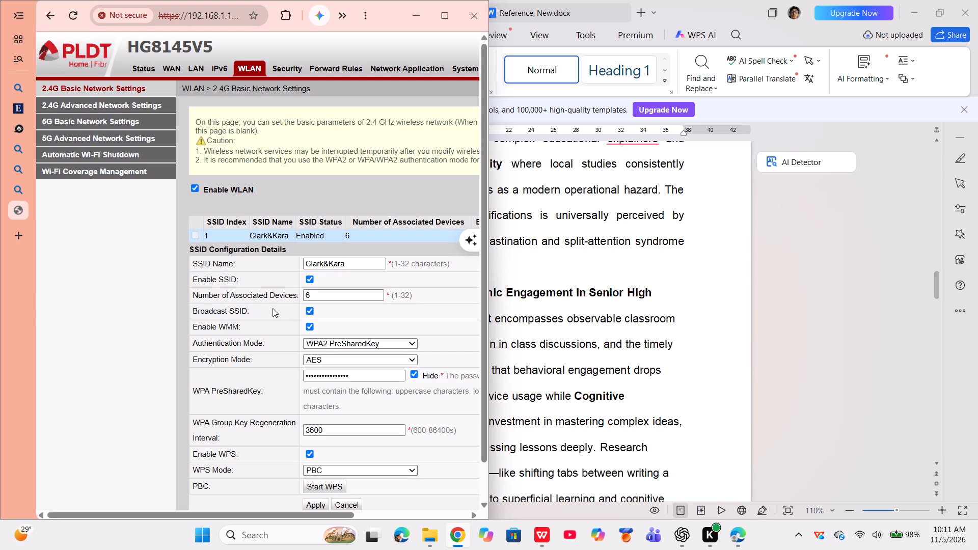
Set the number of associated devices for the router's 2.4G Wi-Fi network to 7 and apply the setting.
click(319, 295)
key(BackSpace)
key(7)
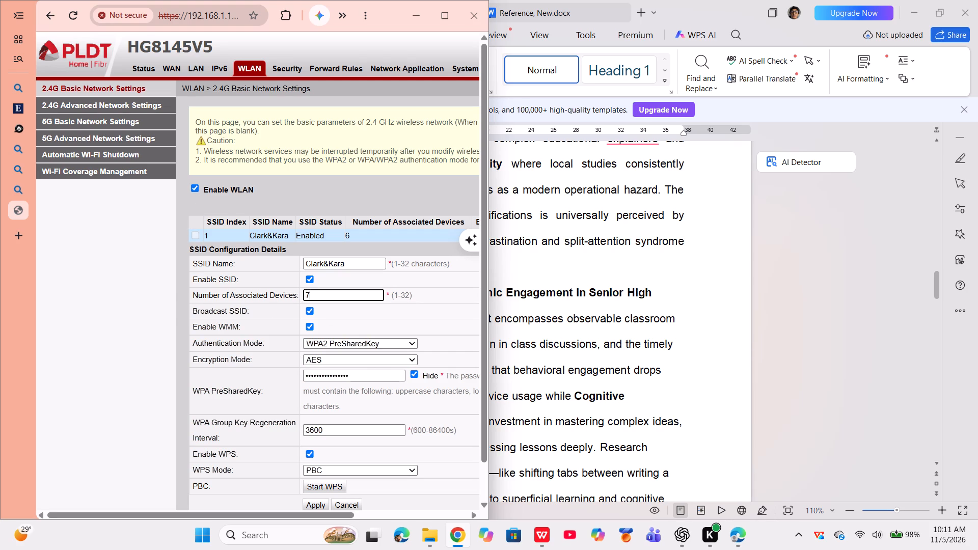
click(315, 504)
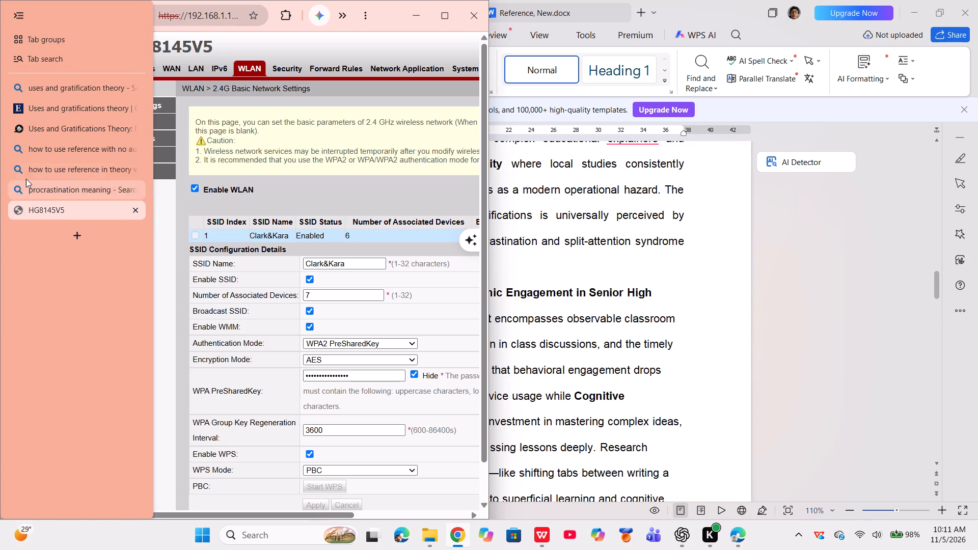
Bring up the open search results for the meaning of procrastination.
click(55, 188)
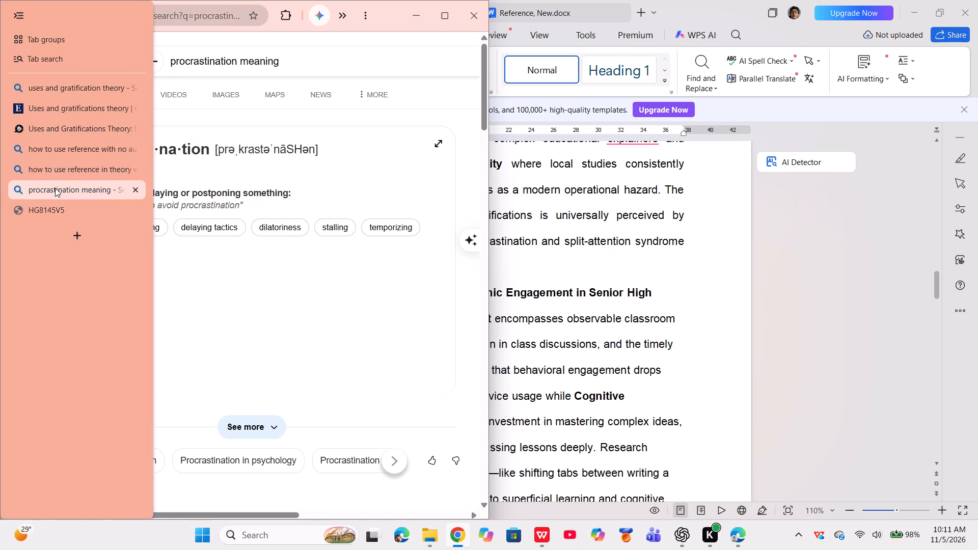